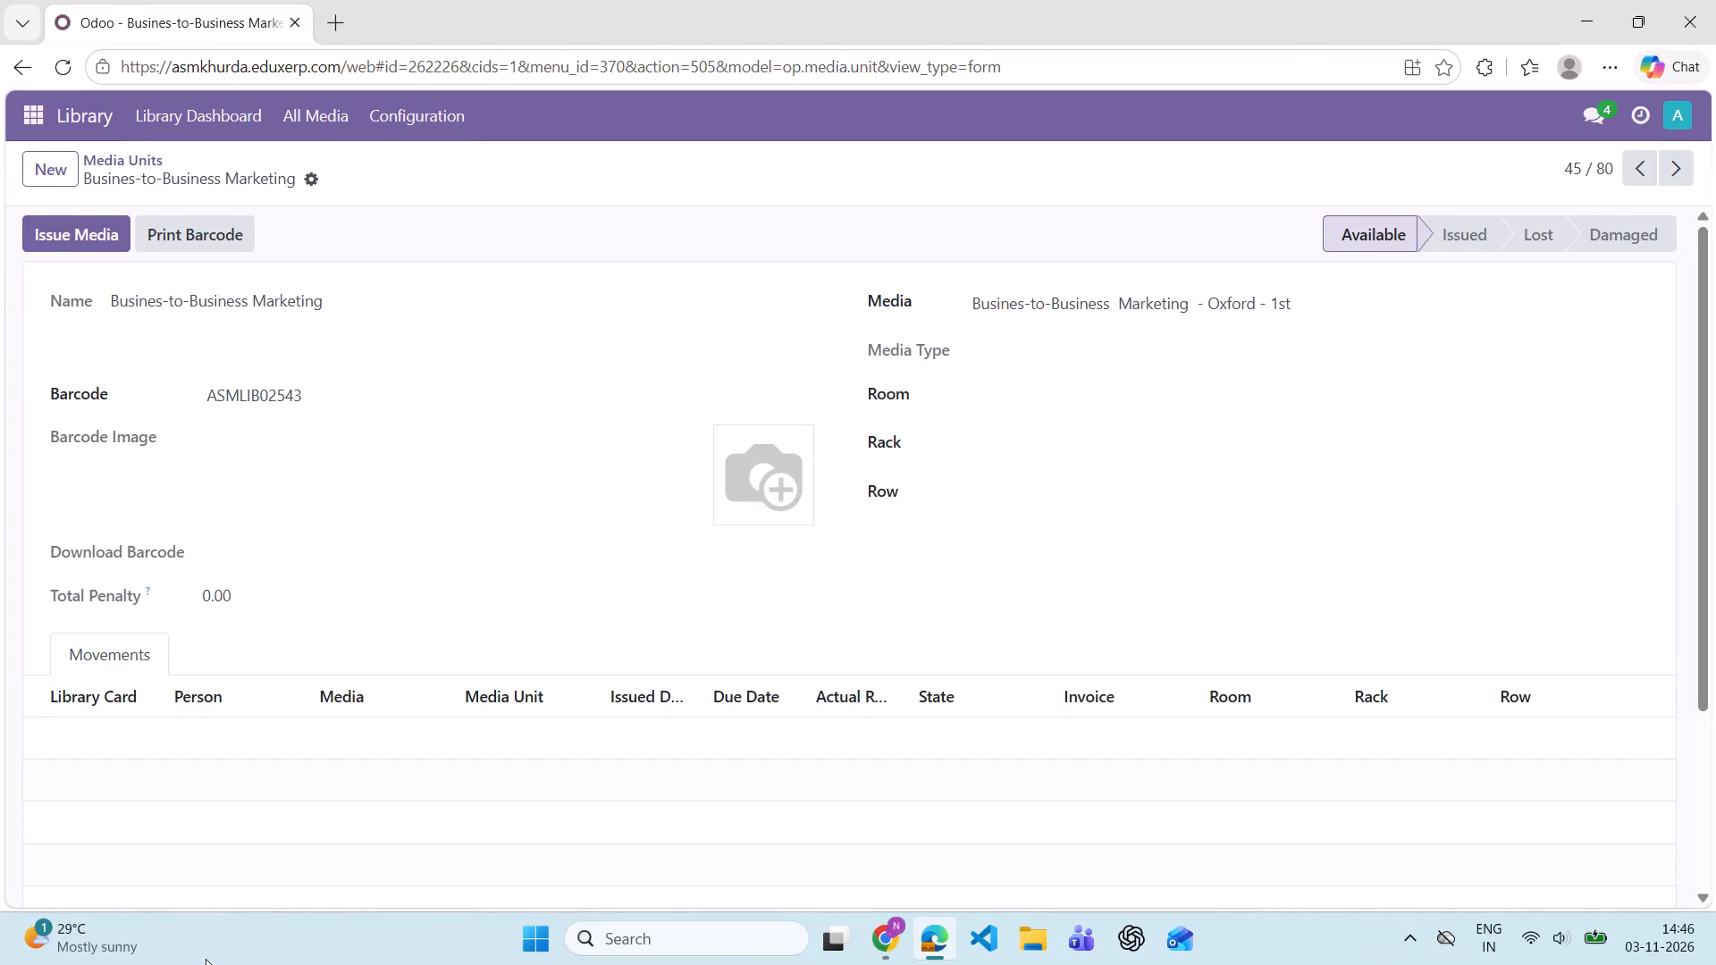
Regenerate this media unit's barcode image by saving the barcode shortened to ASMLIB0254 and saving it again as ASMLIB02543.
{"action": "left_click", "coordinate": [336, 401]}
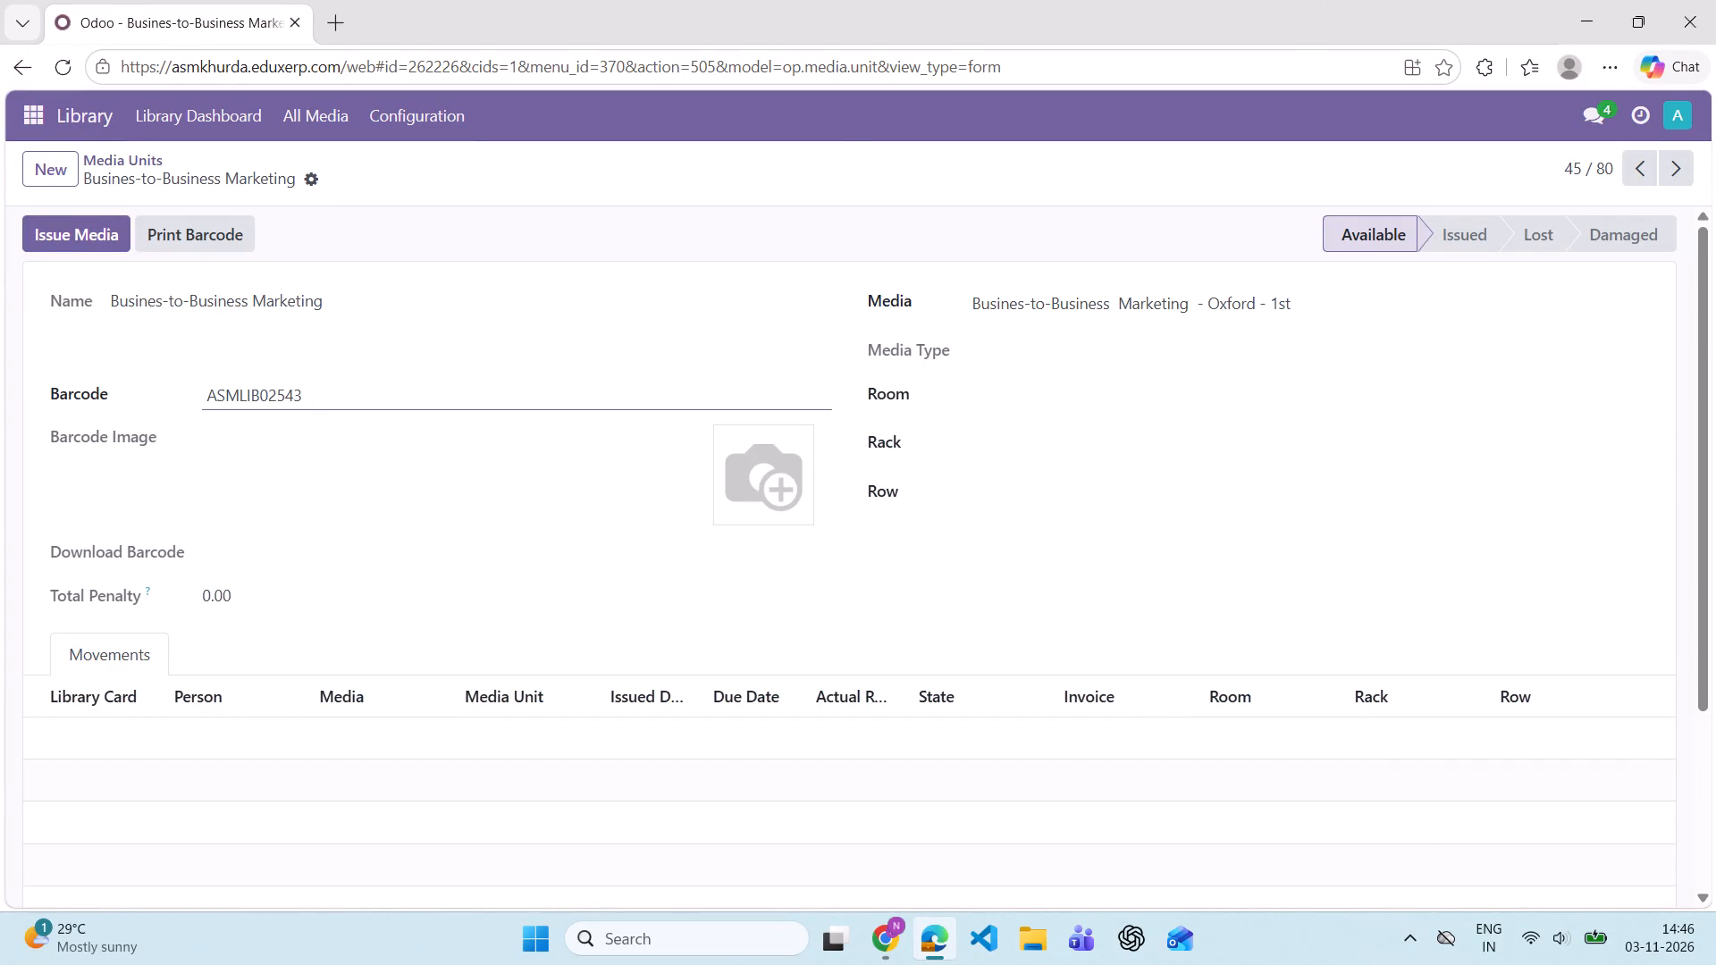
{"action": "key", "text": "BackSpace"}
{"action": "left_click", "coordinate": [340, 179]}
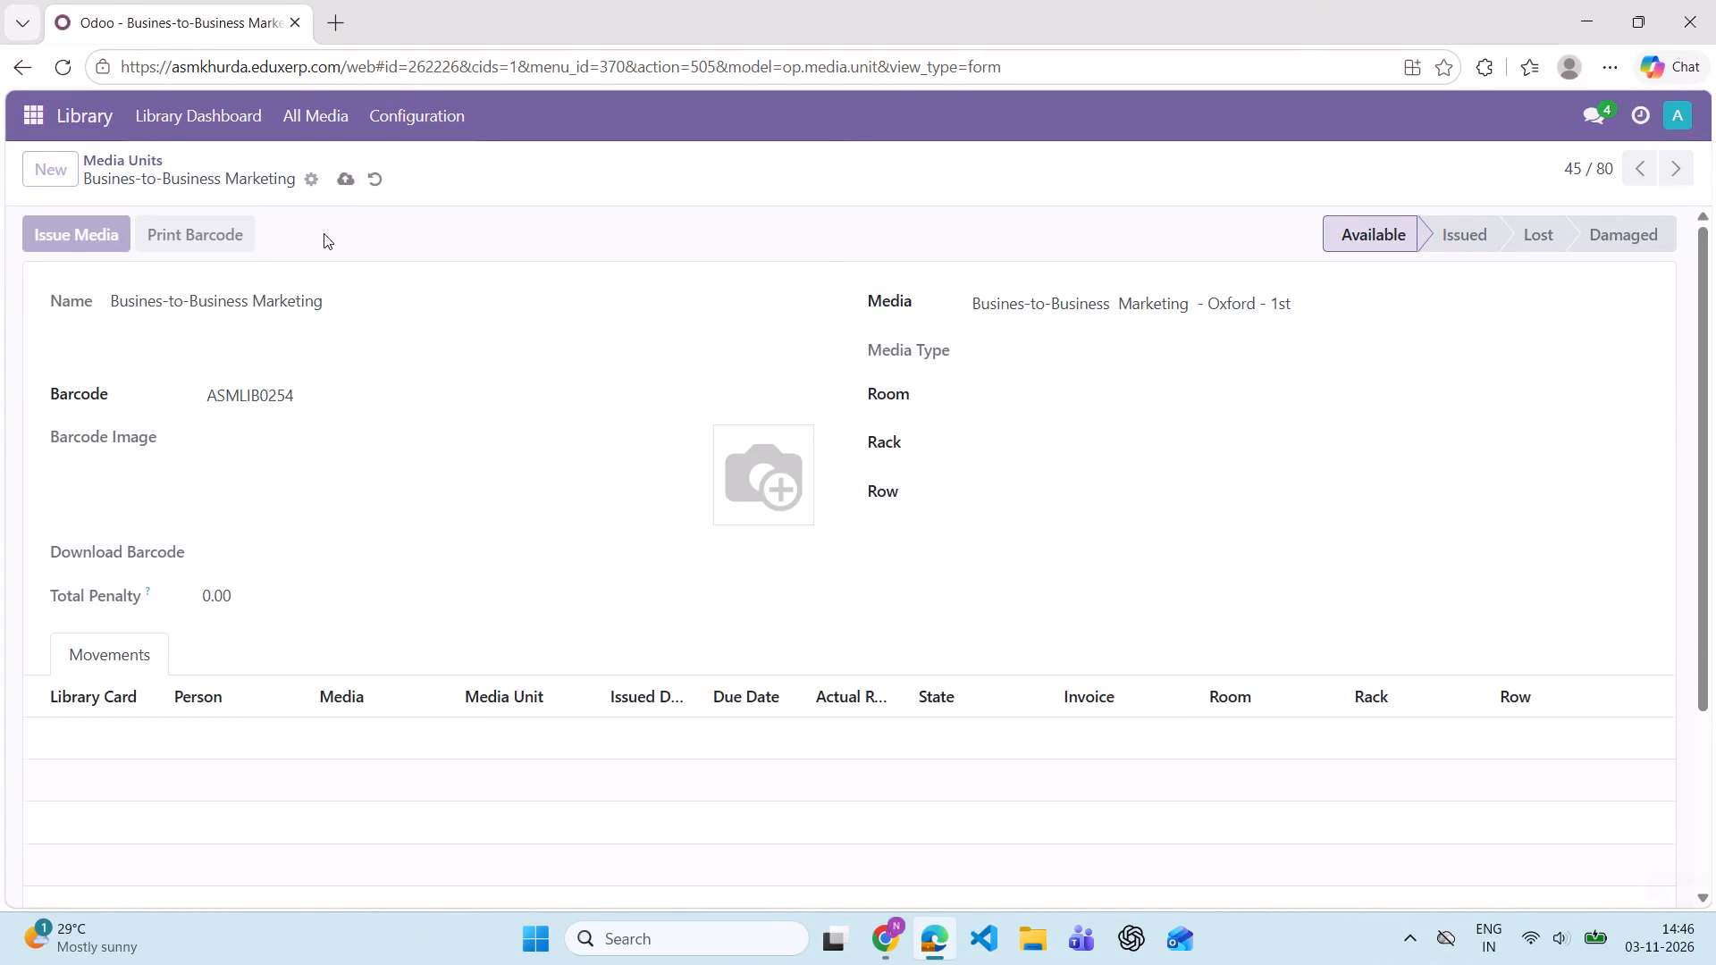
{"action": "left_click", "coordinate": [299, 390]}
{"action": "key", "text": "3"}
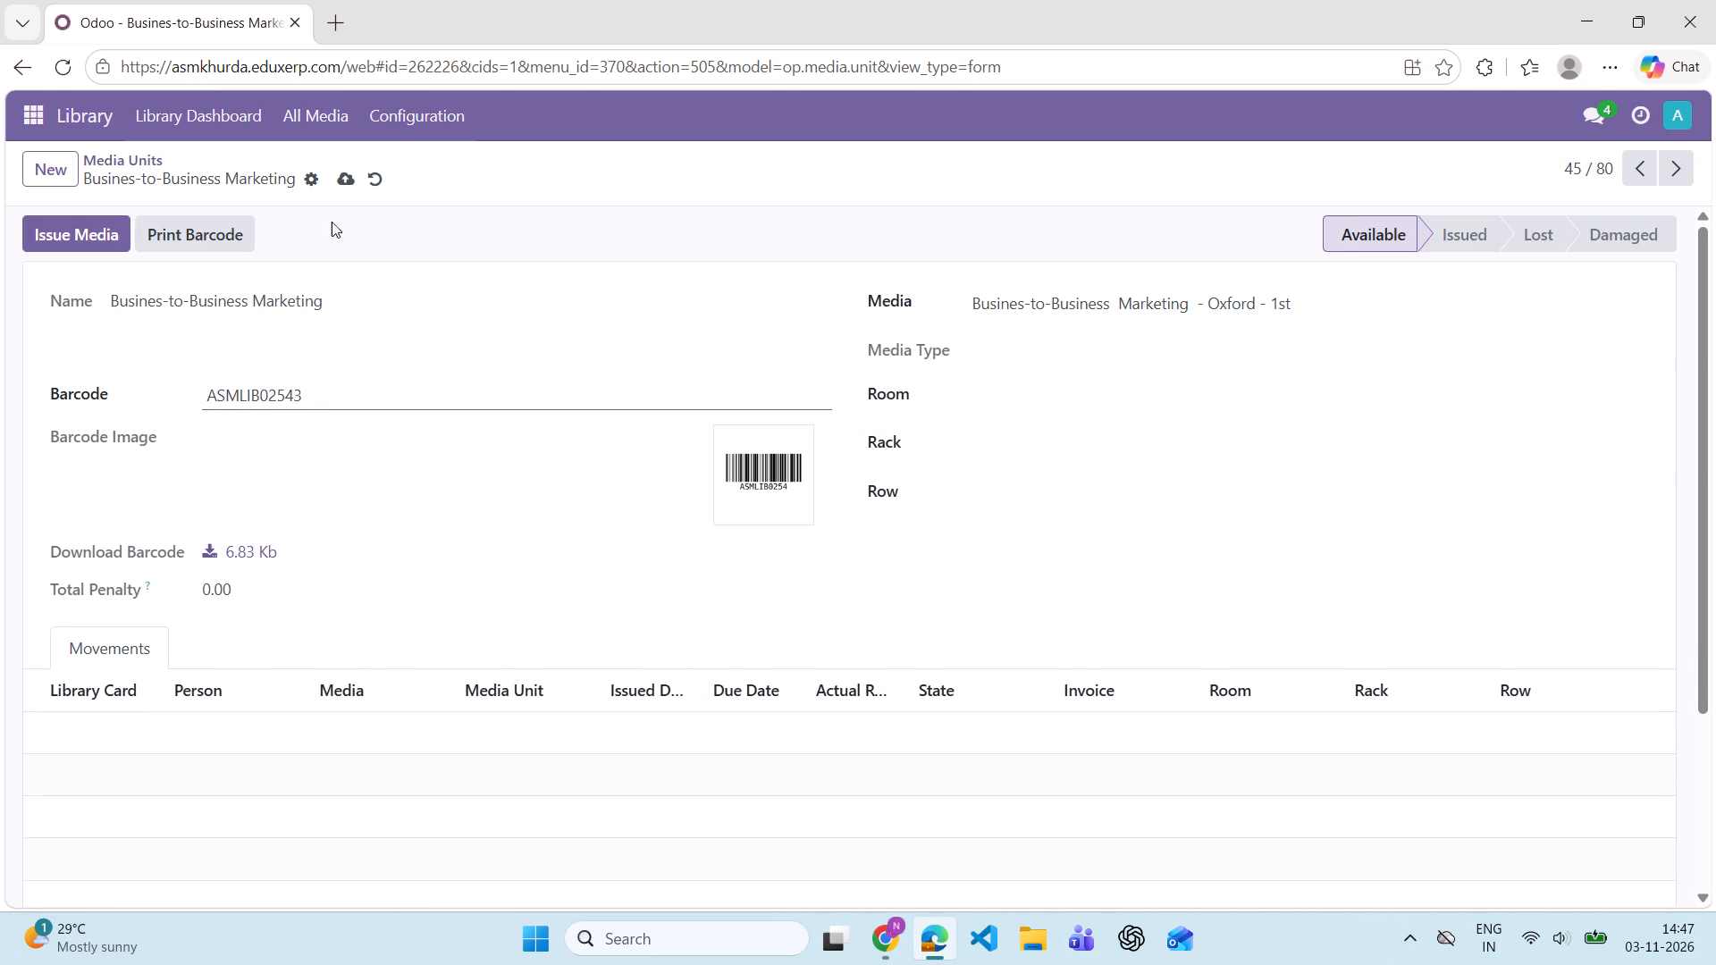
{"action": "left_click", "coordinate": [348, 174]}
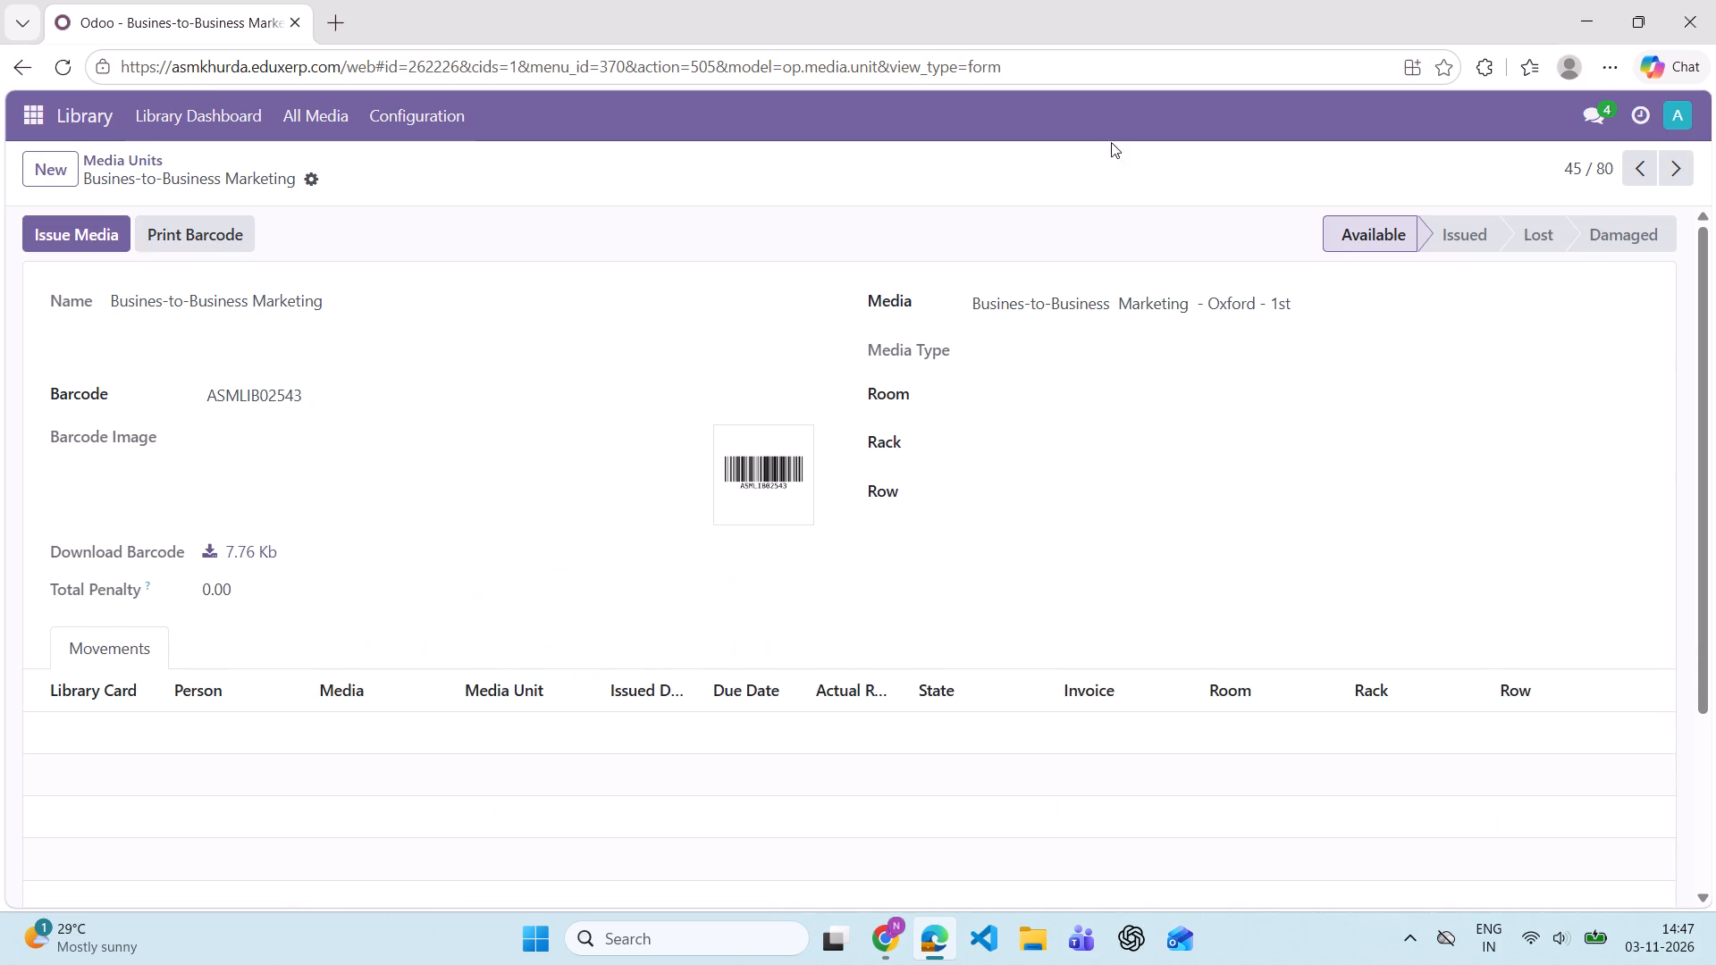
On media unit record 46, regenerate the barcode image by saving the barcode as ASMLIB0254 and saving it again as ASMLIB02544.
{"action": "left_click", "coordinate": [1675, 157]}
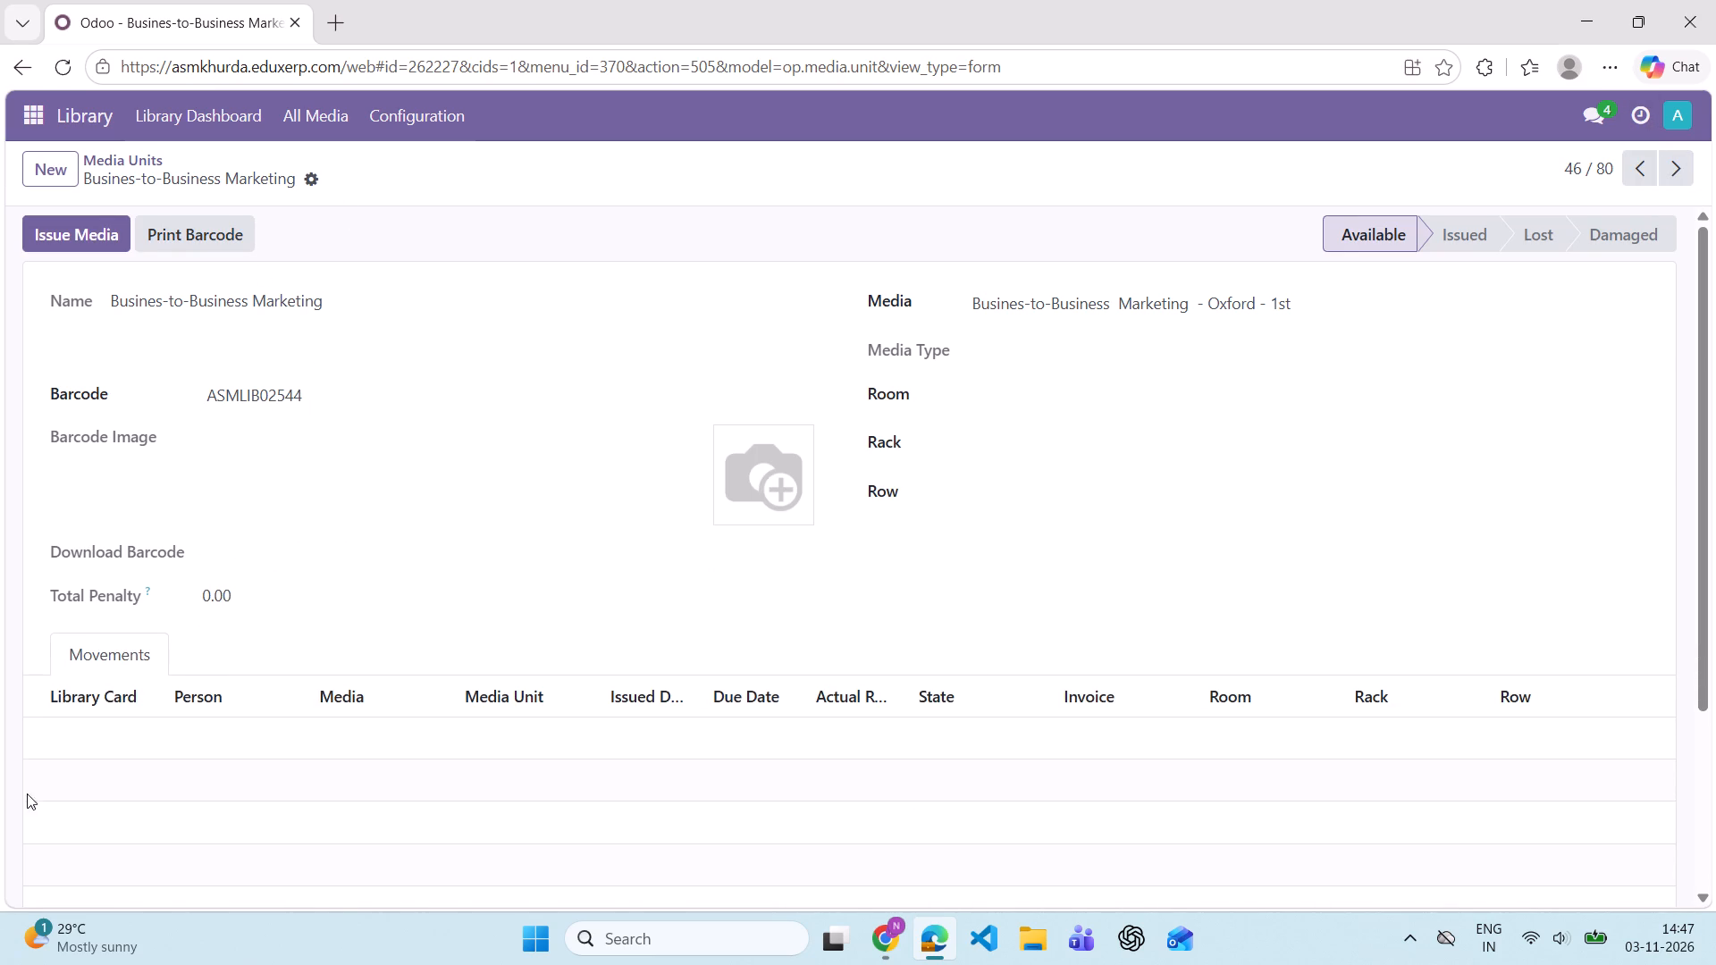
{"action": "left_click", "coordinate": [409, 403]}
{"action": "key", "text": "BackSpace"}
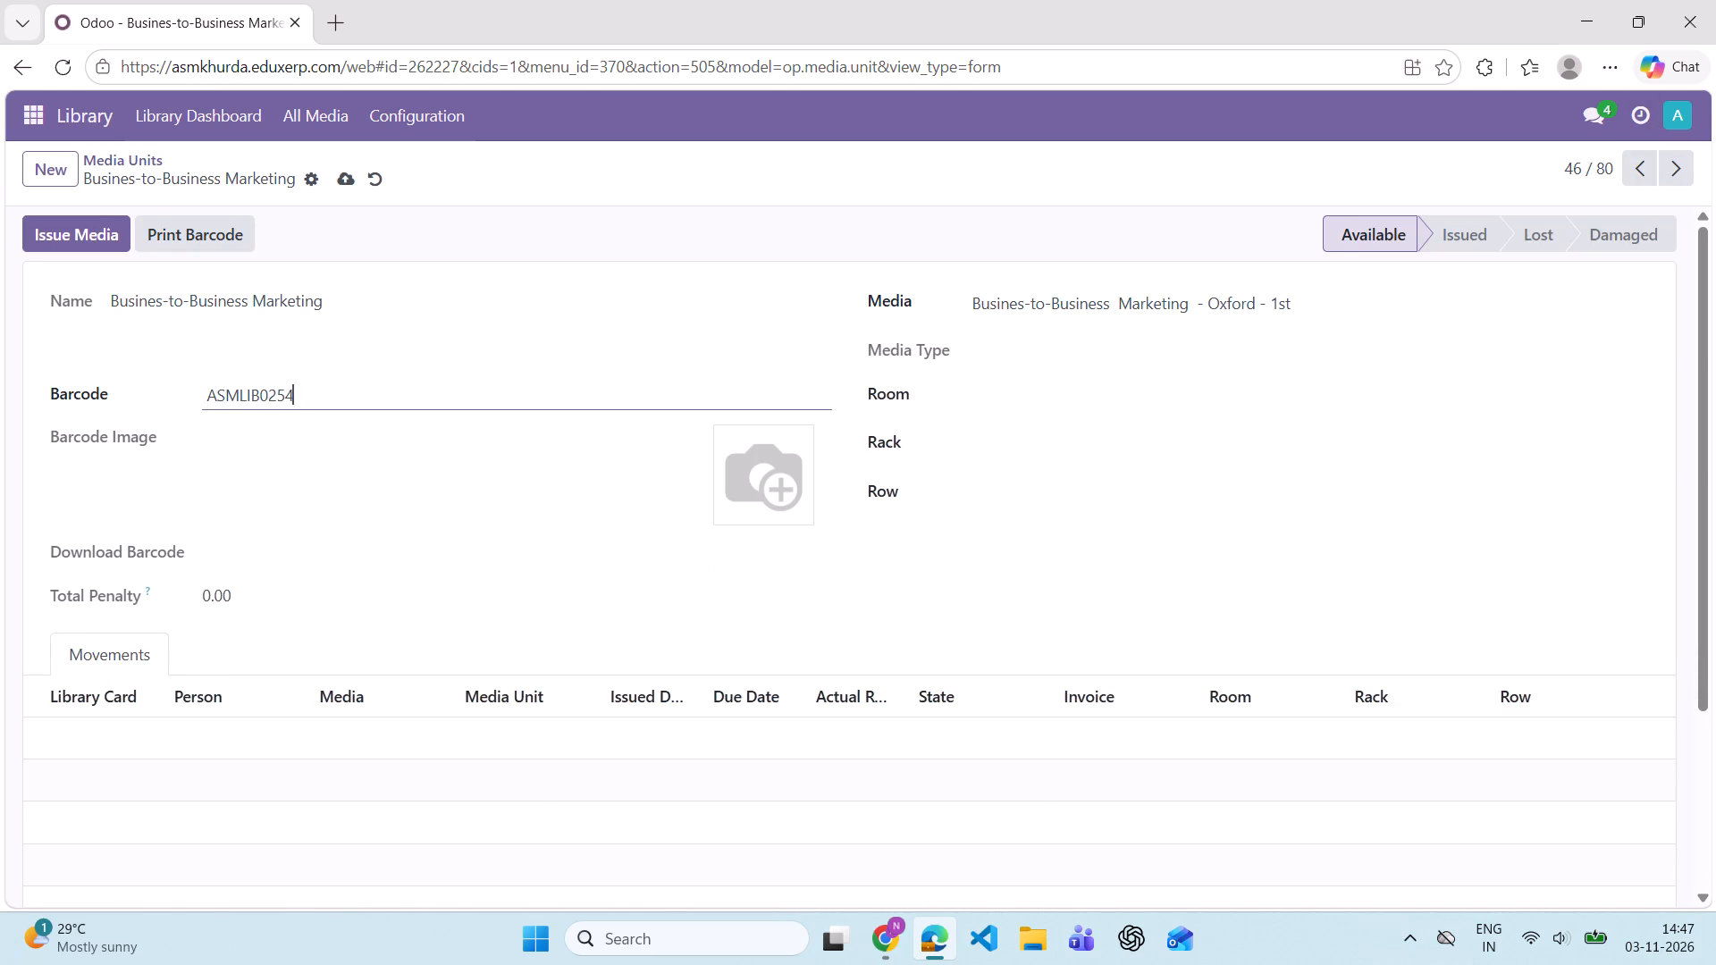
{"action": "left_click", "coordinate": [341, 182]}
{"action": "left_click", "coordinate": [362, 383]}
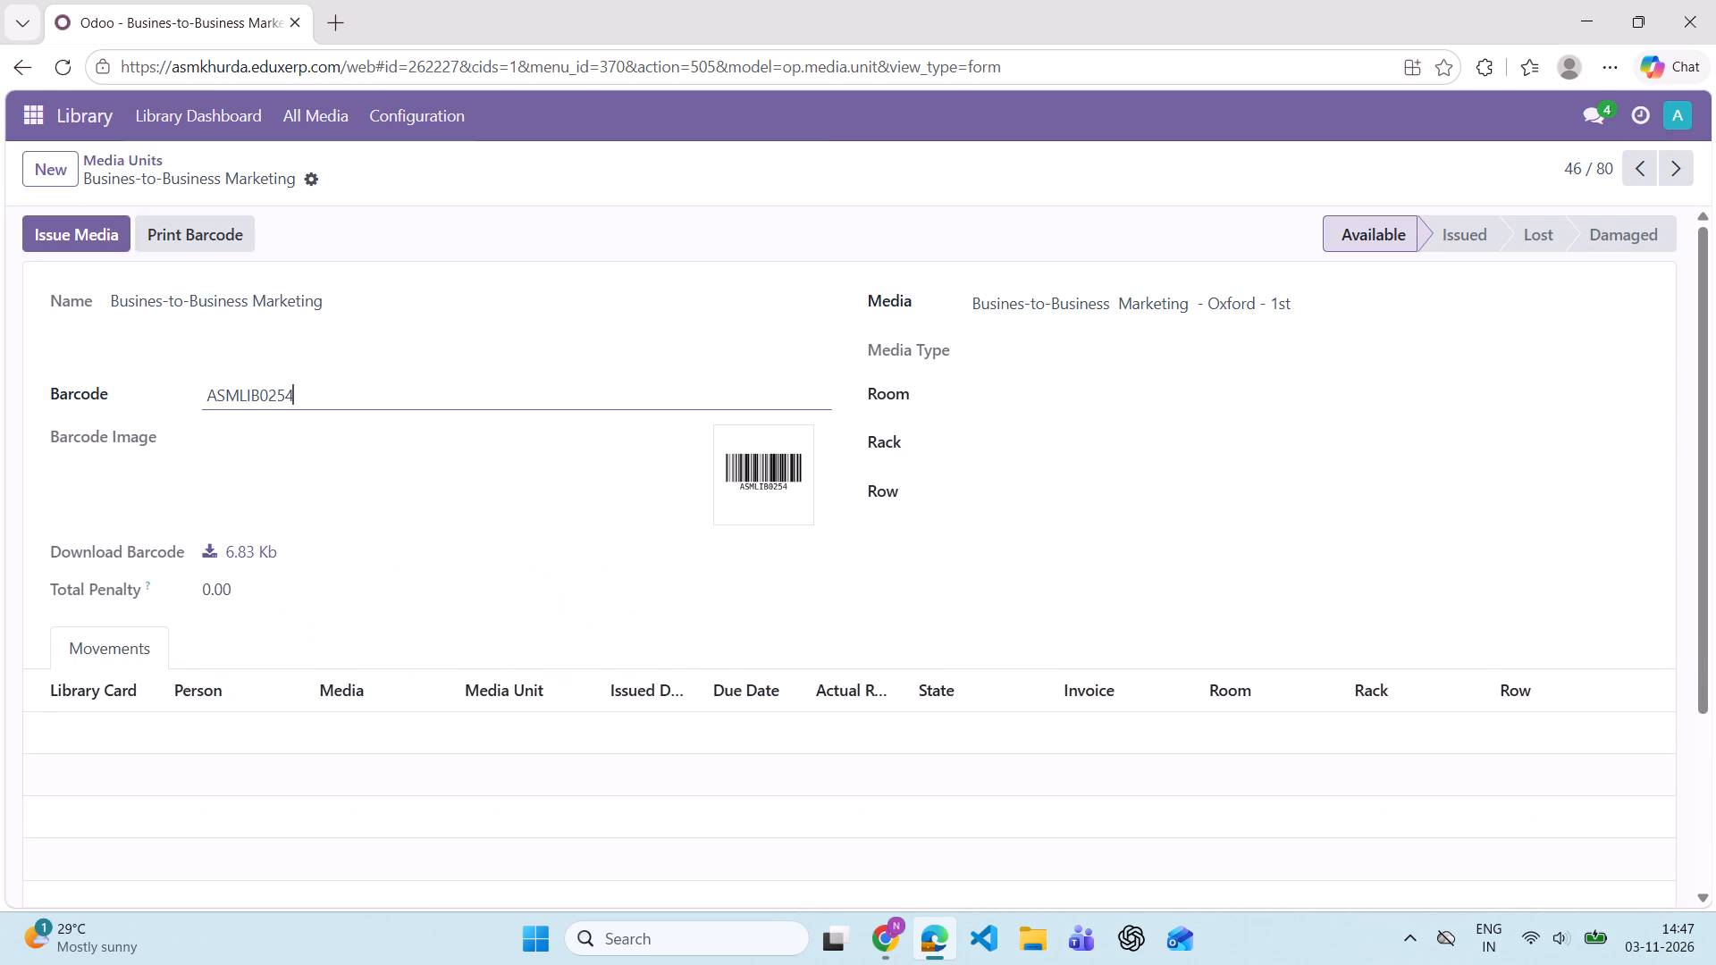
{"action": "key", "text": "4"}
{"action": "left_click", "coordinate": [350, 178]}
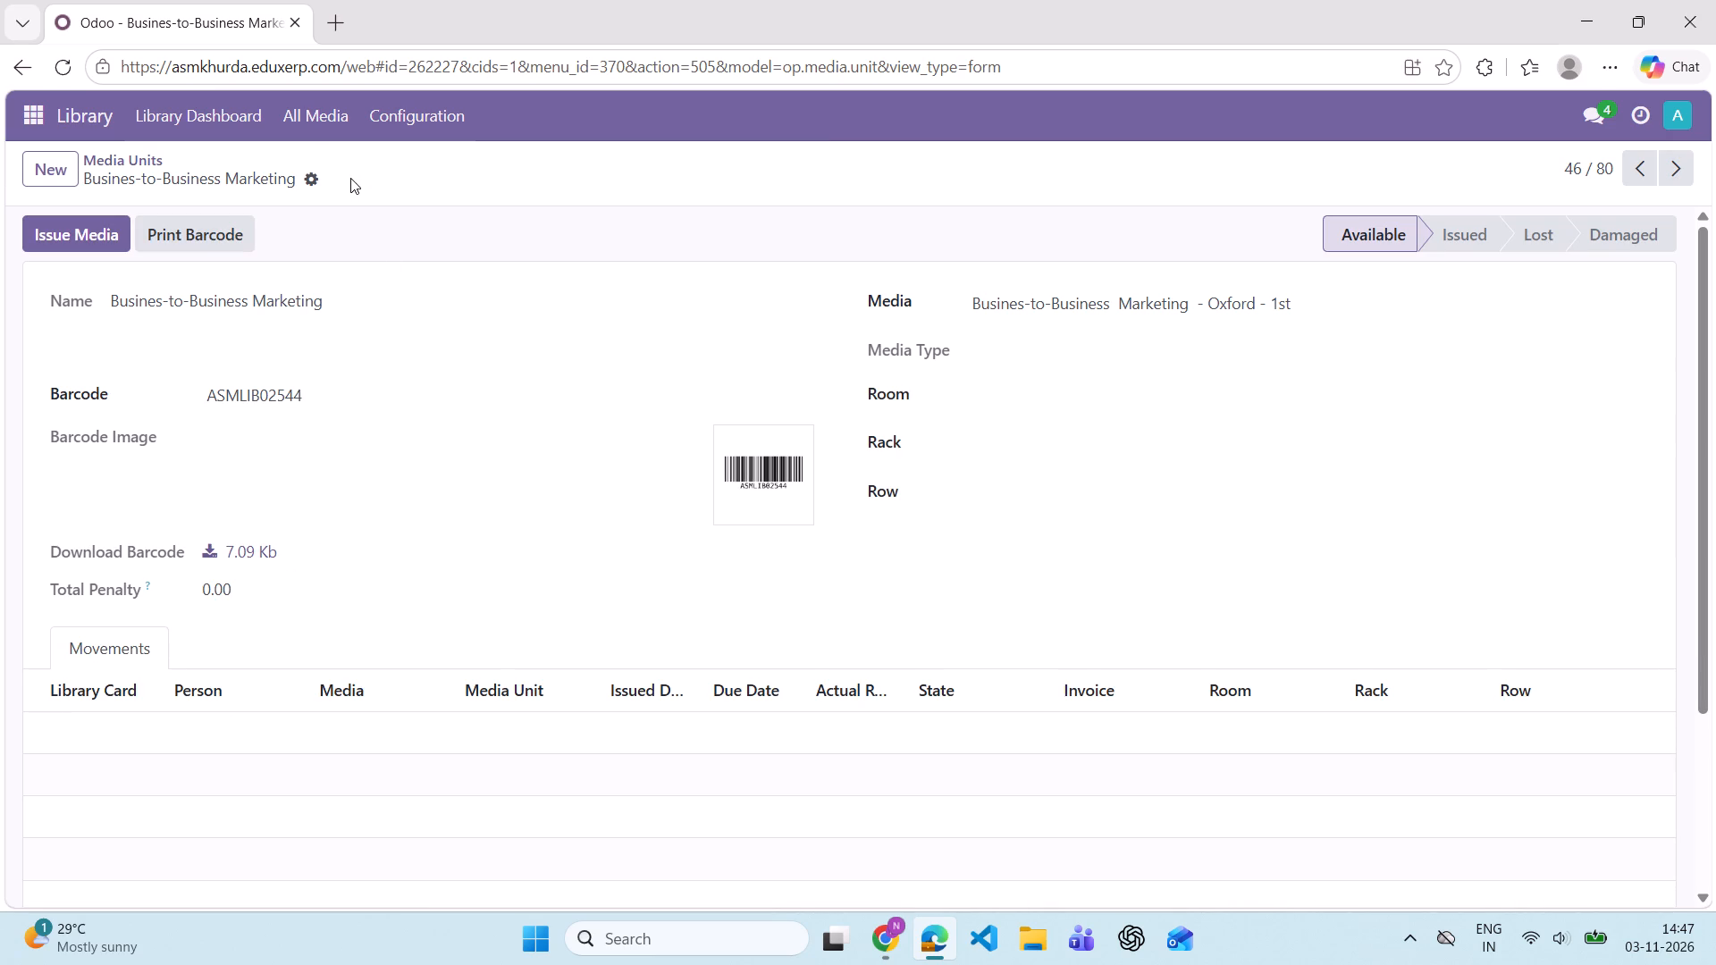
On media unit record 47, regenerate the barcode image by saving the barcode as ASMLIB0254 and saving it again as ASMLIB02541.
{"action": "left_click", "coordinate": [1683, 164]}
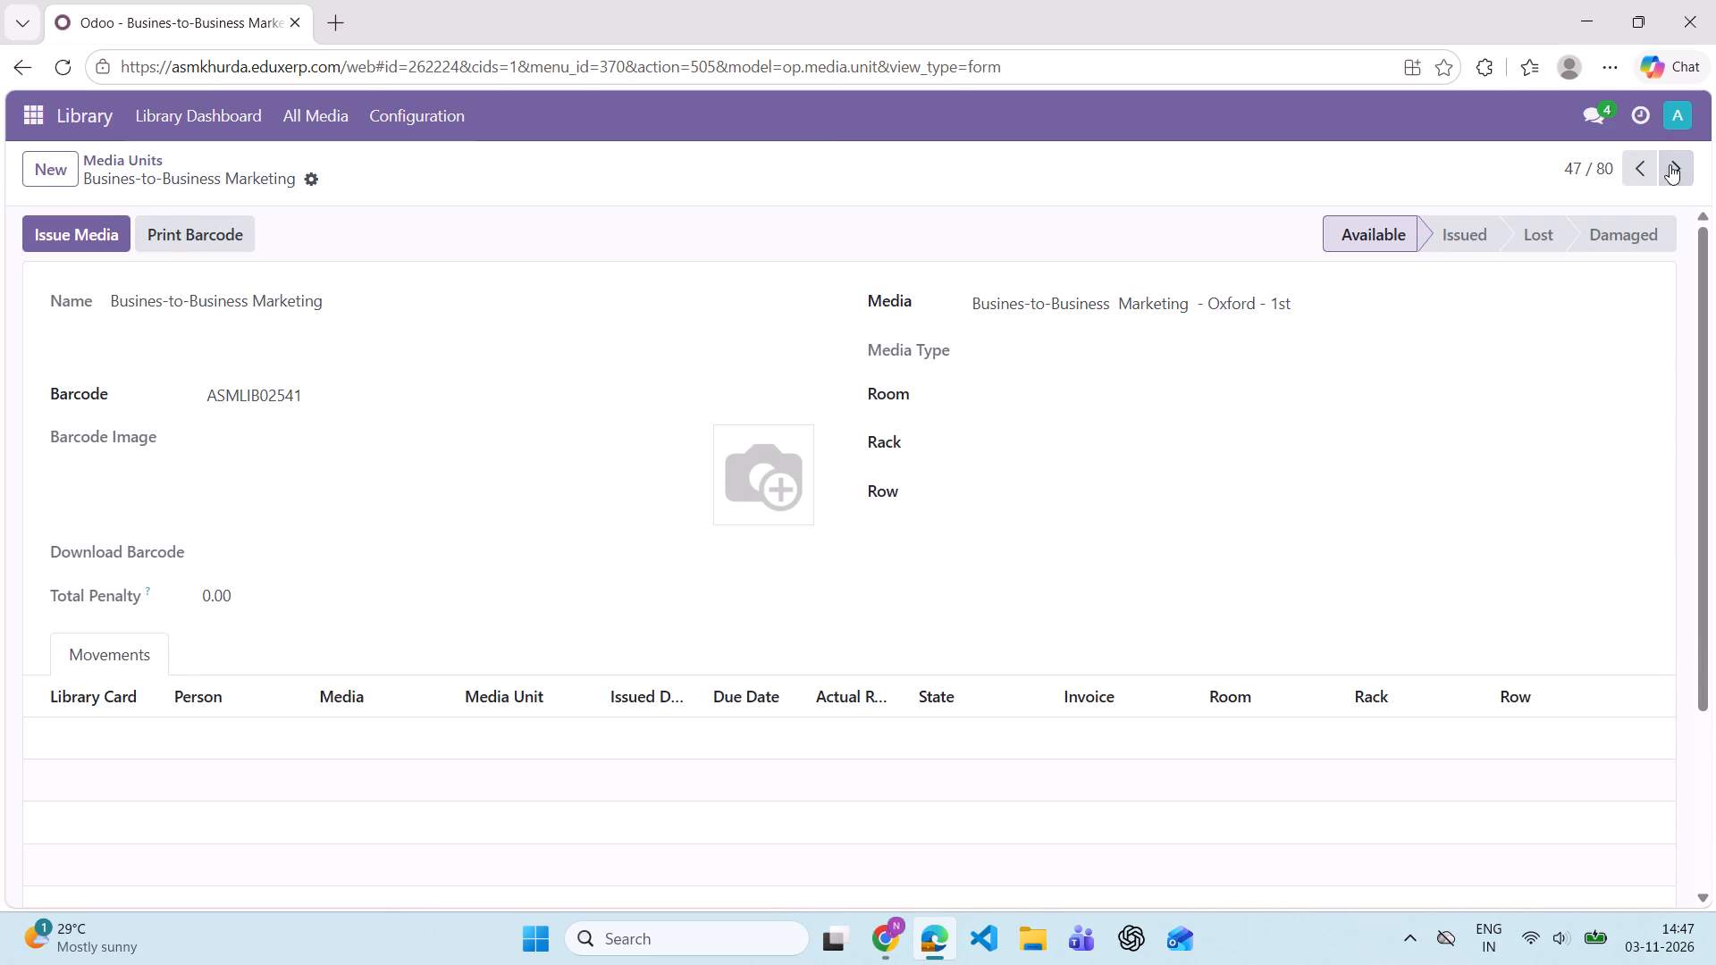
{"action": "left_click", "coordinate": [412, 402]}
{"action": "key", "text": "BackSpace"}
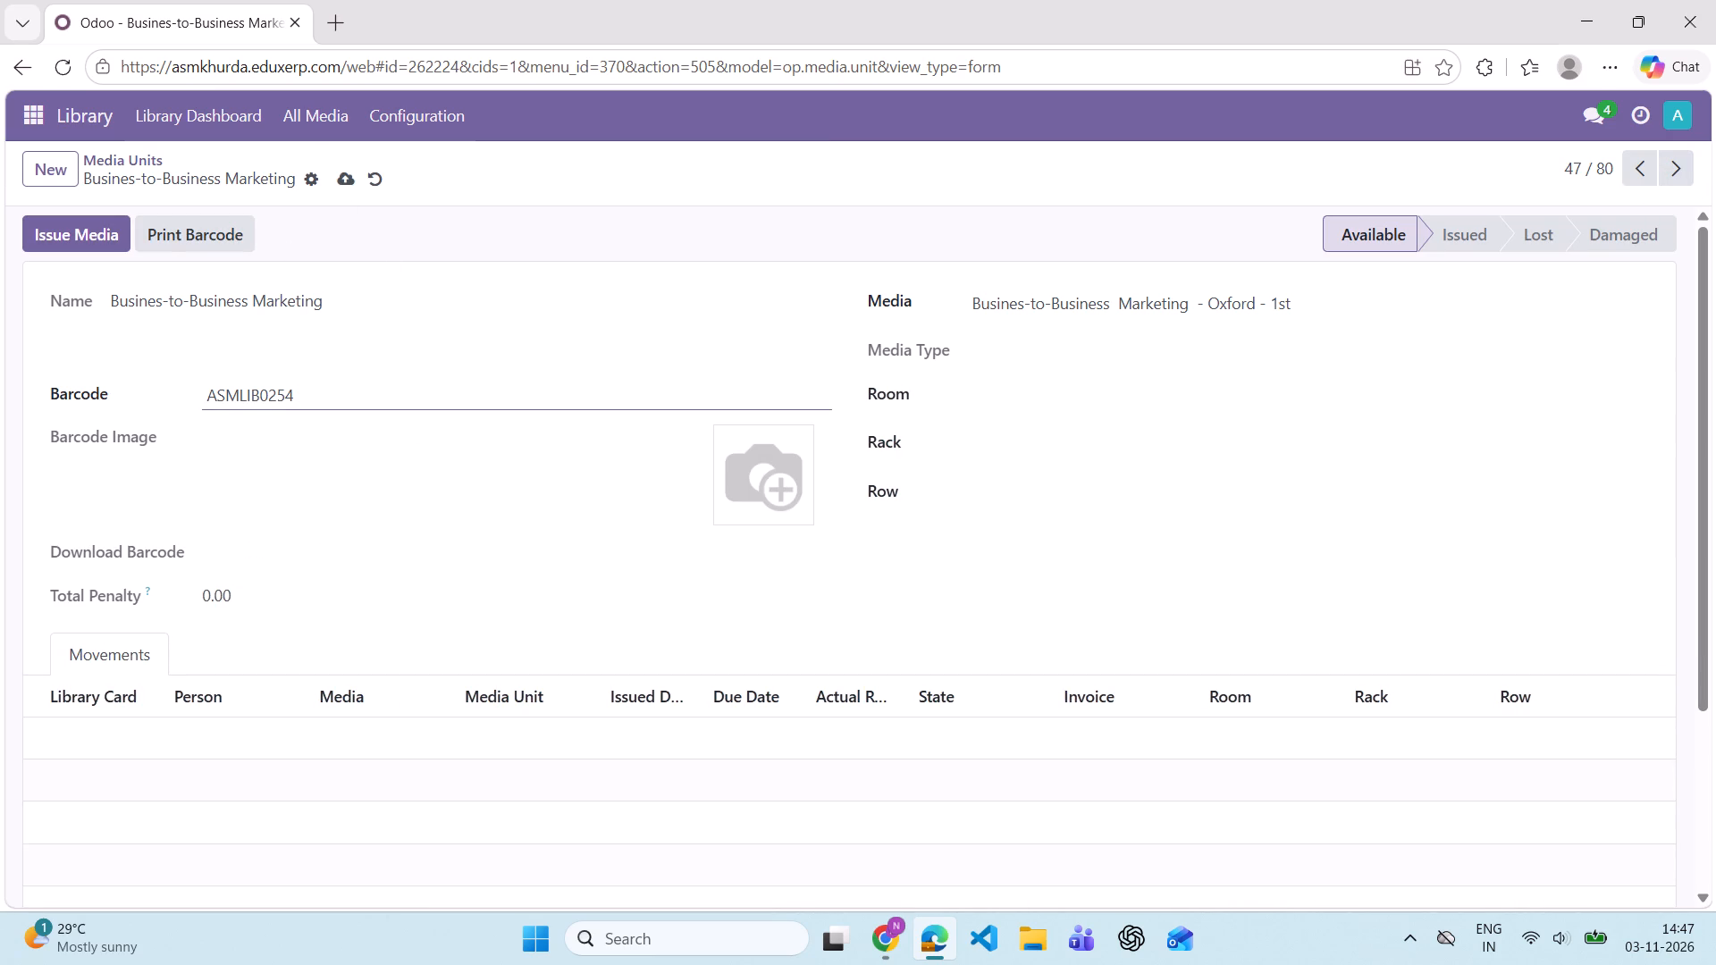
{"action": "left_click", "coordinate": [341, 173]}
{"action": "left_click", "coordinate": [340, 400]}
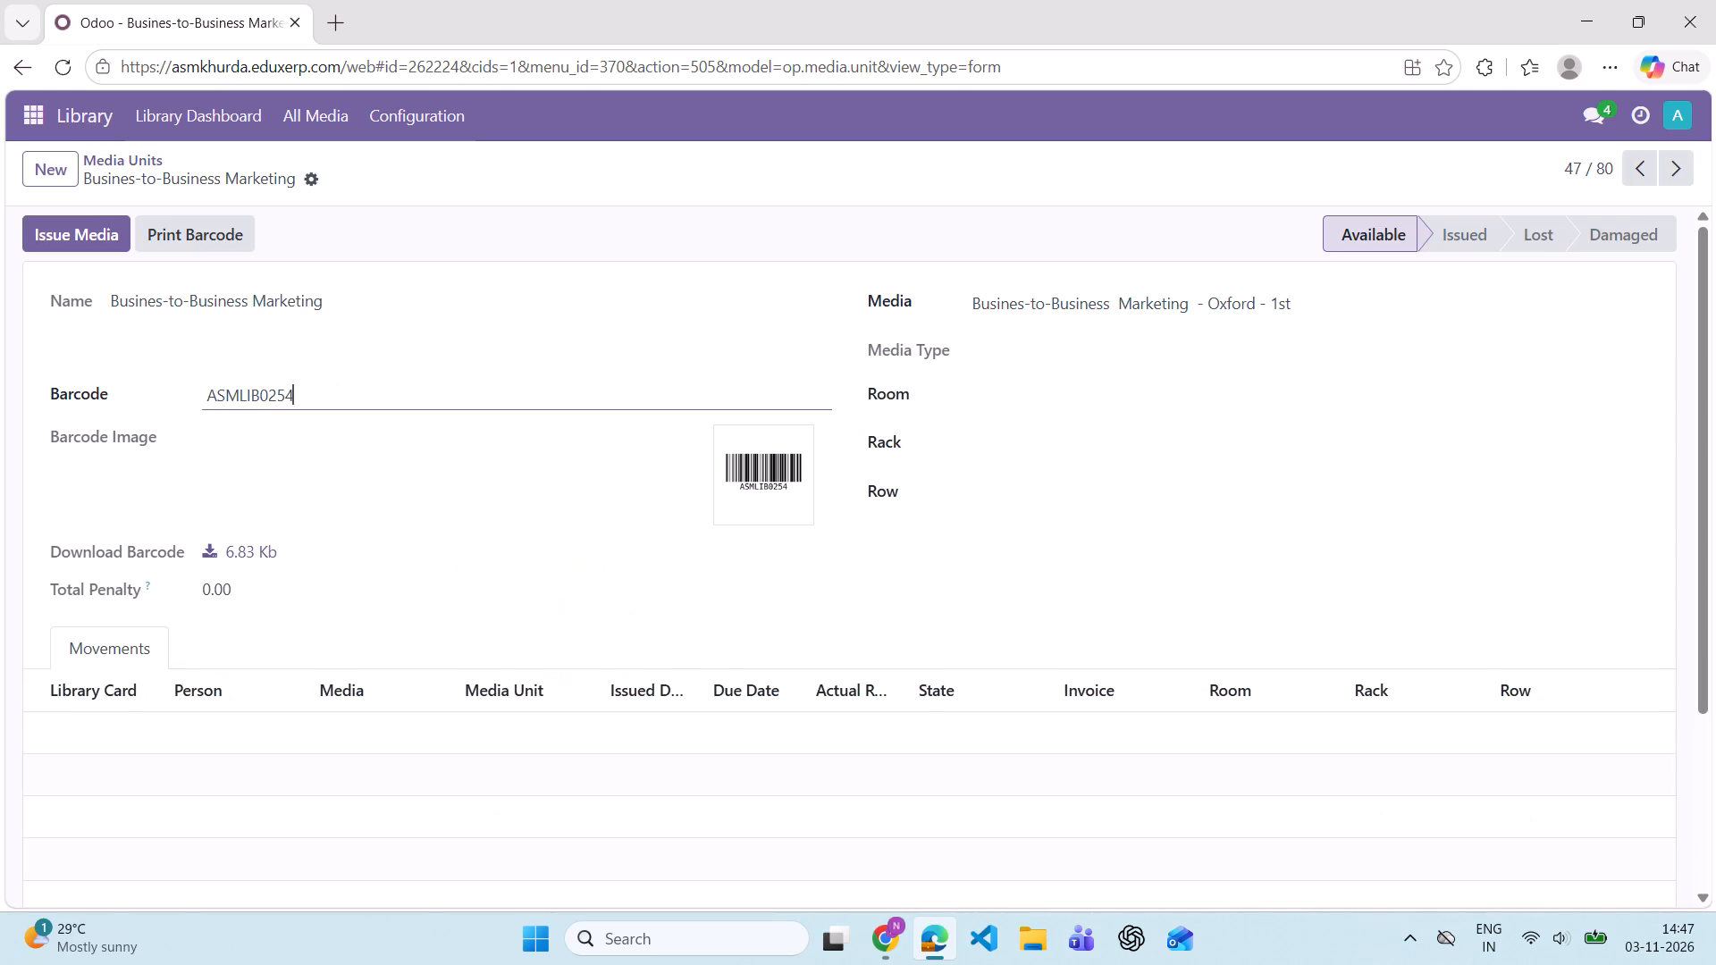
{"action": "key", "text": "1"}
{"action": "left_click", "coordinate": [339, 177]}
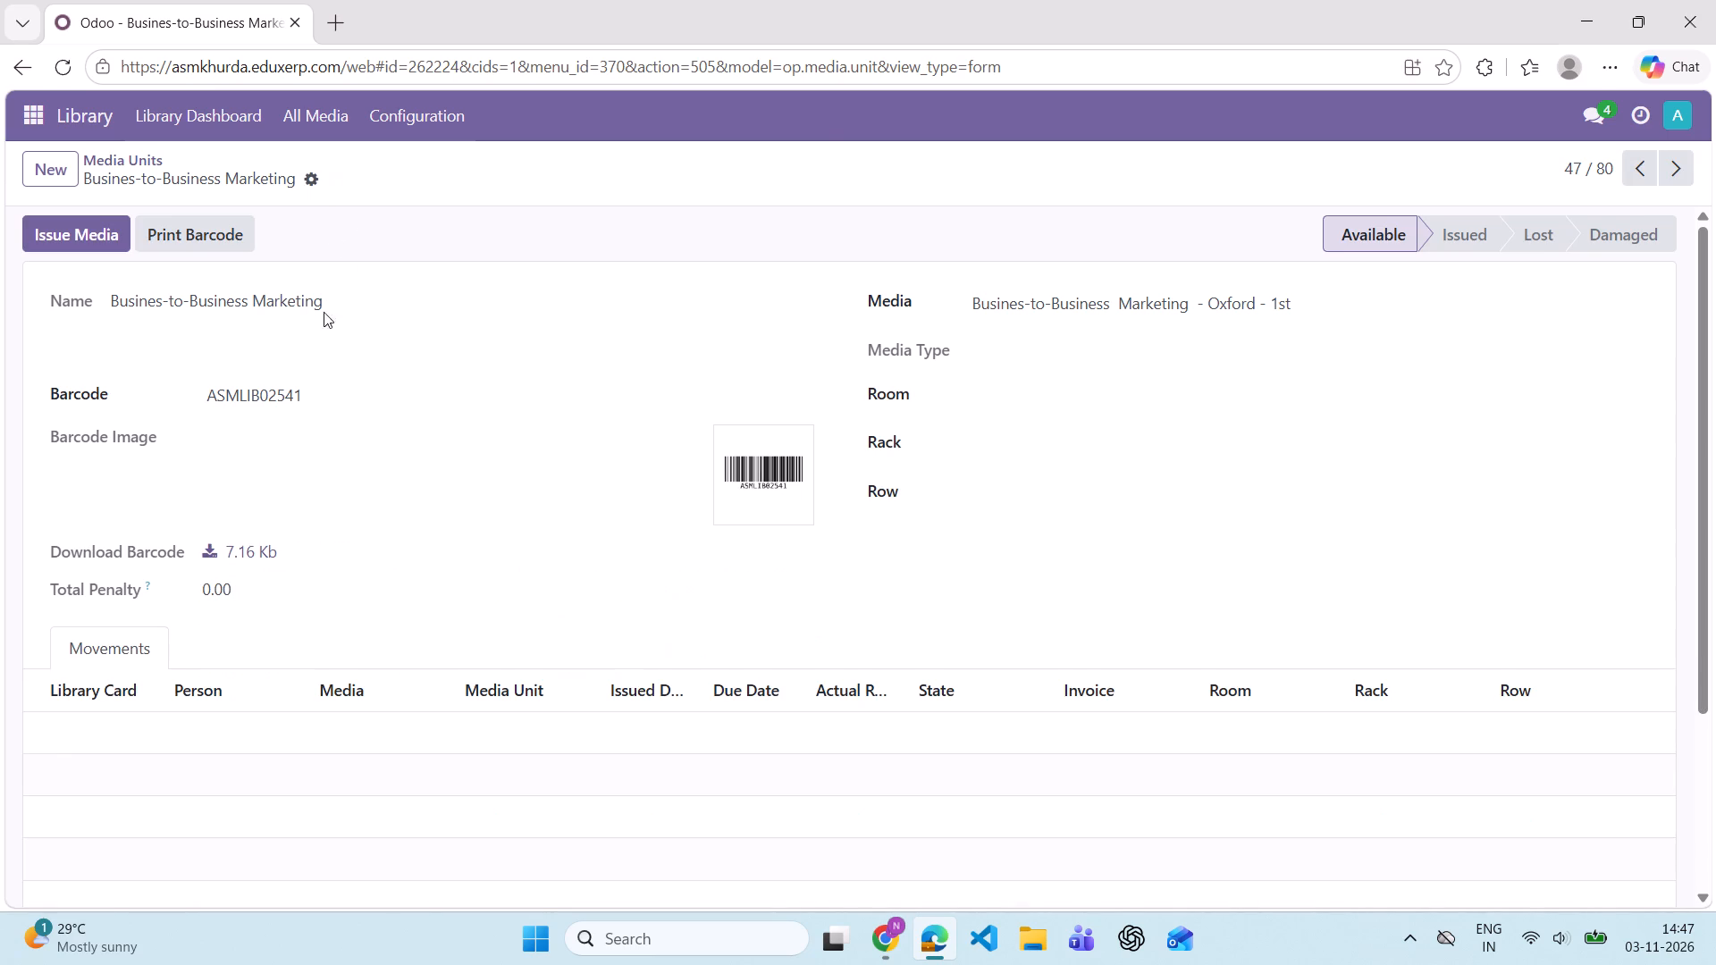
On media unit record 48, regenerate the barcode image by saving the barcode as ASMLIB0254 and saving it again as ASMLIB02542.
{"action": "left_click", "coordinate": [1669, 166]}
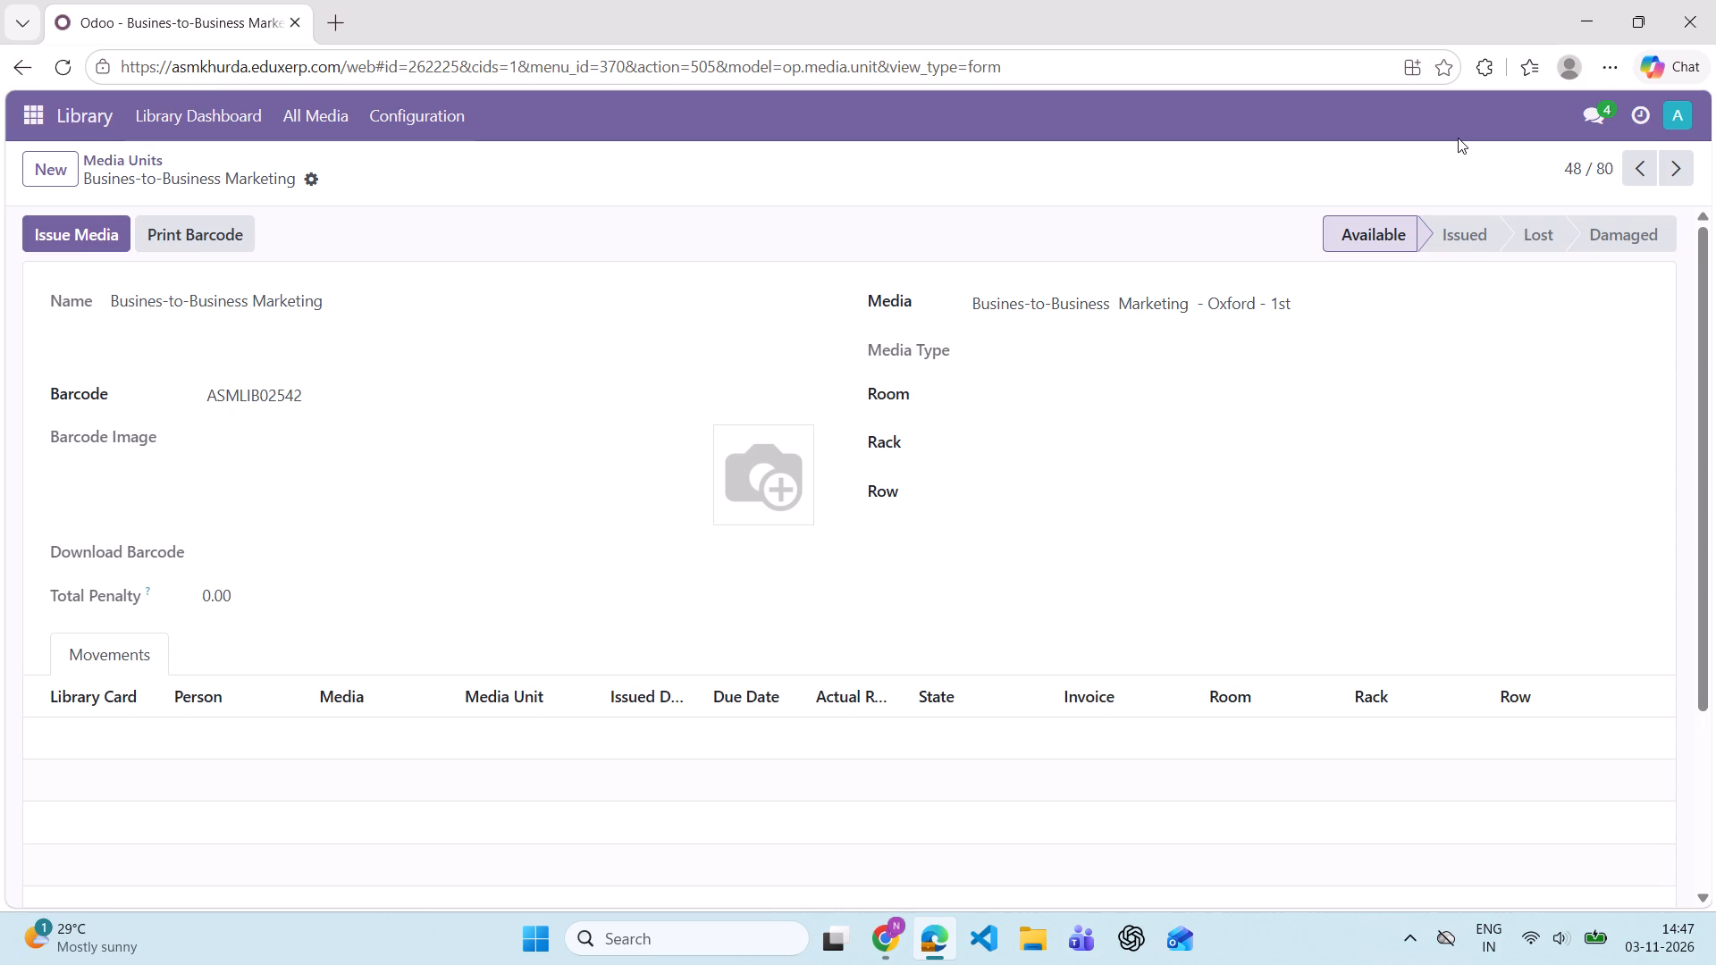
{"action": "left_click", "coordinate": [309, 392]}
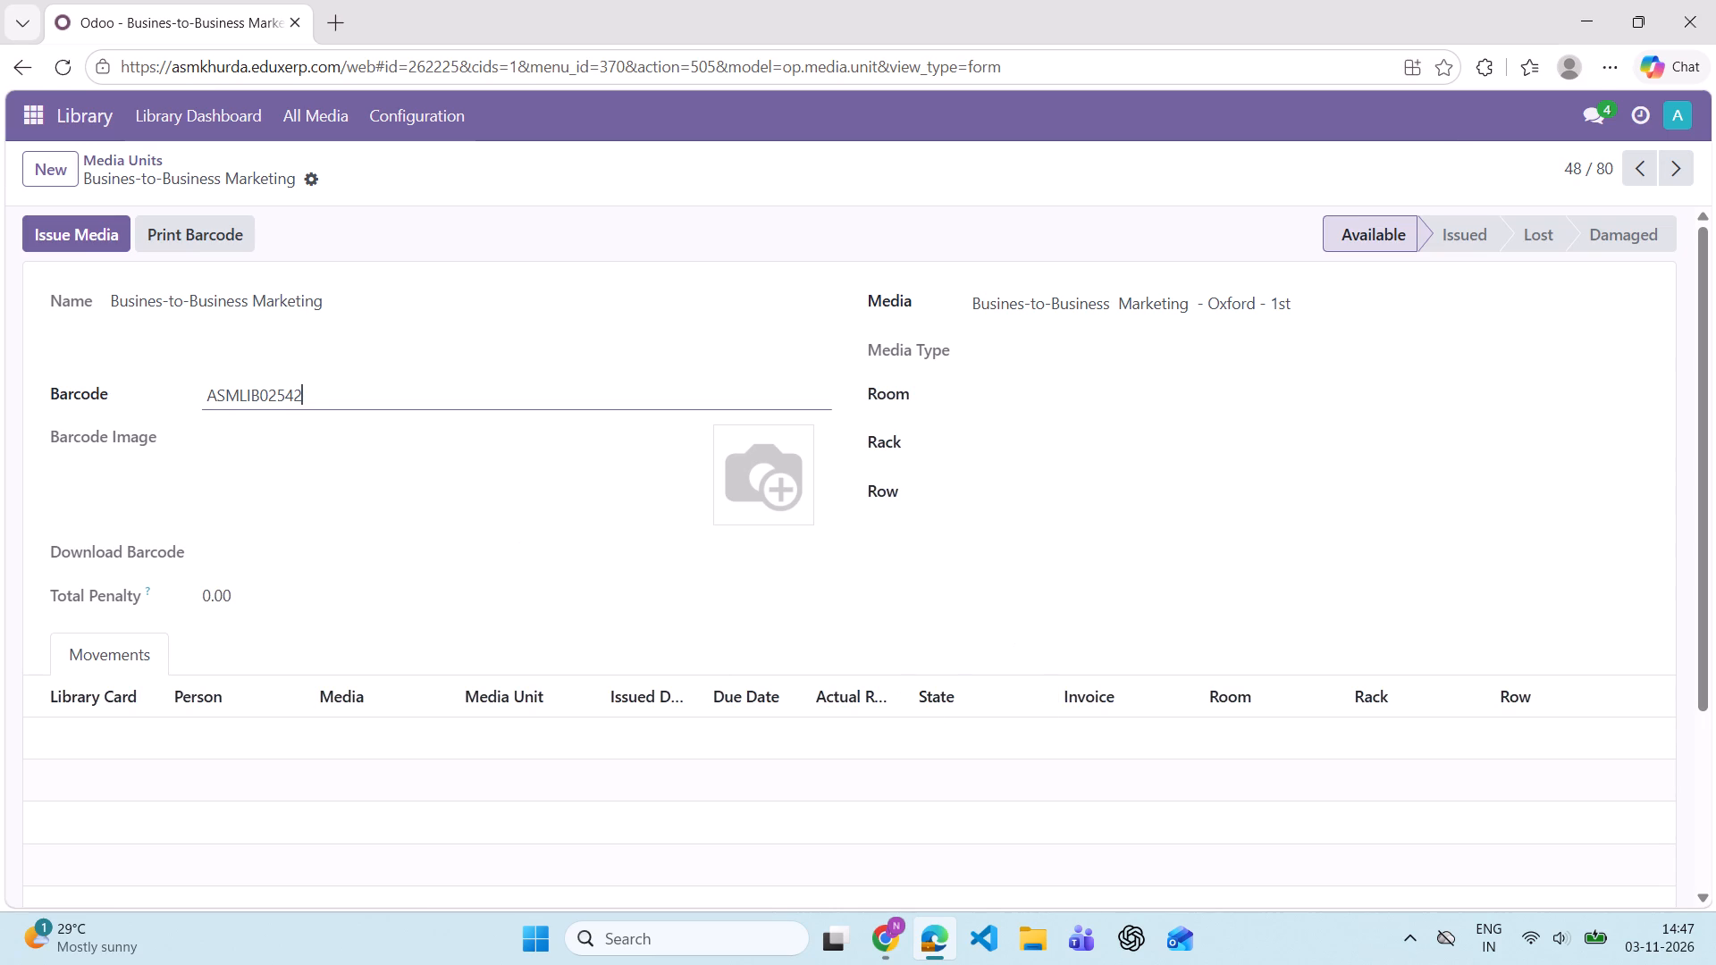
{"action": "key", "text": "BackSpace"}
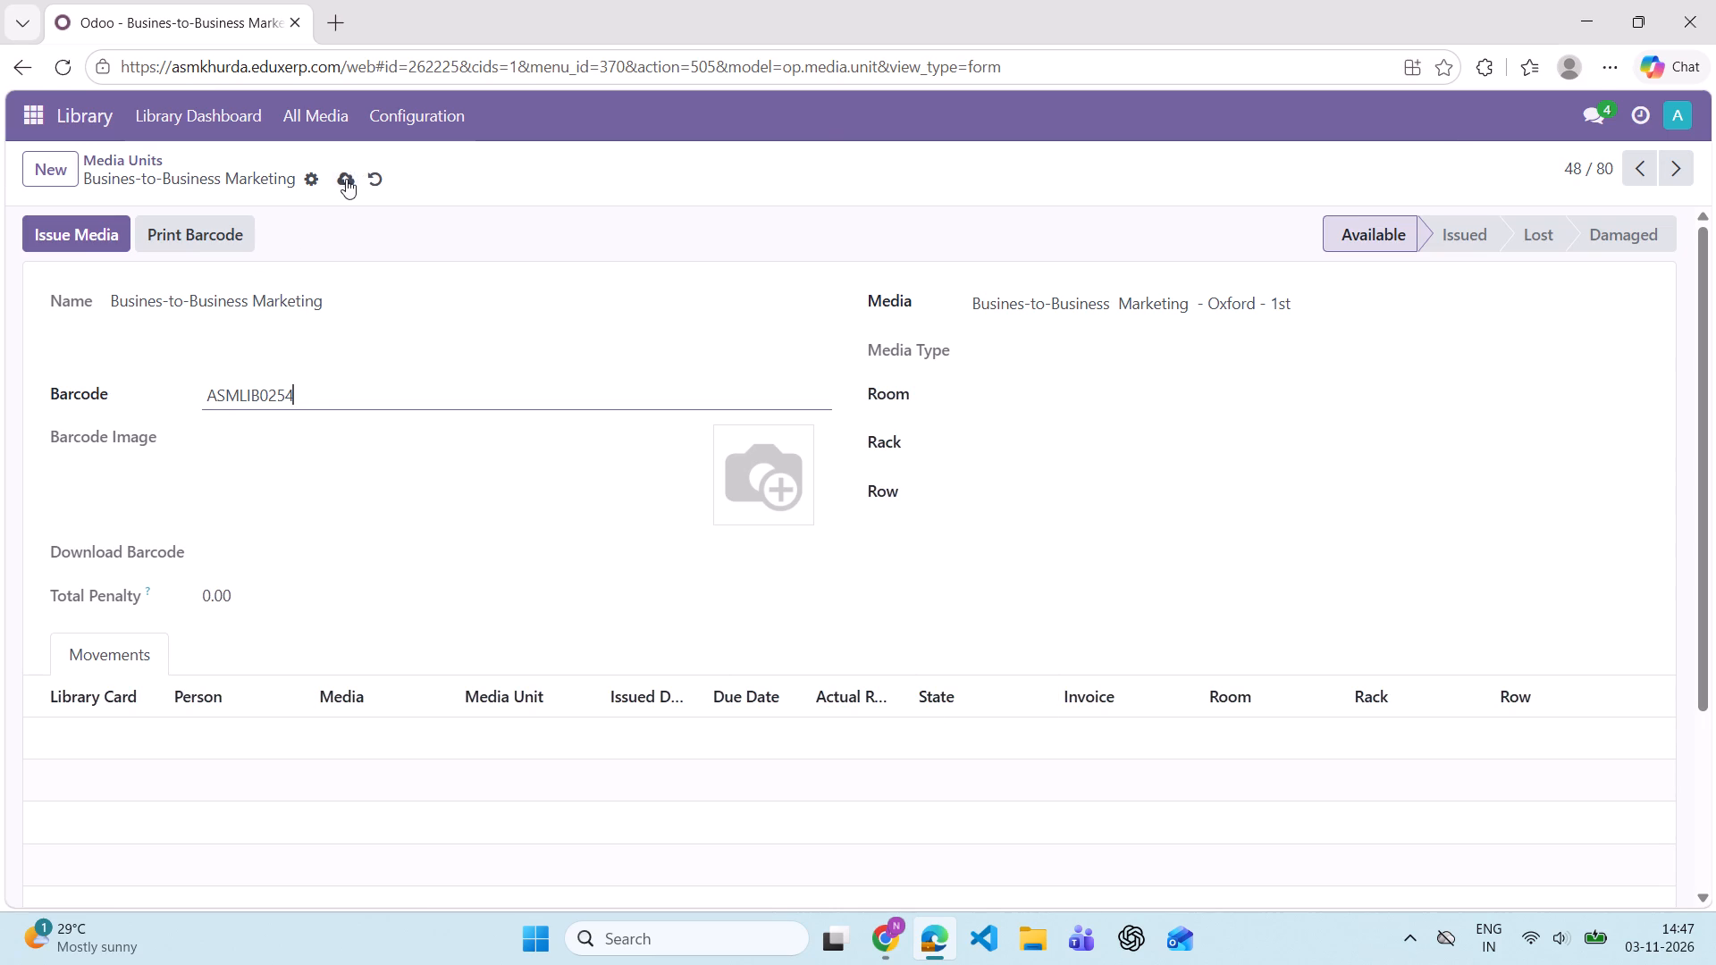
{"action": "left_click", "coordinate": [346, 179]}
{"action": "left_click", "coordinate": [331, 394]}
{"action": "key", "text": "2"}
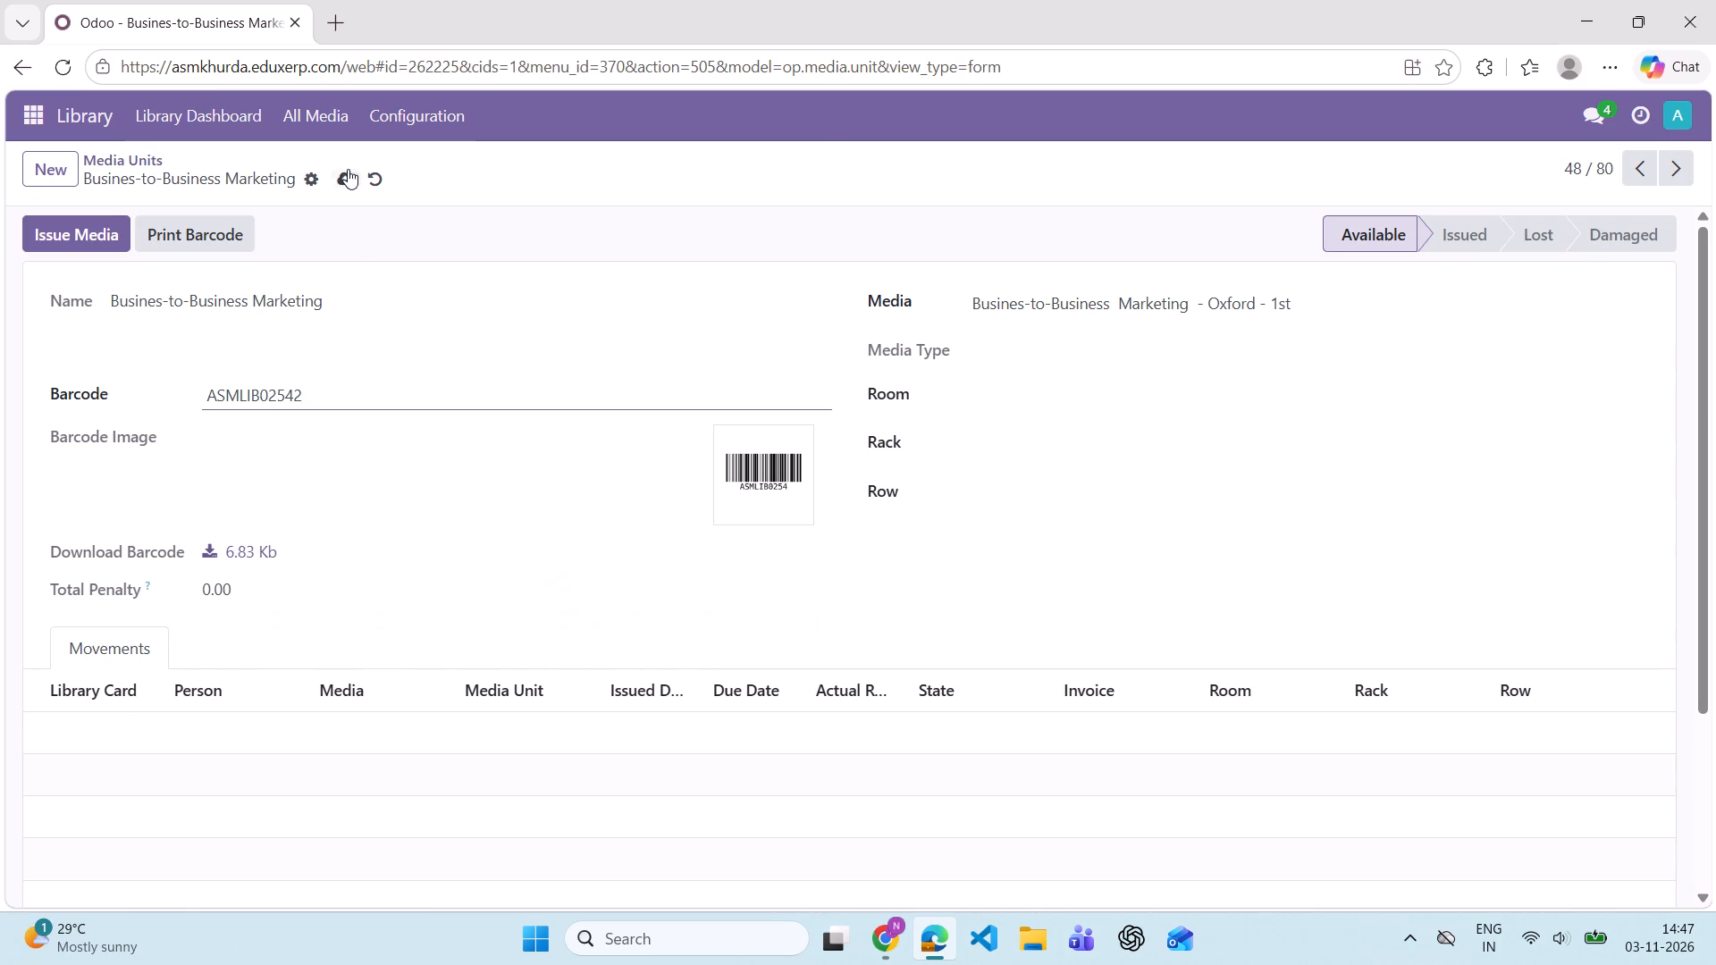
{"action": "left_click", "coordinate": [347, 168]}
On media unit record 49, regenerate the barcode image by saving the barcode as ASMLIB0253 and saving it again as ASMLIB02539.
{"action": "left_click", "coordinate": [1687, 180]}
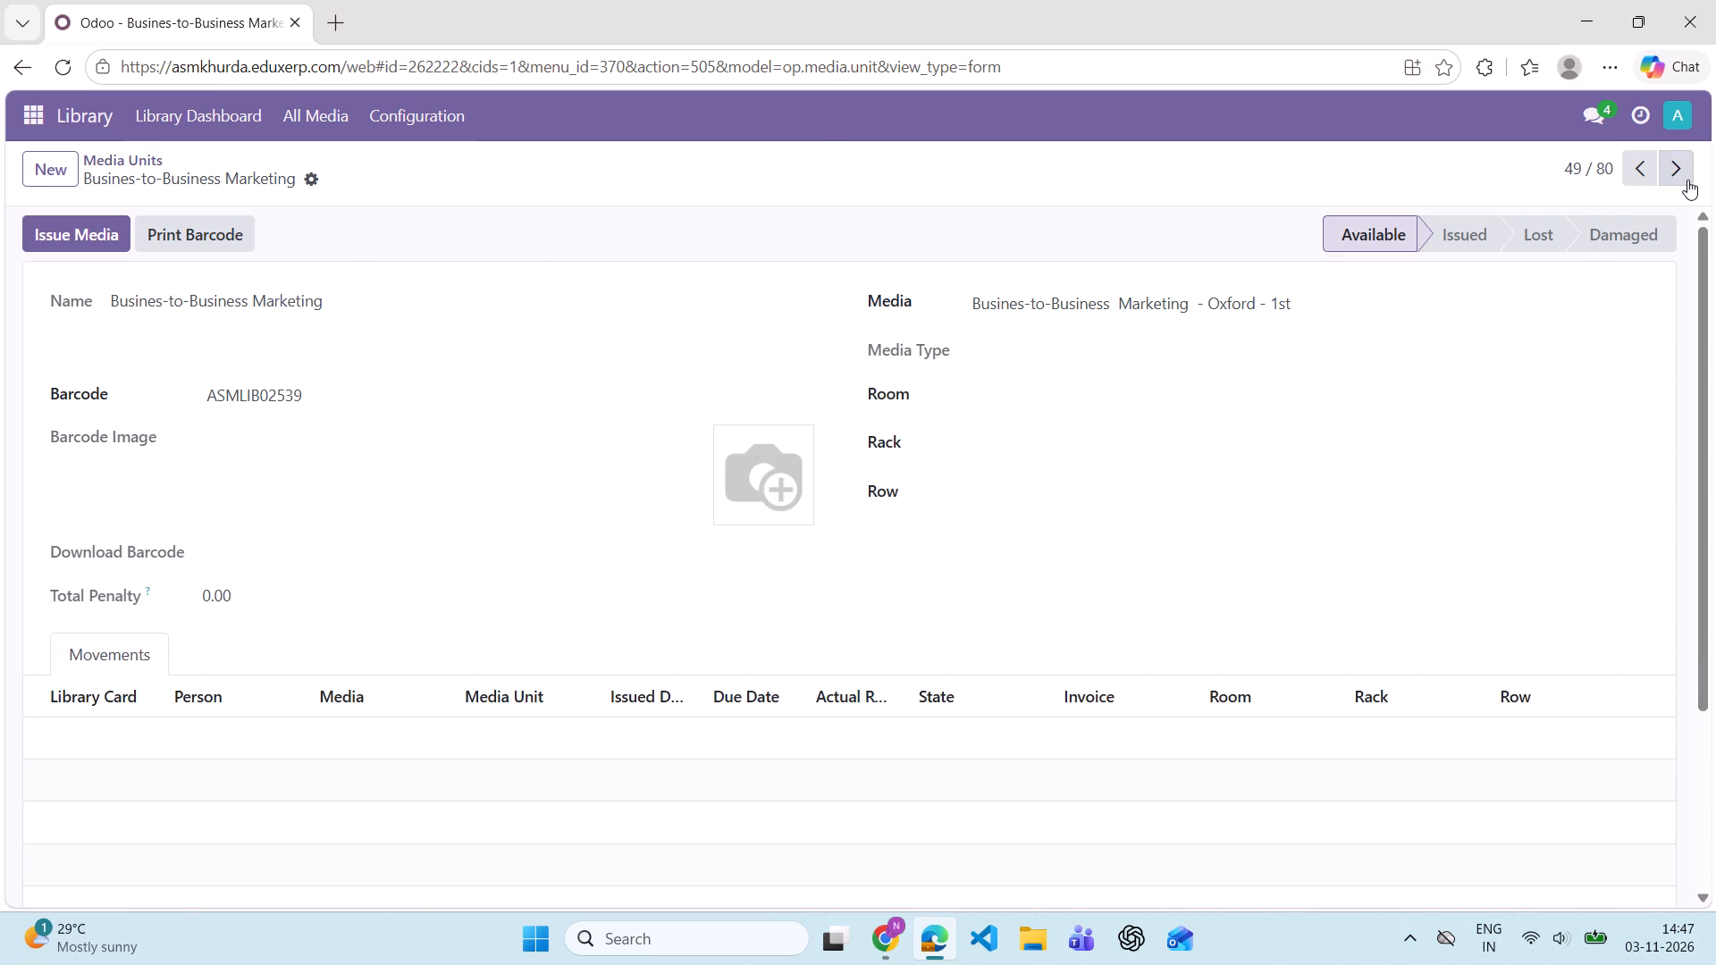
{"action": "left_click", "coordinate": [357, 373]}
{"action": "left_click", "coordinate": [351, 395]}
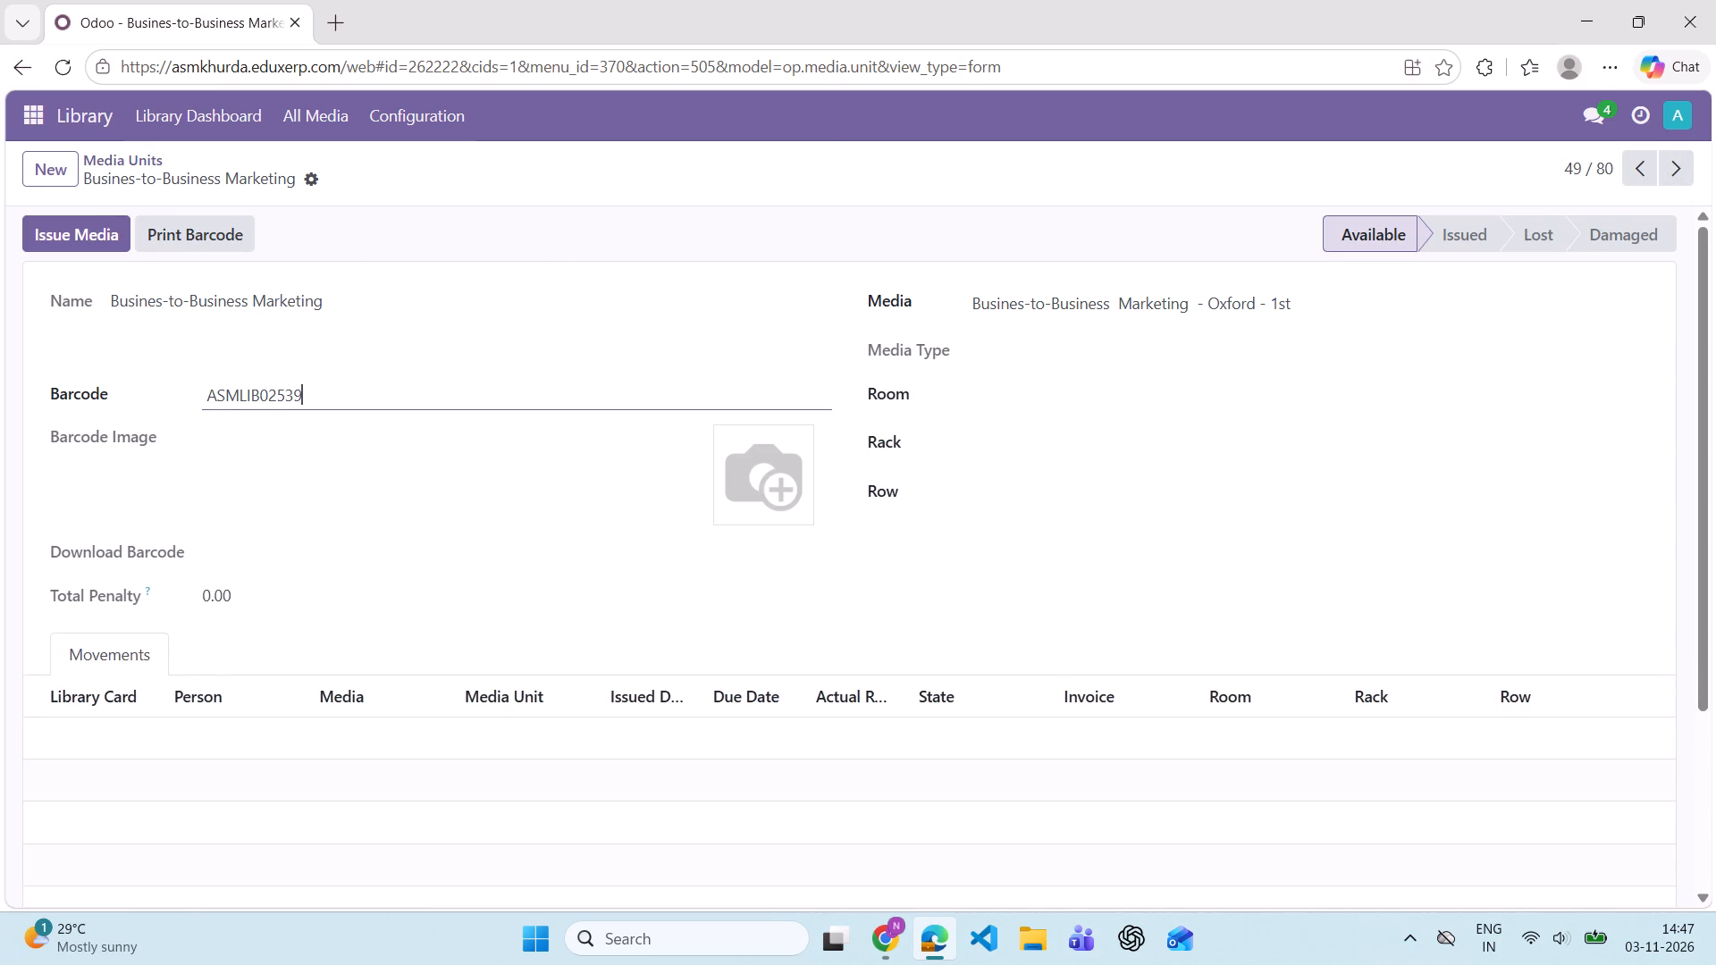
{"action": "key", "text": "BackSpace"}
{"action": "left_click", "coordinate": [338, 189]}
{"action": "left_click", "coordinate": [350, 180]}
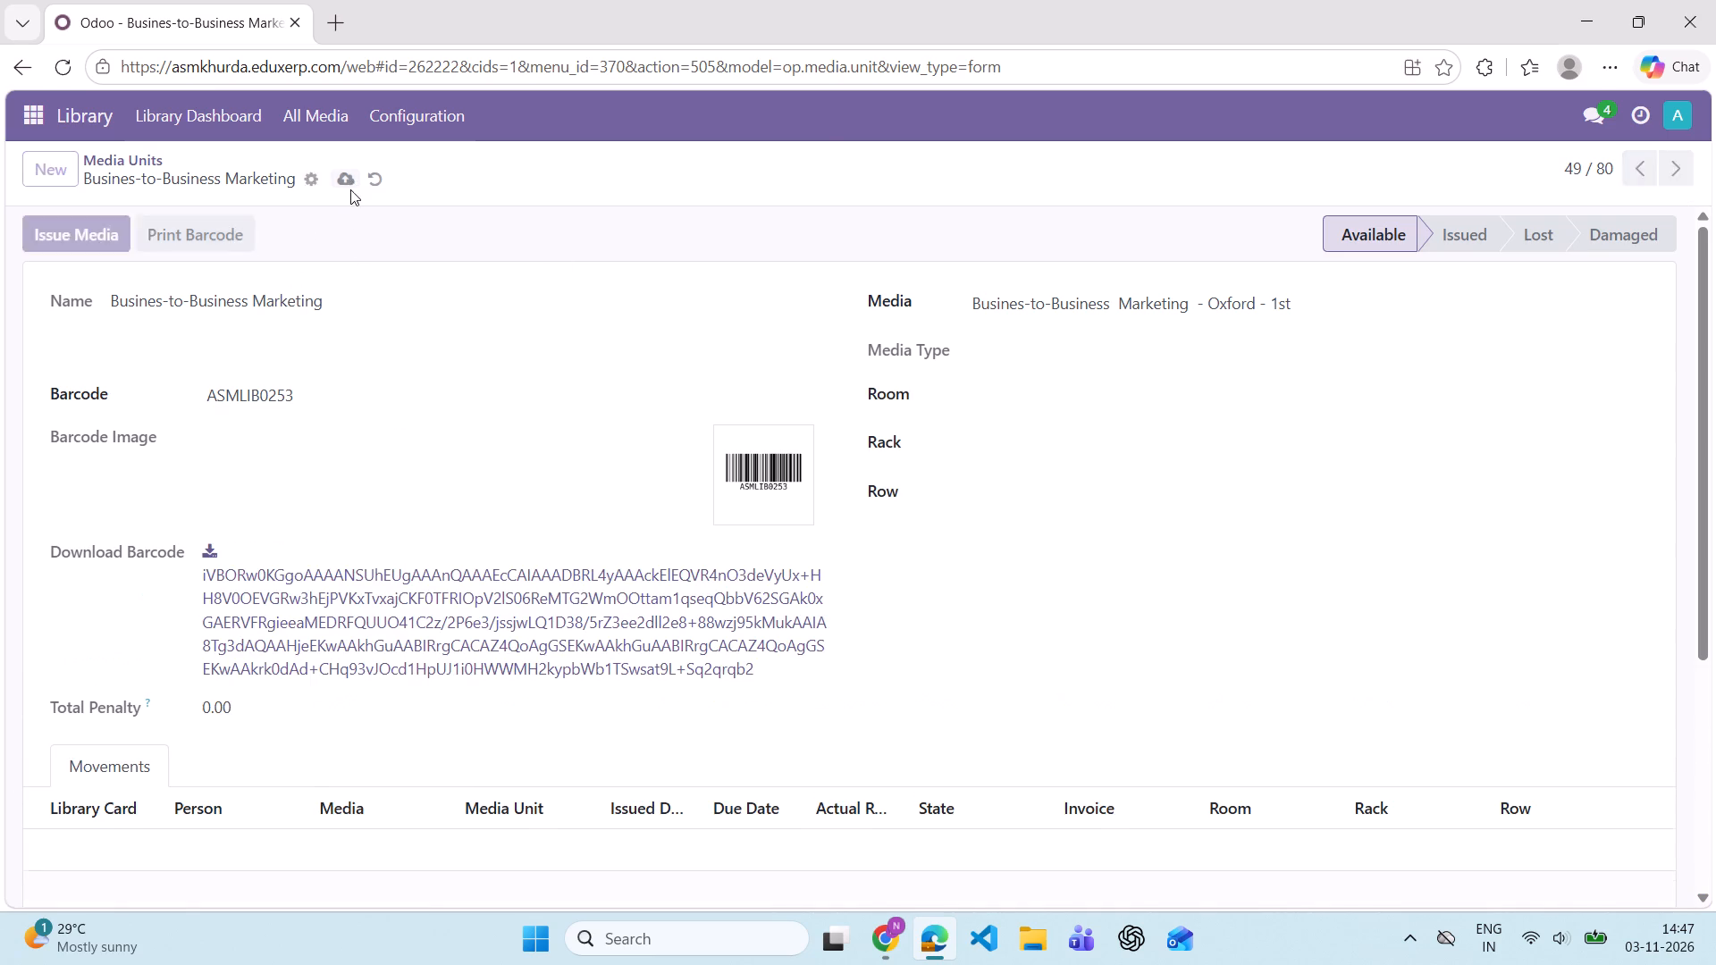
{"action": "left_click", "coordinate": [325, 387]}
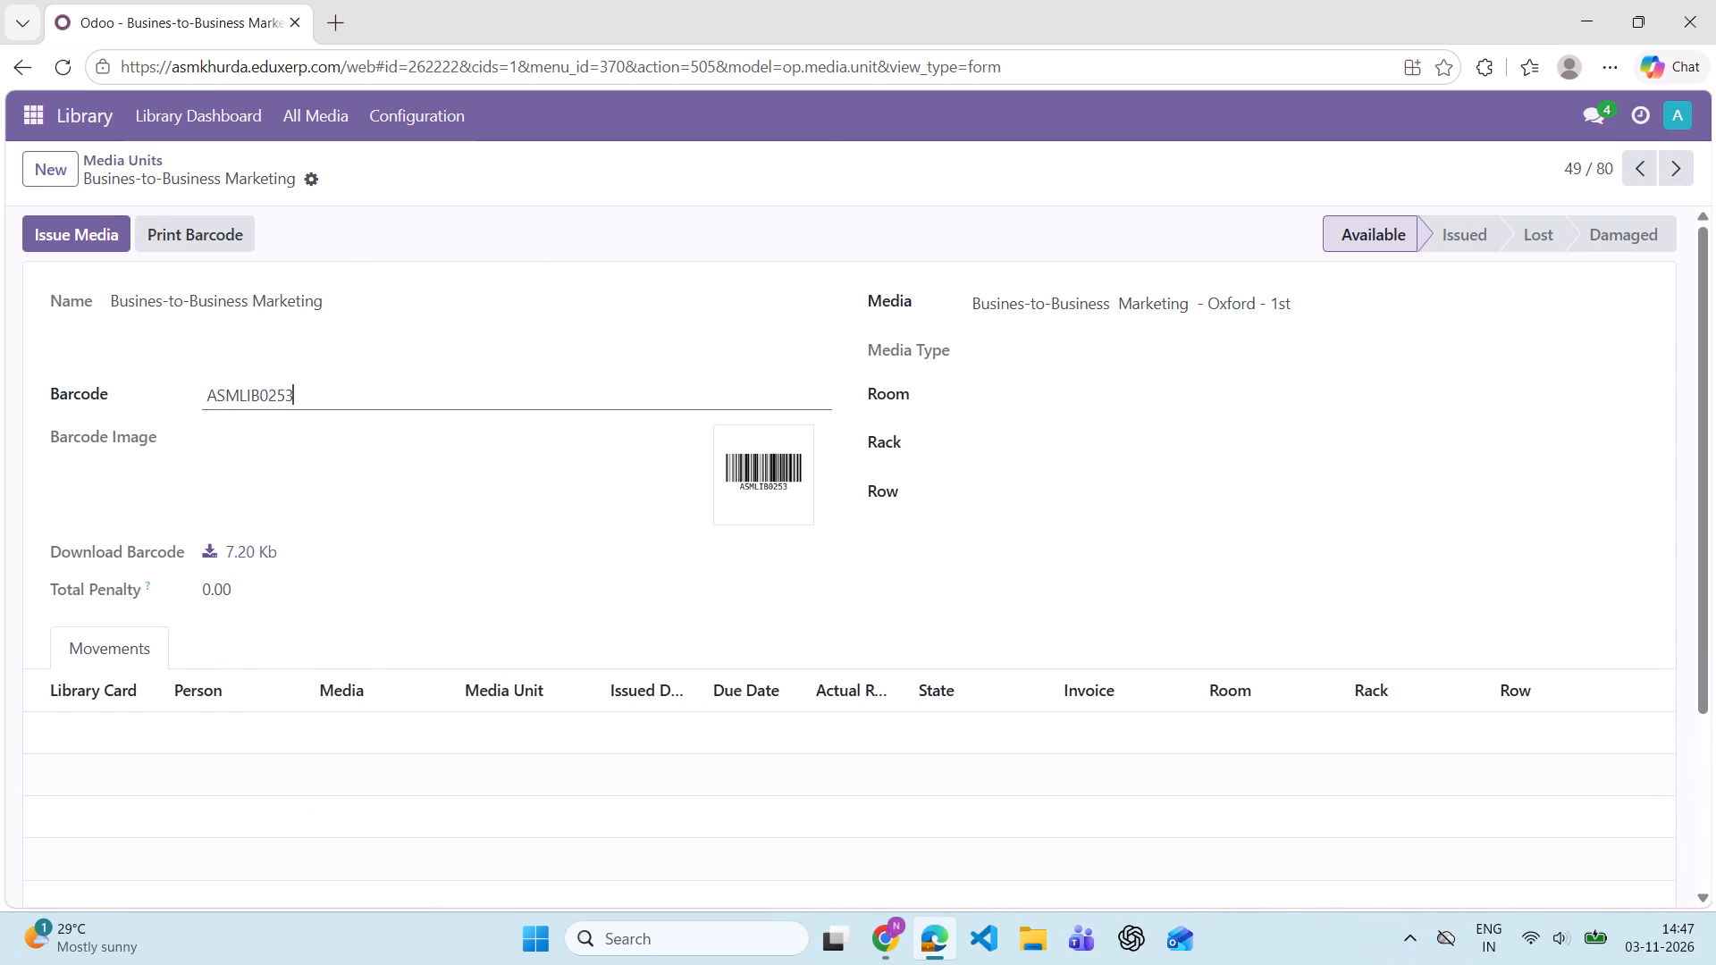
{"action": "key", "text": "9"}
{"action": "left_click", "coordinate": [346, 181]}
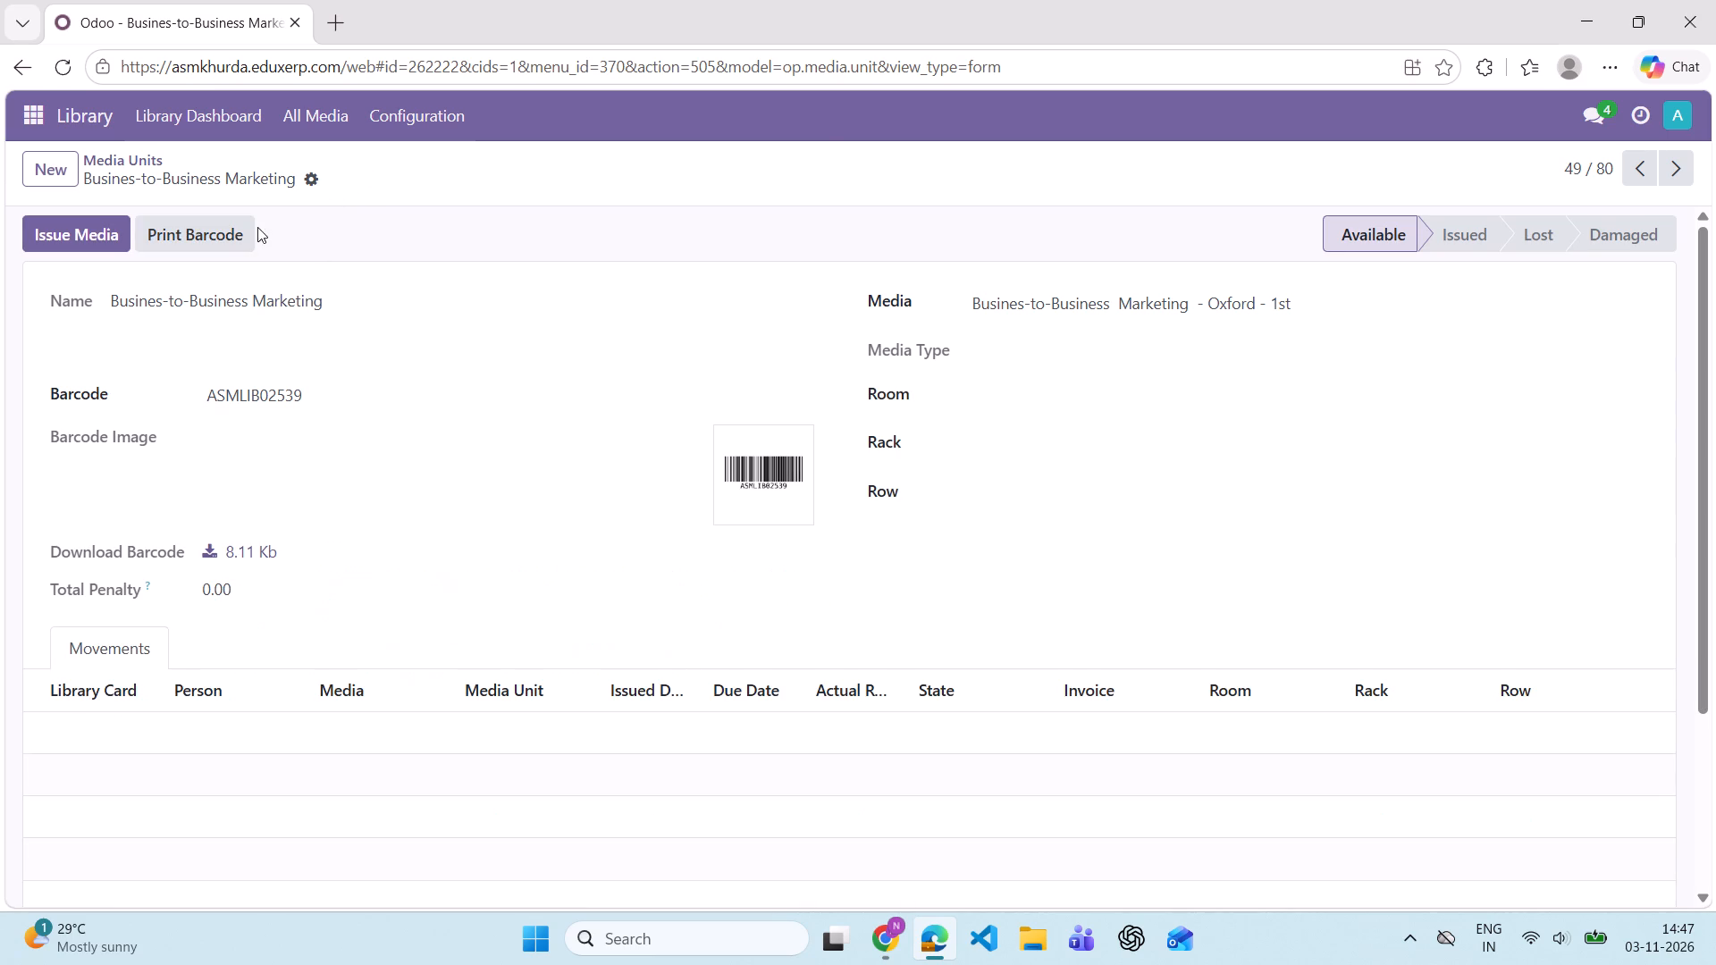
On media unit record 50, regenerate the barcode image by saving the barcode as ASMLIB0254 and saving it again as ASMLIB02540.
{"action": "left_click", "coordinate": [1678, 164]}
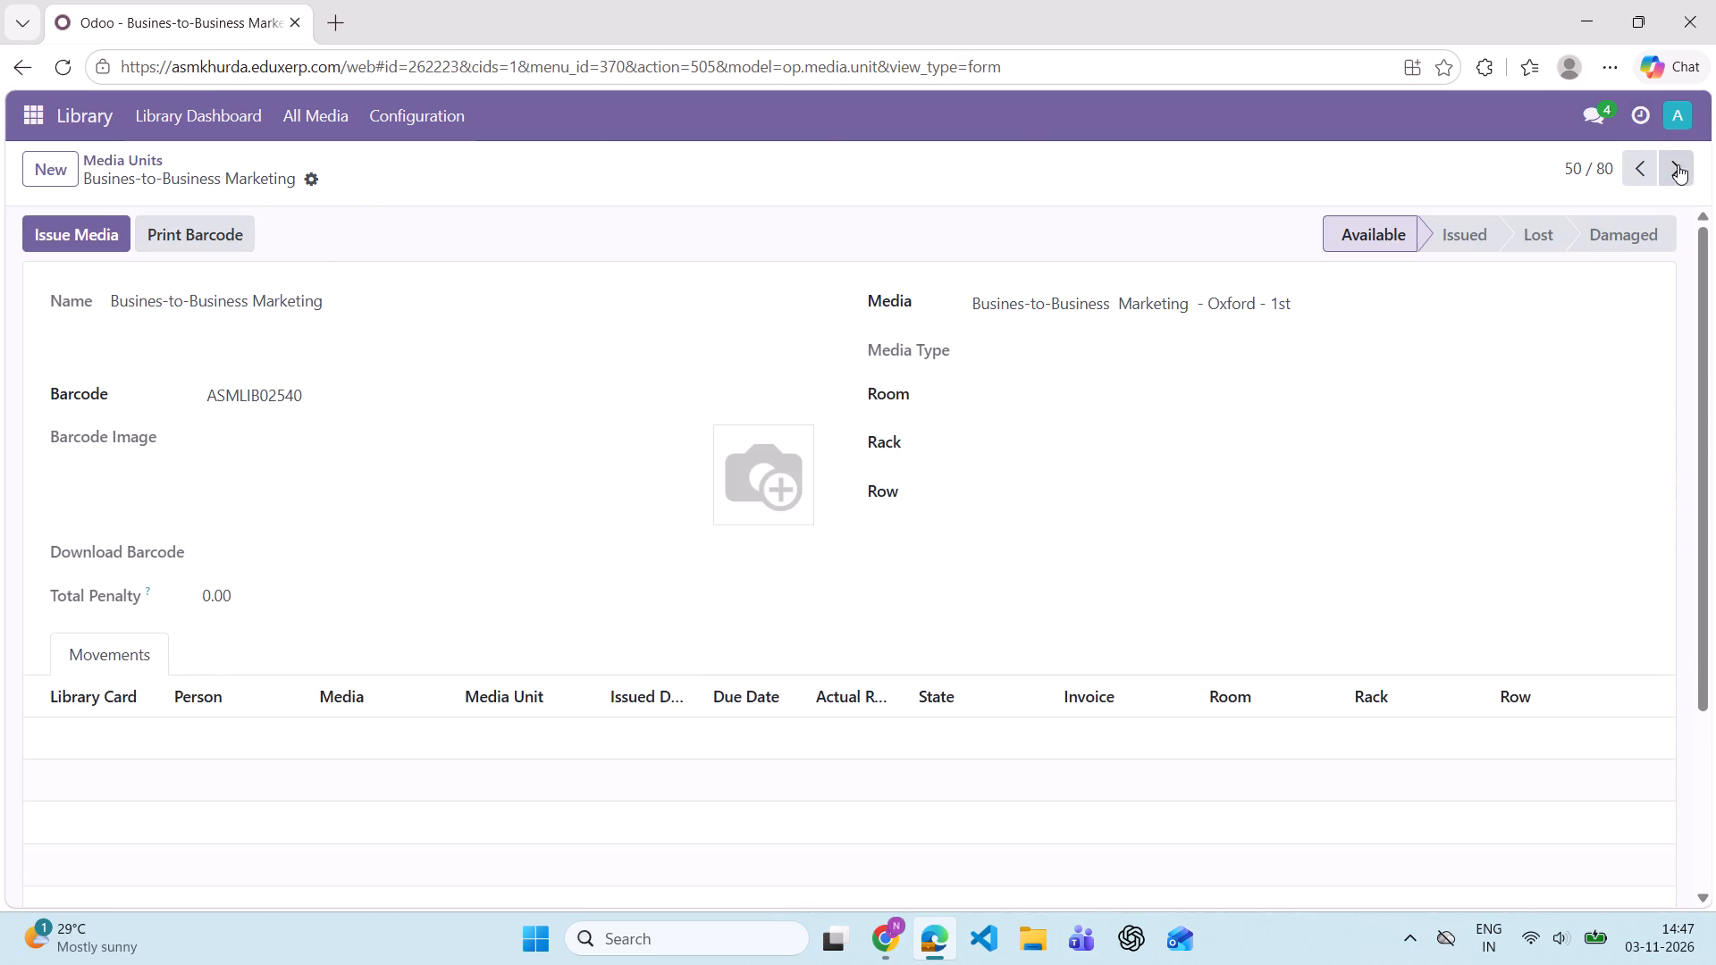
{"action": "left_click", "coordinate": [344, 376]}
{"action": "left_click", "coordinate": [345, 385]}
{"action": "key", "text": "BackSpace"}
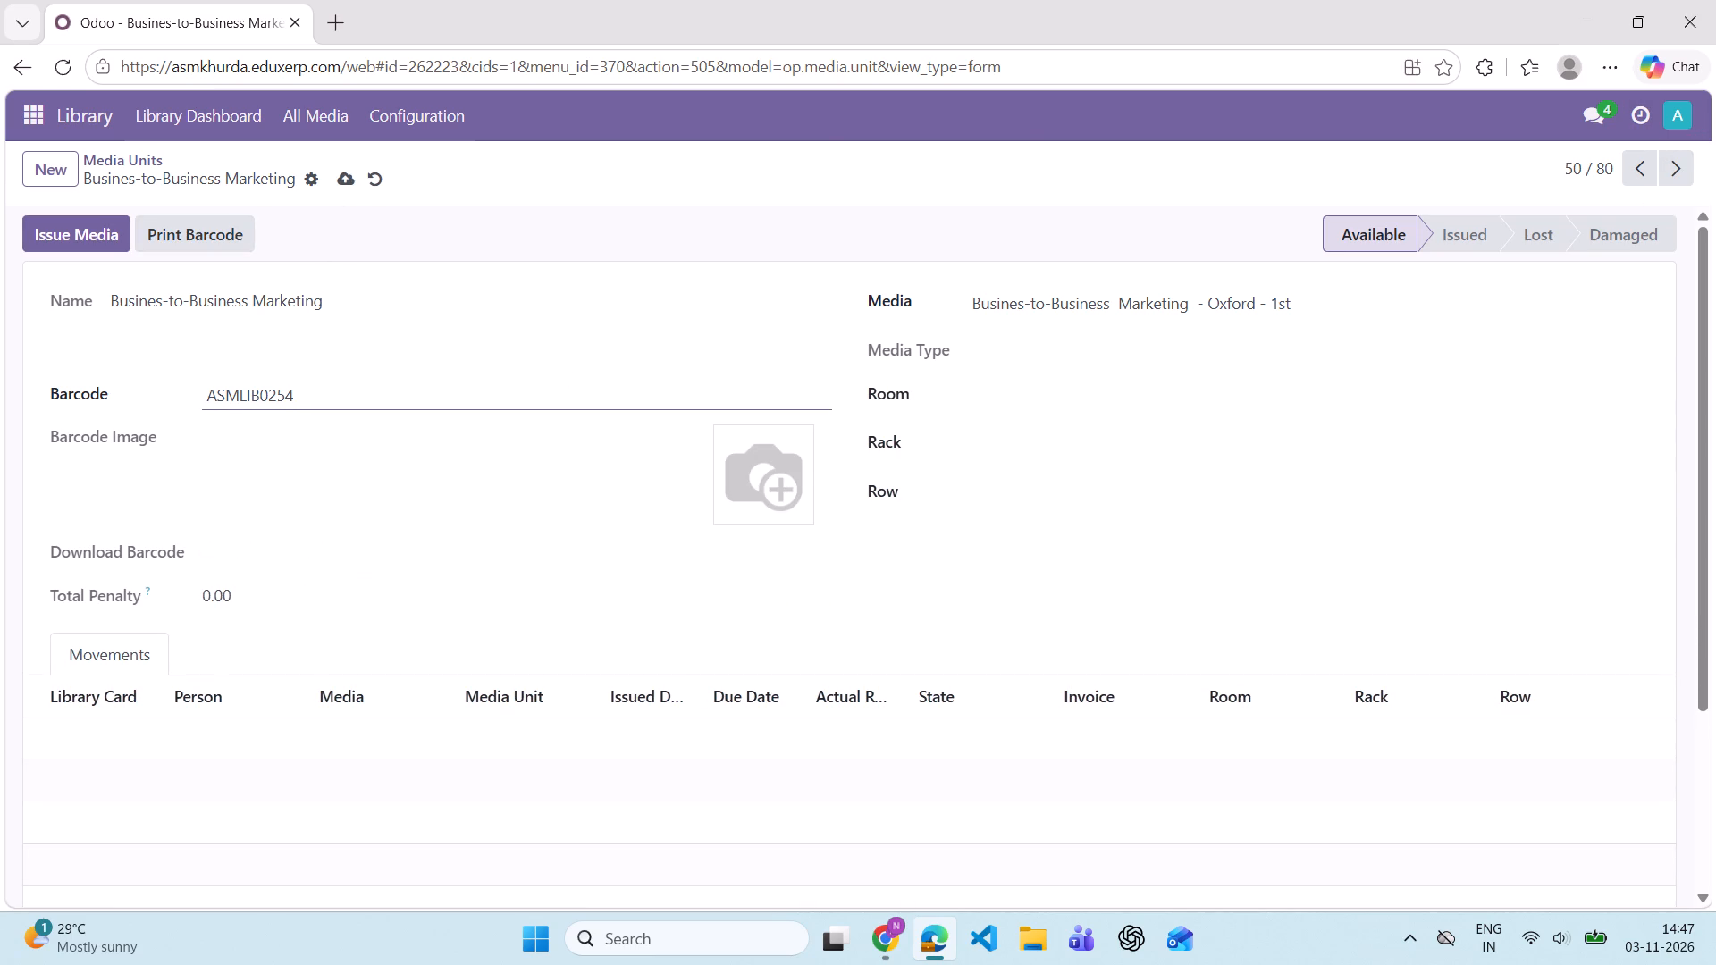
{"action": "left_click", "coordinate": [339, 173]}
{"action": "left_click", "coordinate": [319, 390]}
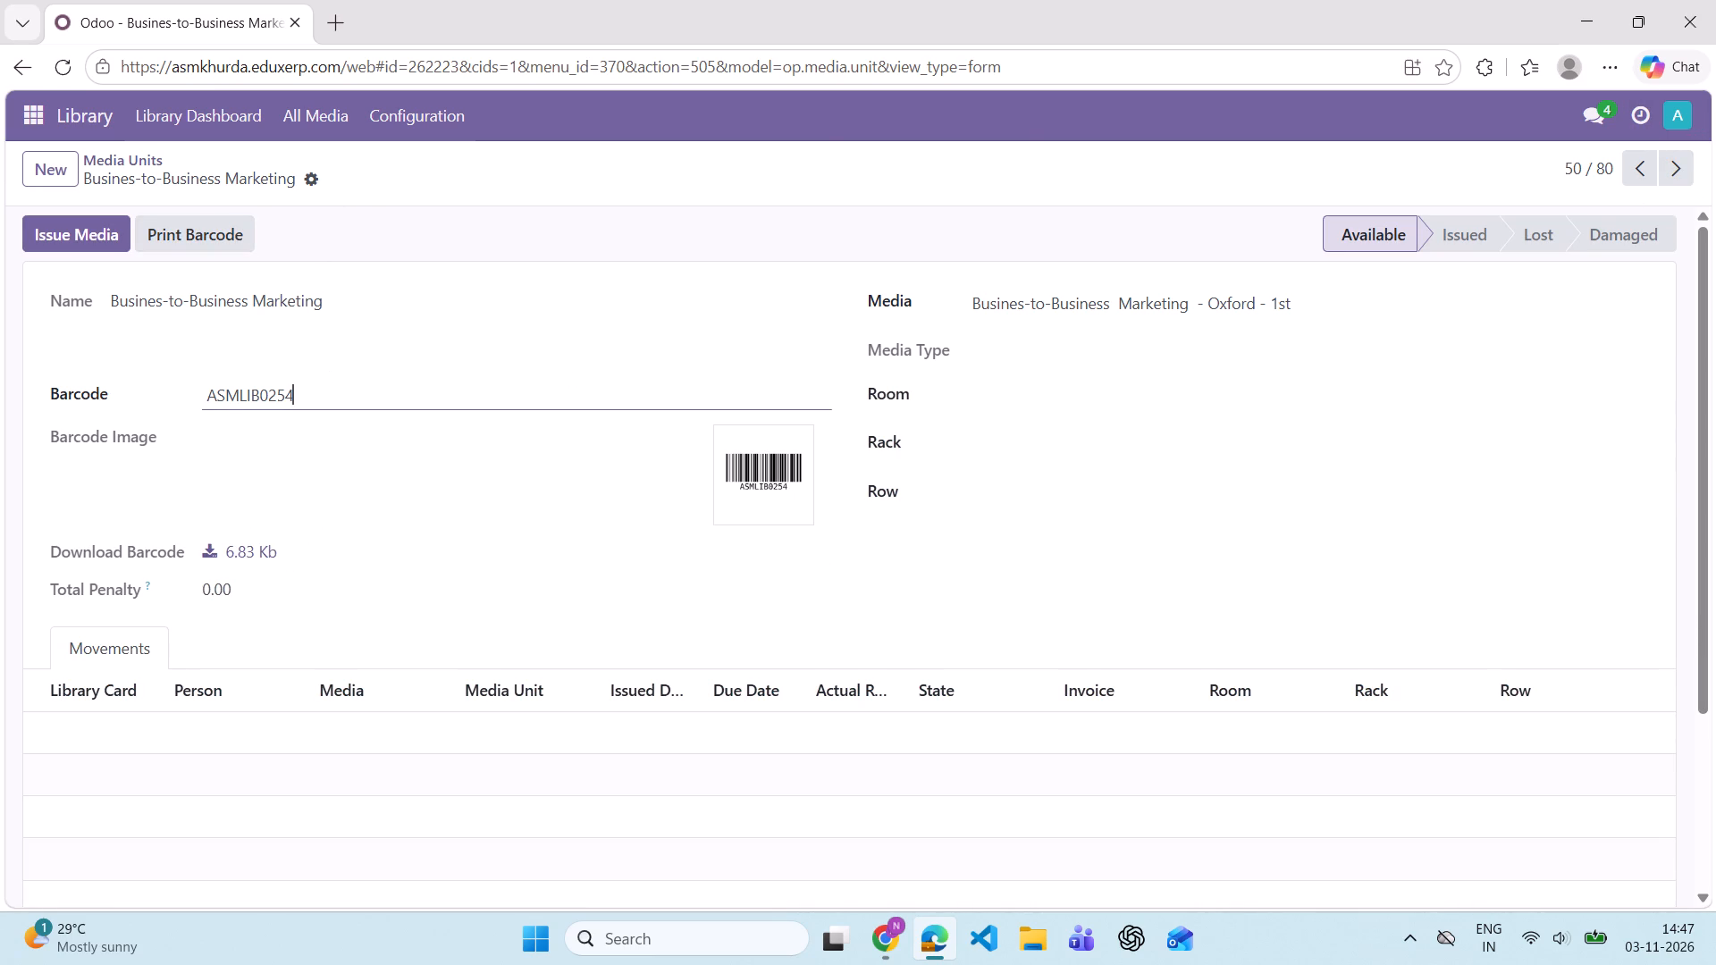
{"action": "key", "text": "0"}
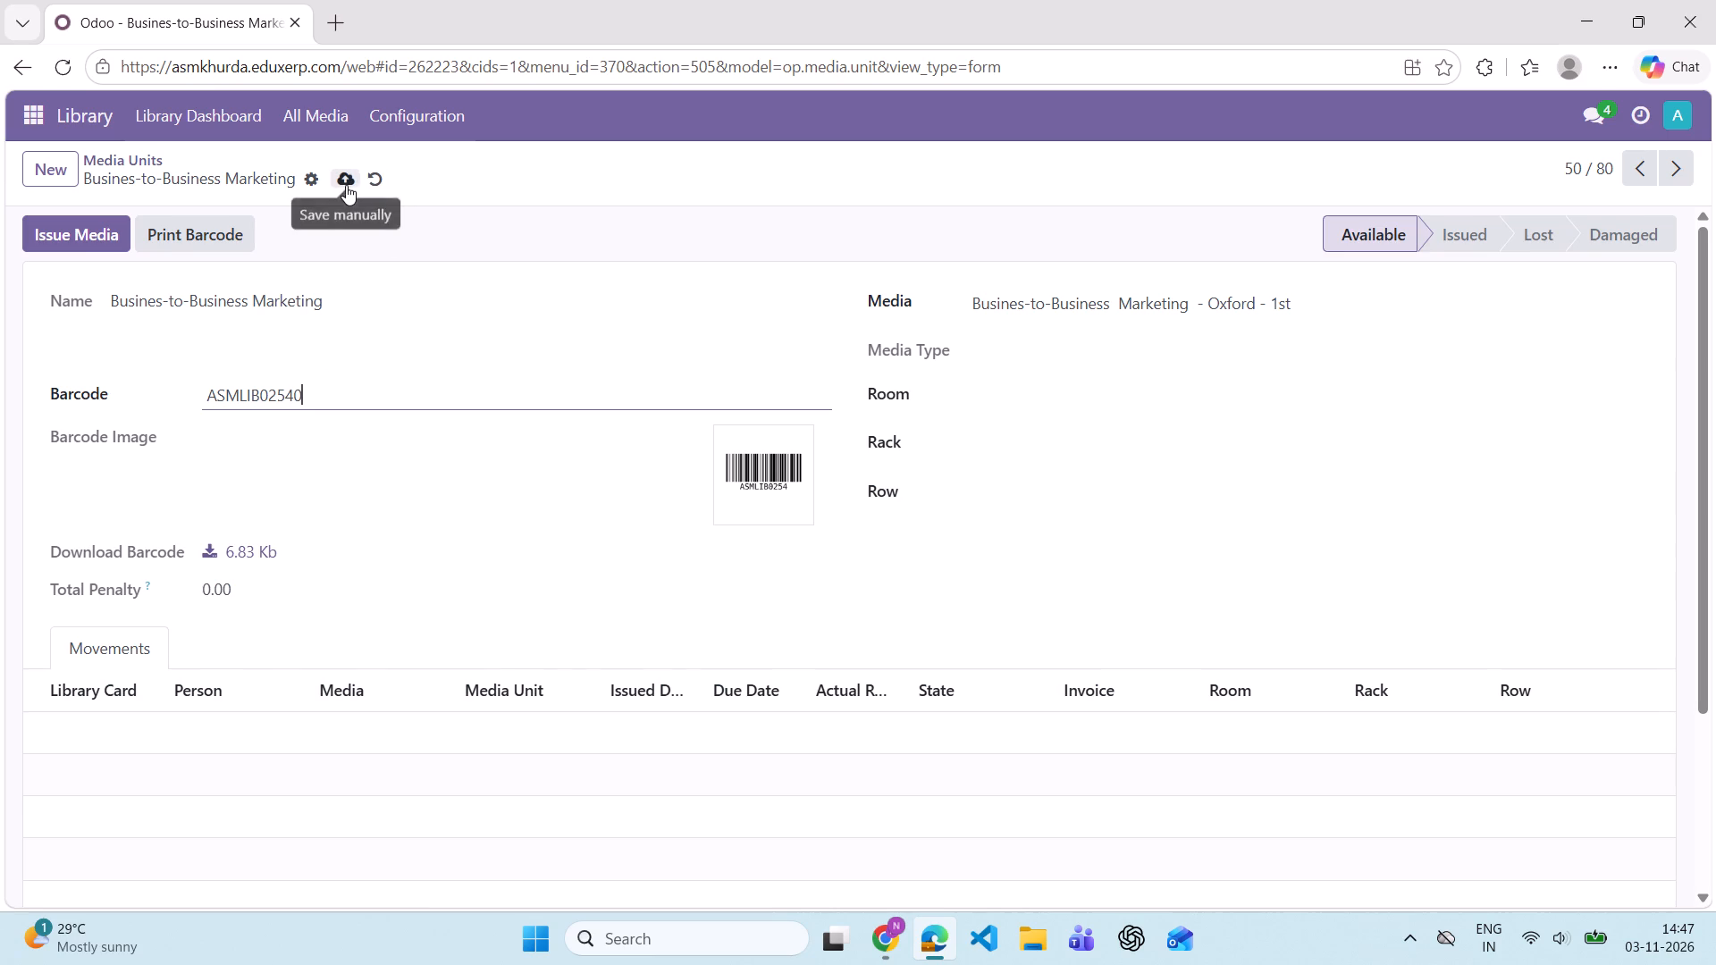
{"action": "left_click", "coordinate": [346, 185]}
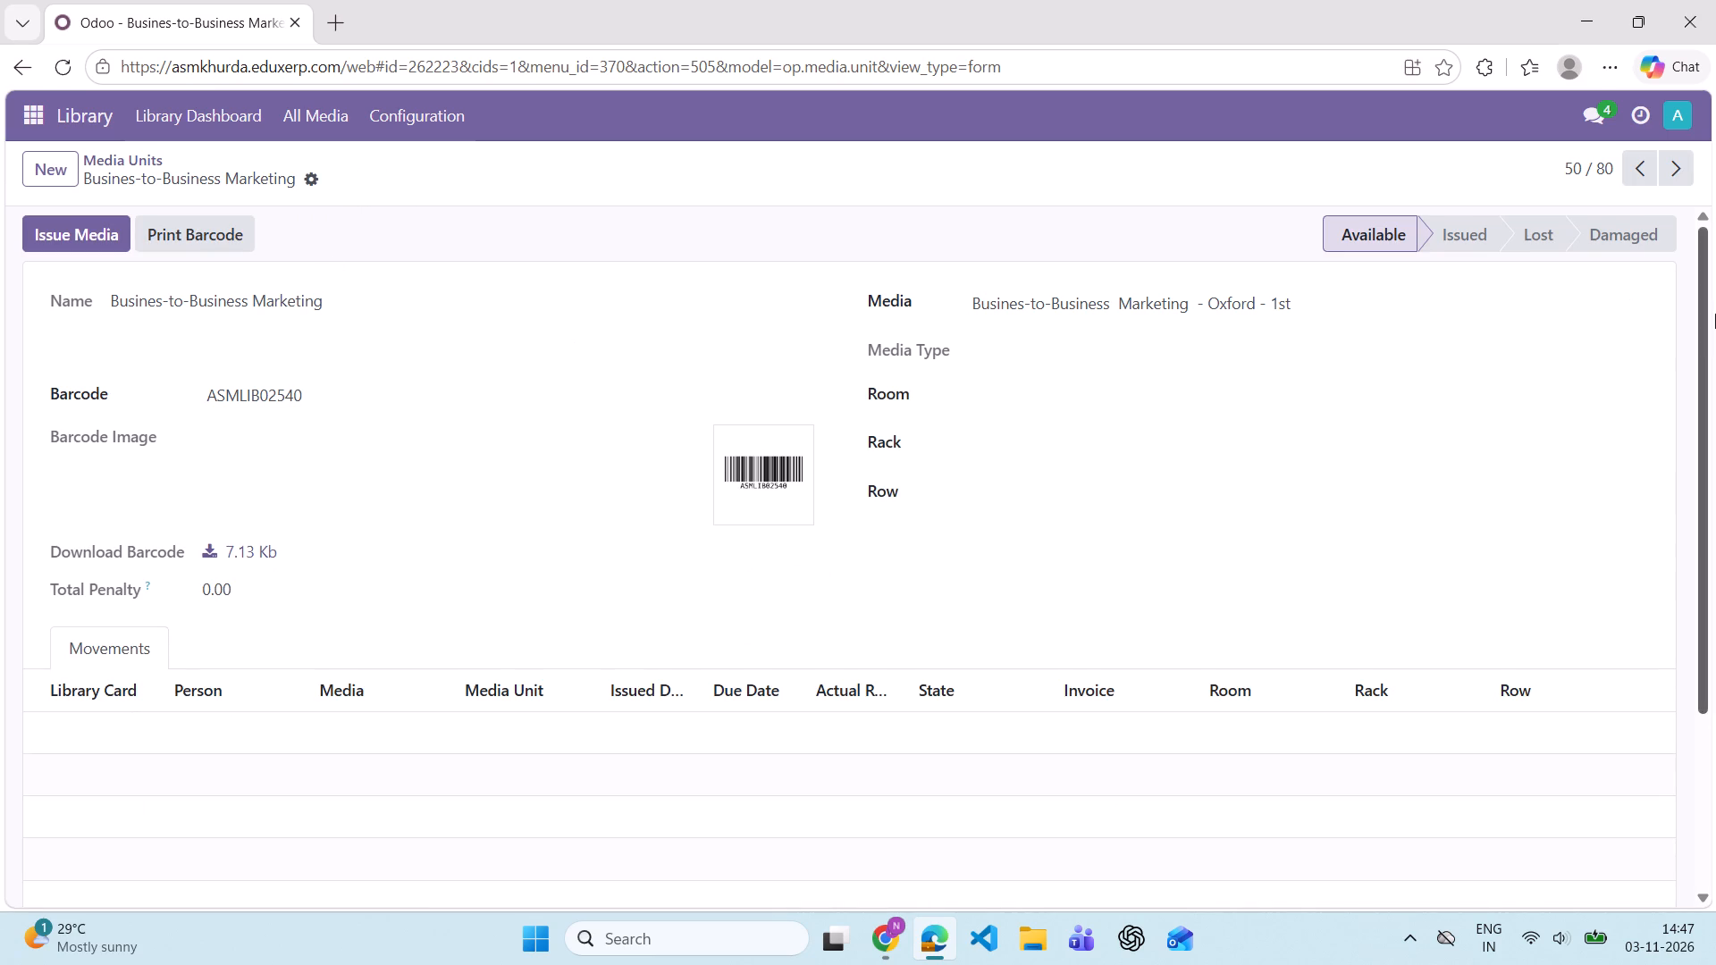
On media unit record 51, regenerate the barcode image by saving the barcode as ASMLIB0253 and saving it again as ASMLIB02536.
{"action": "left_click", "coordinate": [1687, 172]}
{"action": "left_click", "coordinate": [466, 416]}
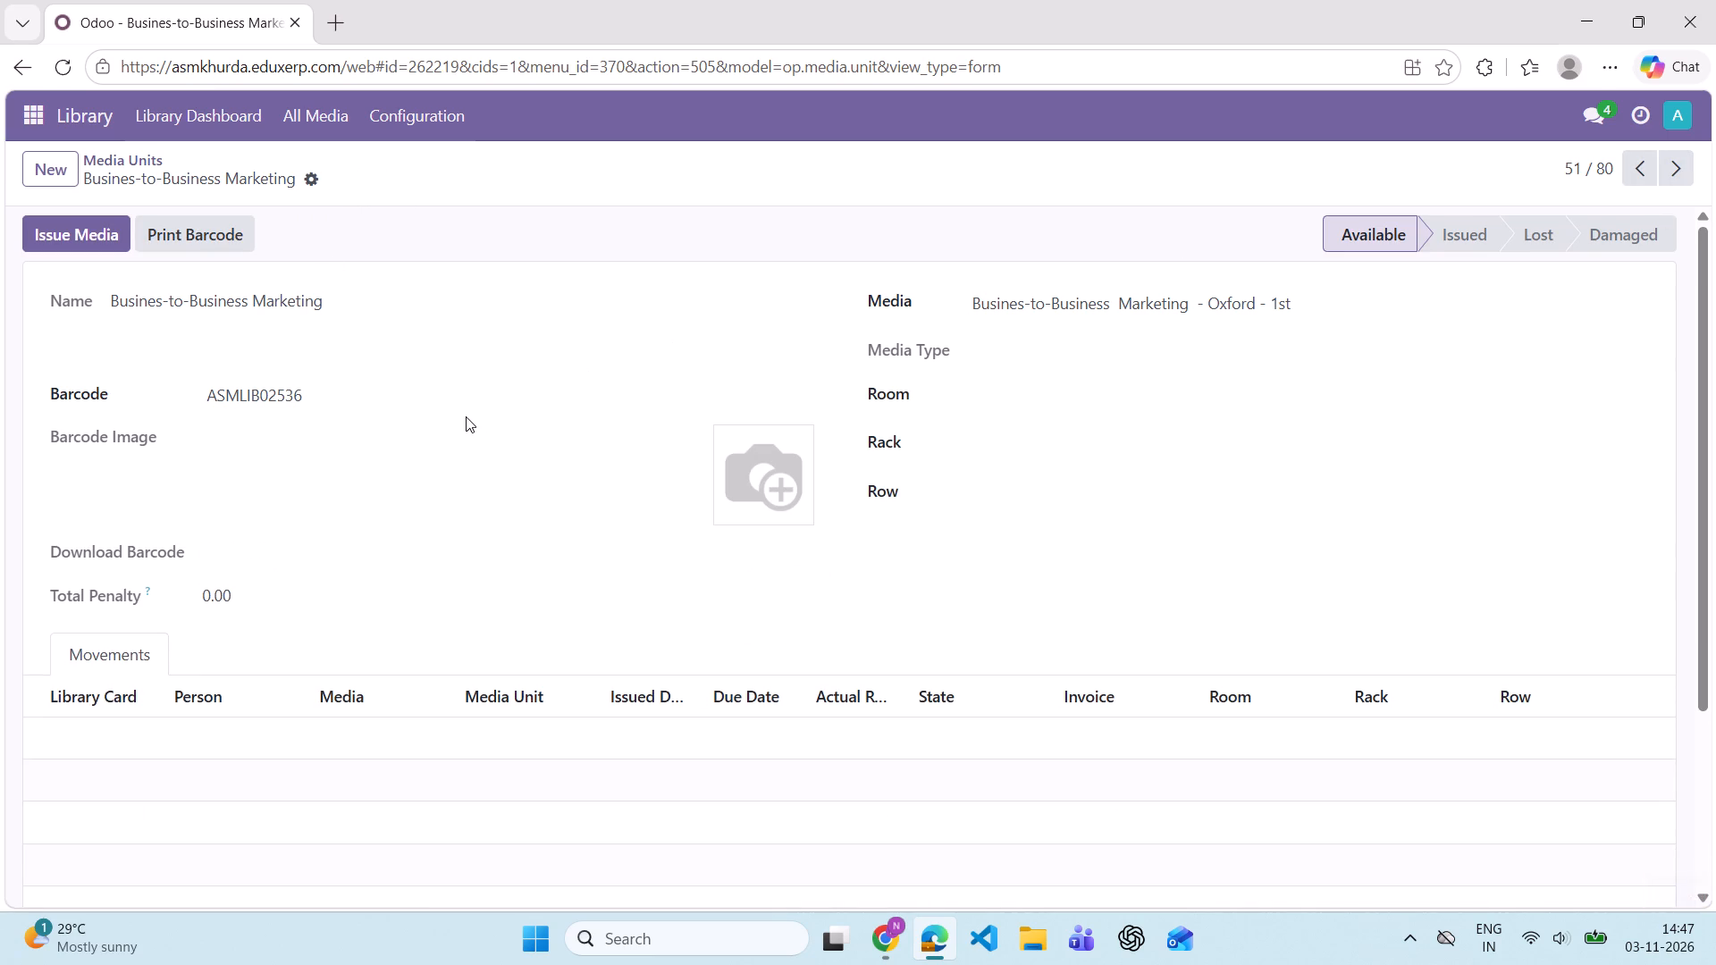
{"action": "left_click", "coordinate": [467, 404]}
{"action": "key", "text": "BackSpace"}
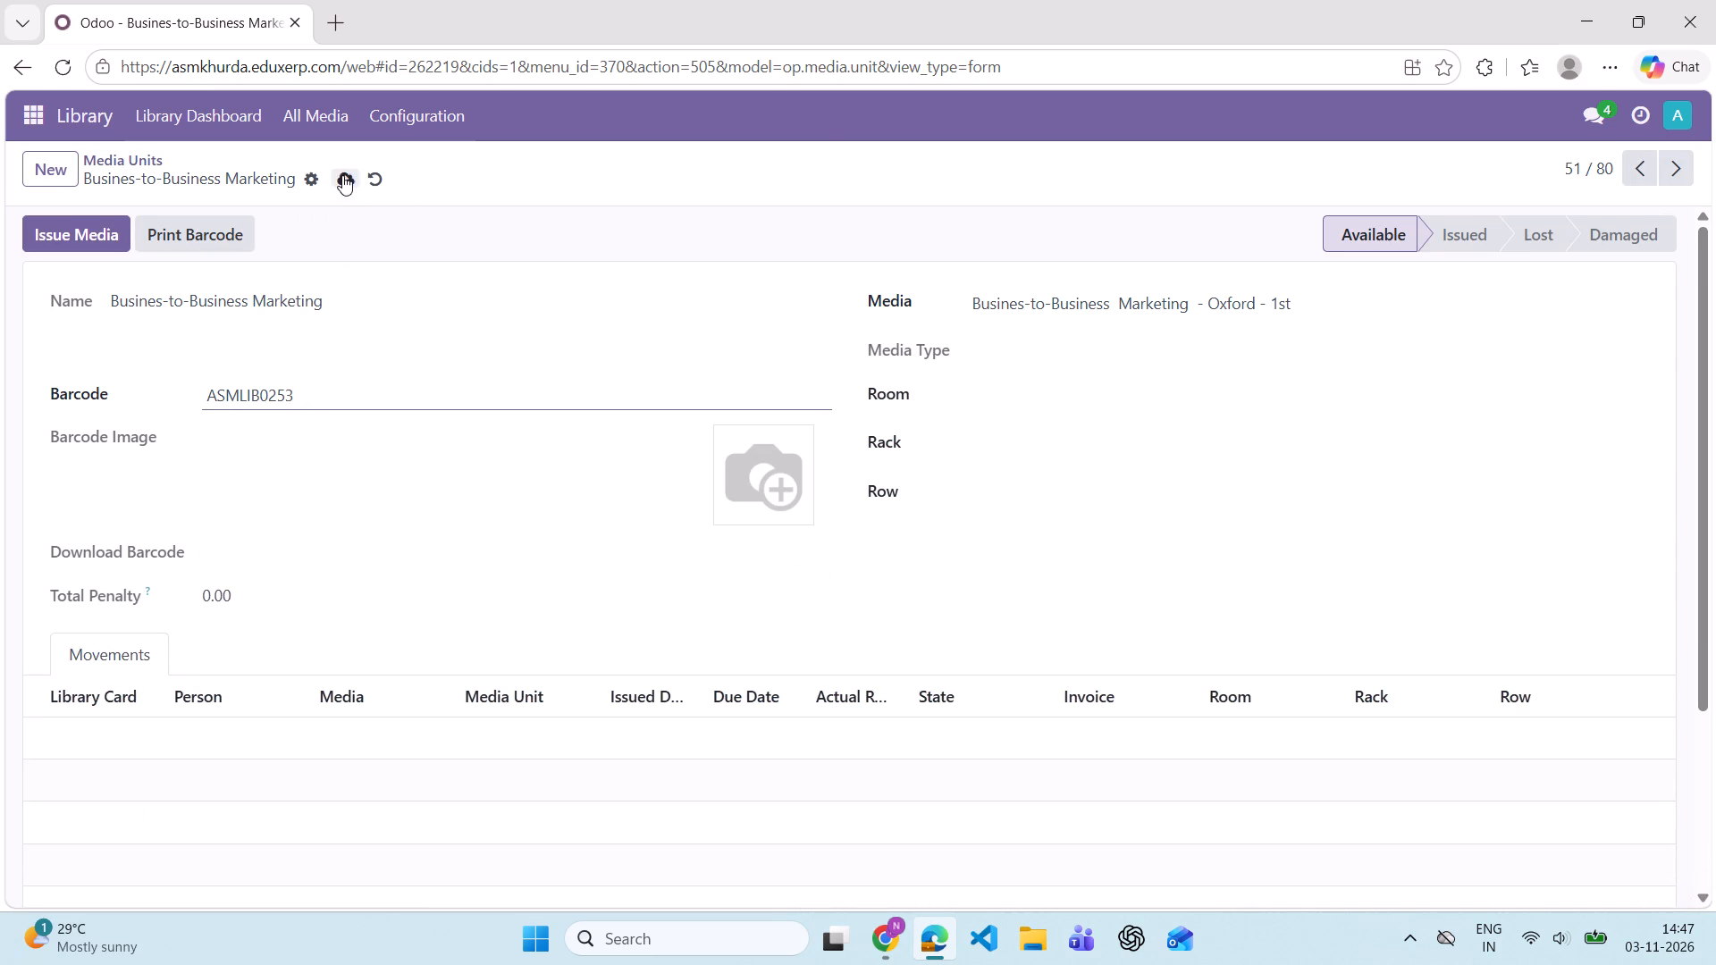
{"action": "left_click", "coordinate": [342, 175]}
{"action": "left_click", "coordinate": [331, 401]}
{"action": "key", "text": "6"}
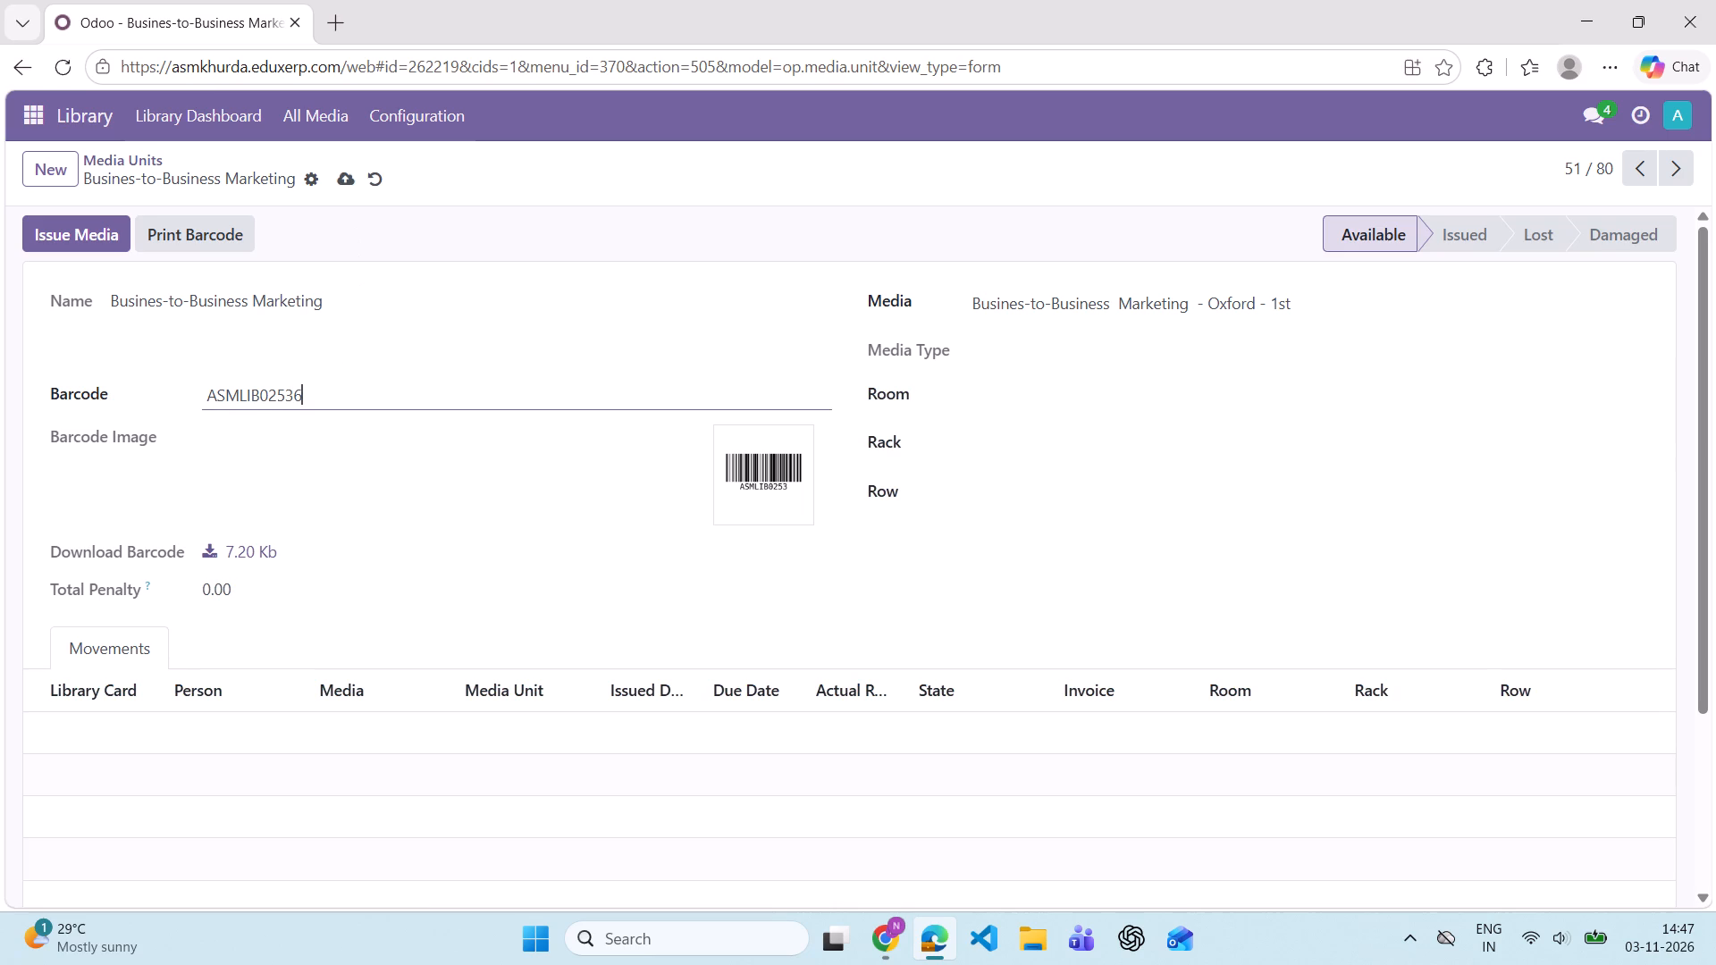
{"action": "left_click", "coordinate": [342, 179]}
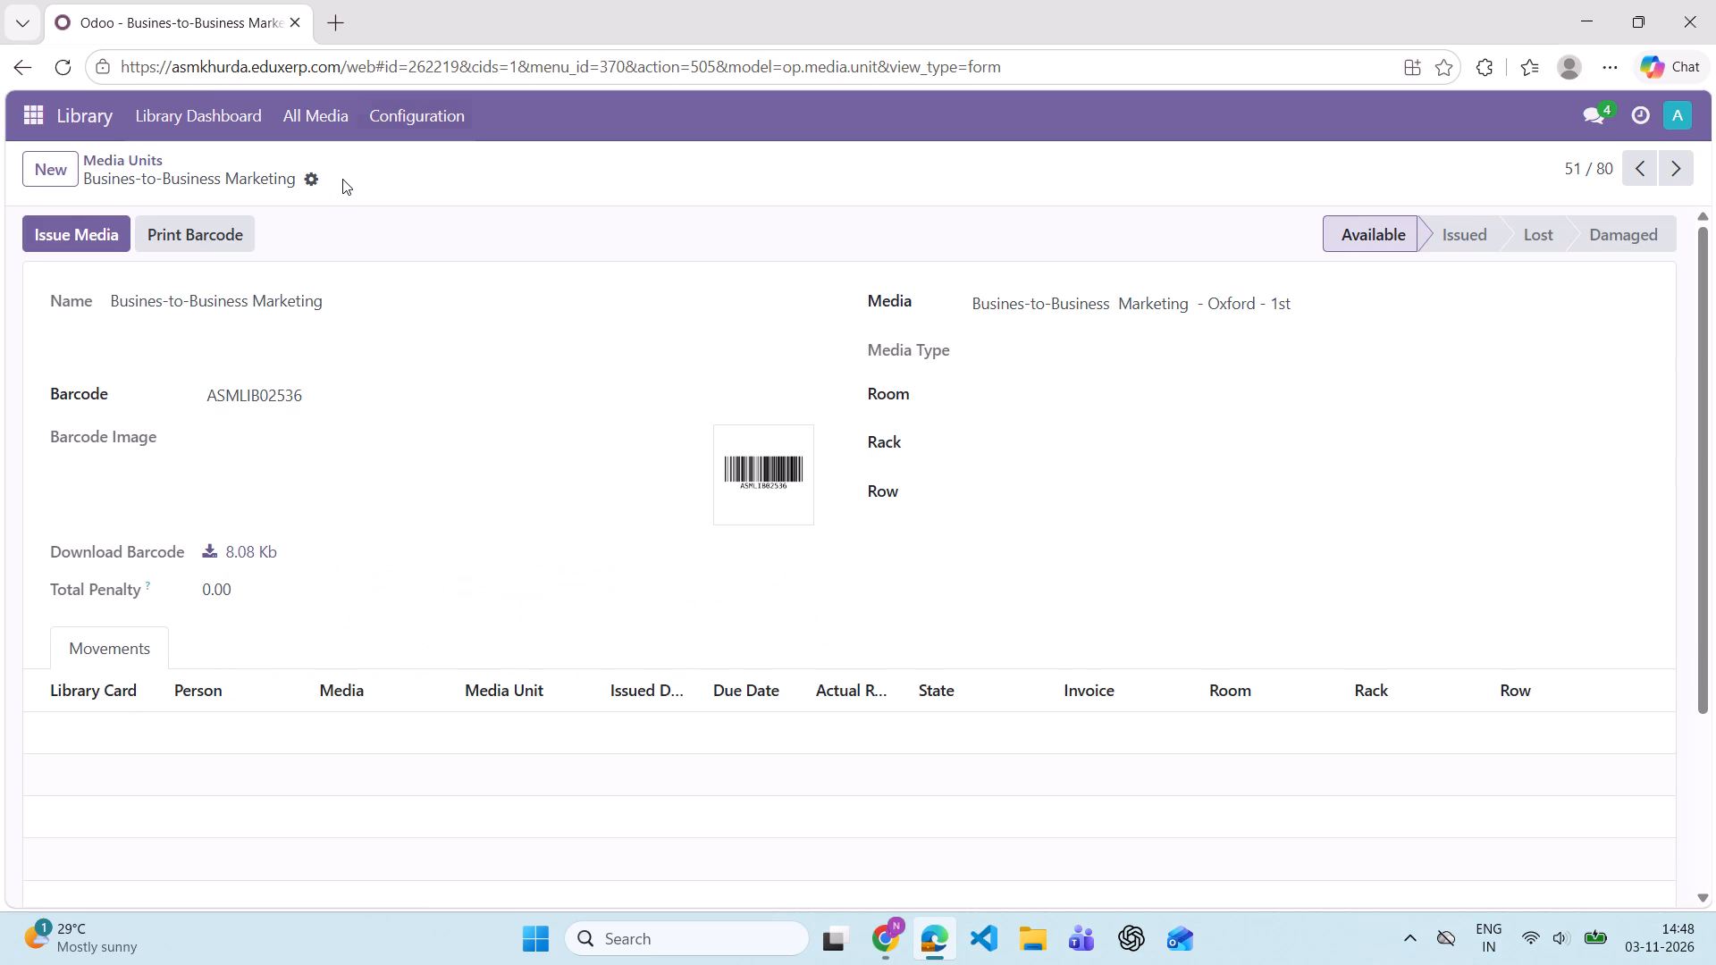
On media unit record 52, regenerate the barcode image by saving the barcode as ASMLIB0253 and saving it again as ASMLIB02537.
{"action": "left_click", "coordinate": [1676, 172]}
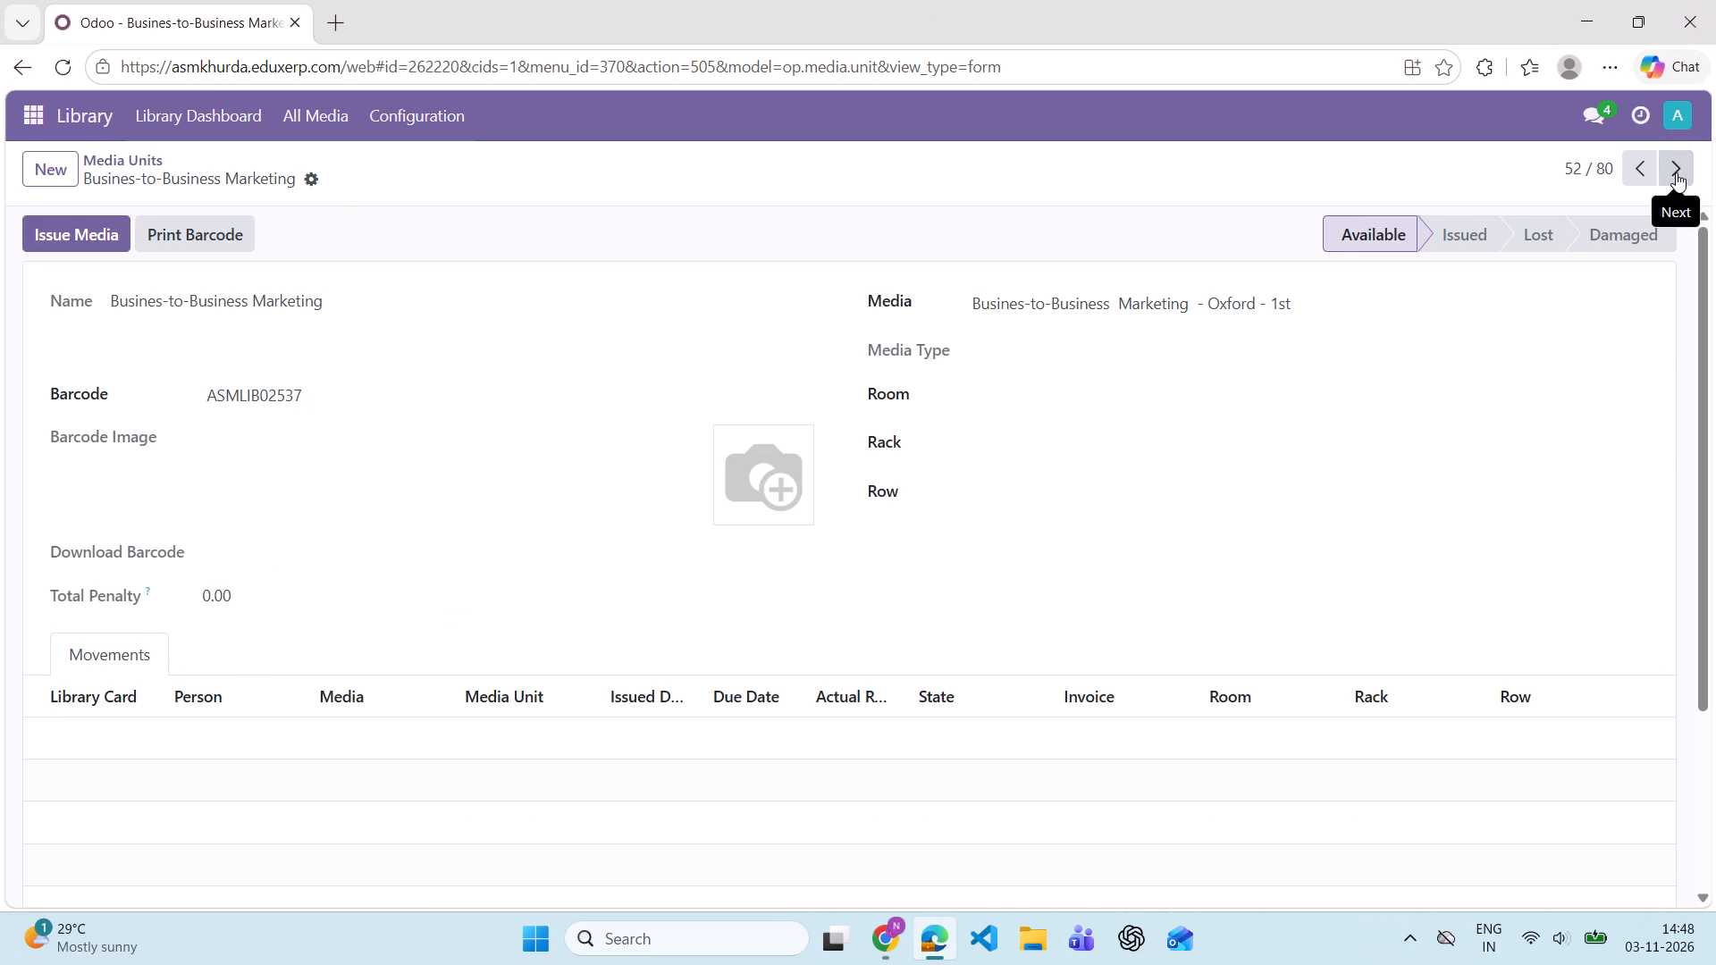
{"action": "left_click", "coordinate": [312, 403]}
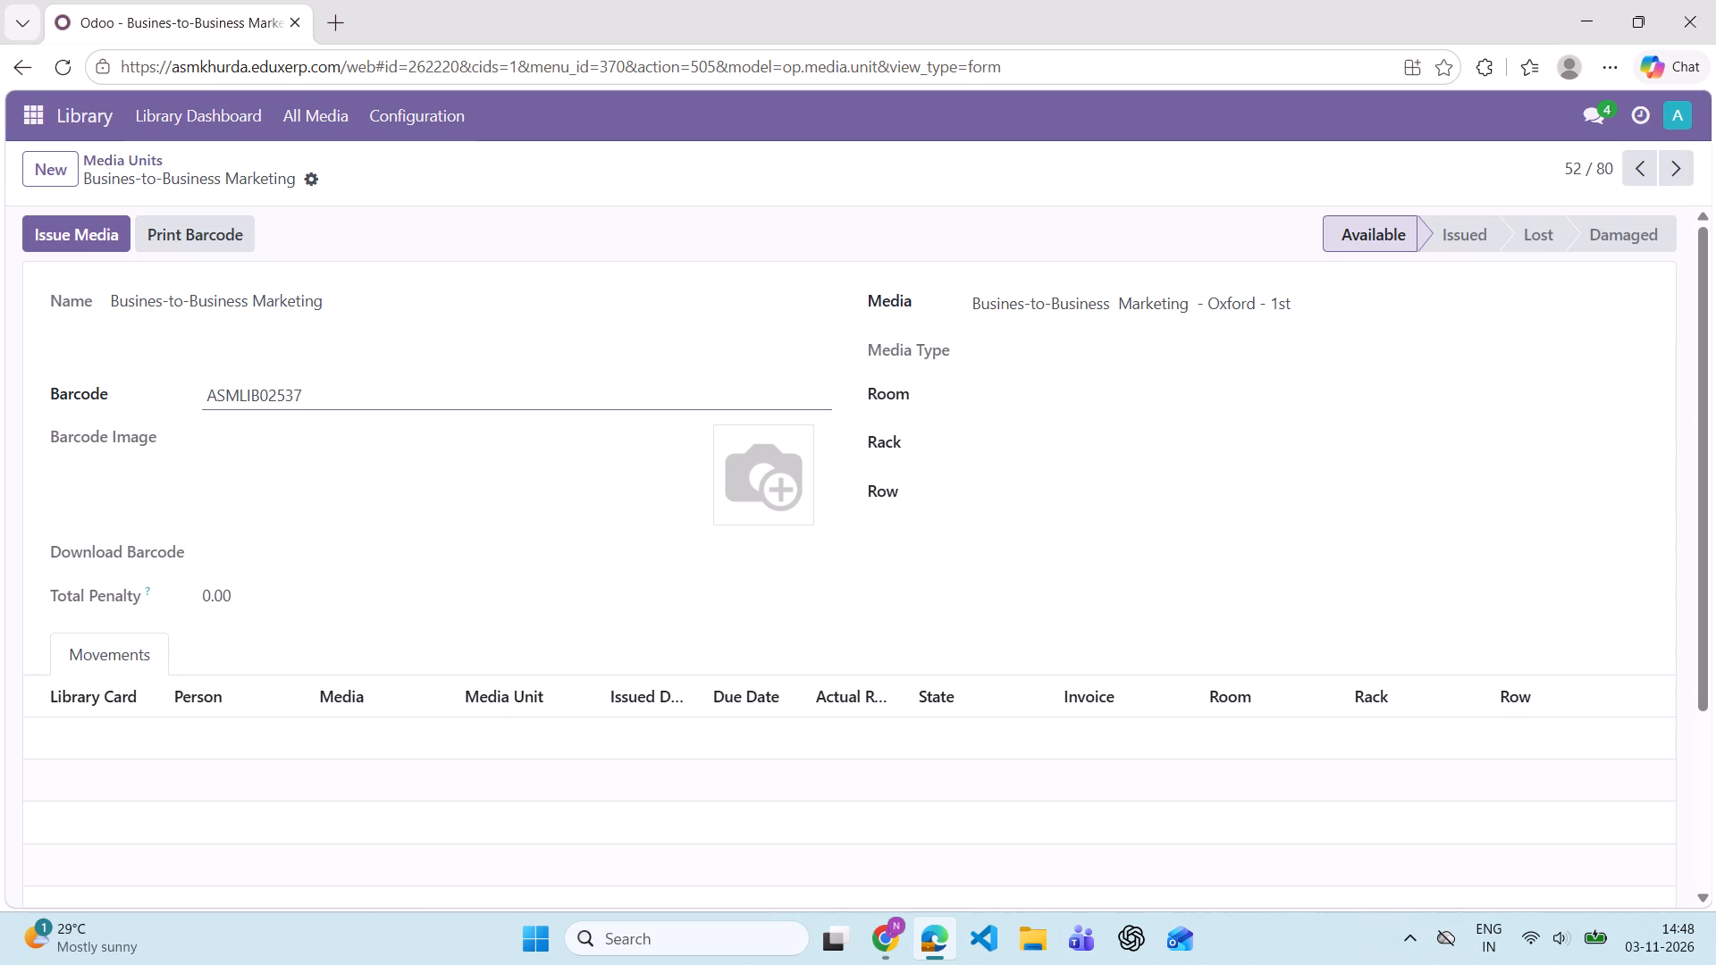
{"action": "key", "text": "BackSpace"}
{"action": "left_click", "coordinate": [344, 171]}
{"action": "left_click", "coordinate": [364, 382]}
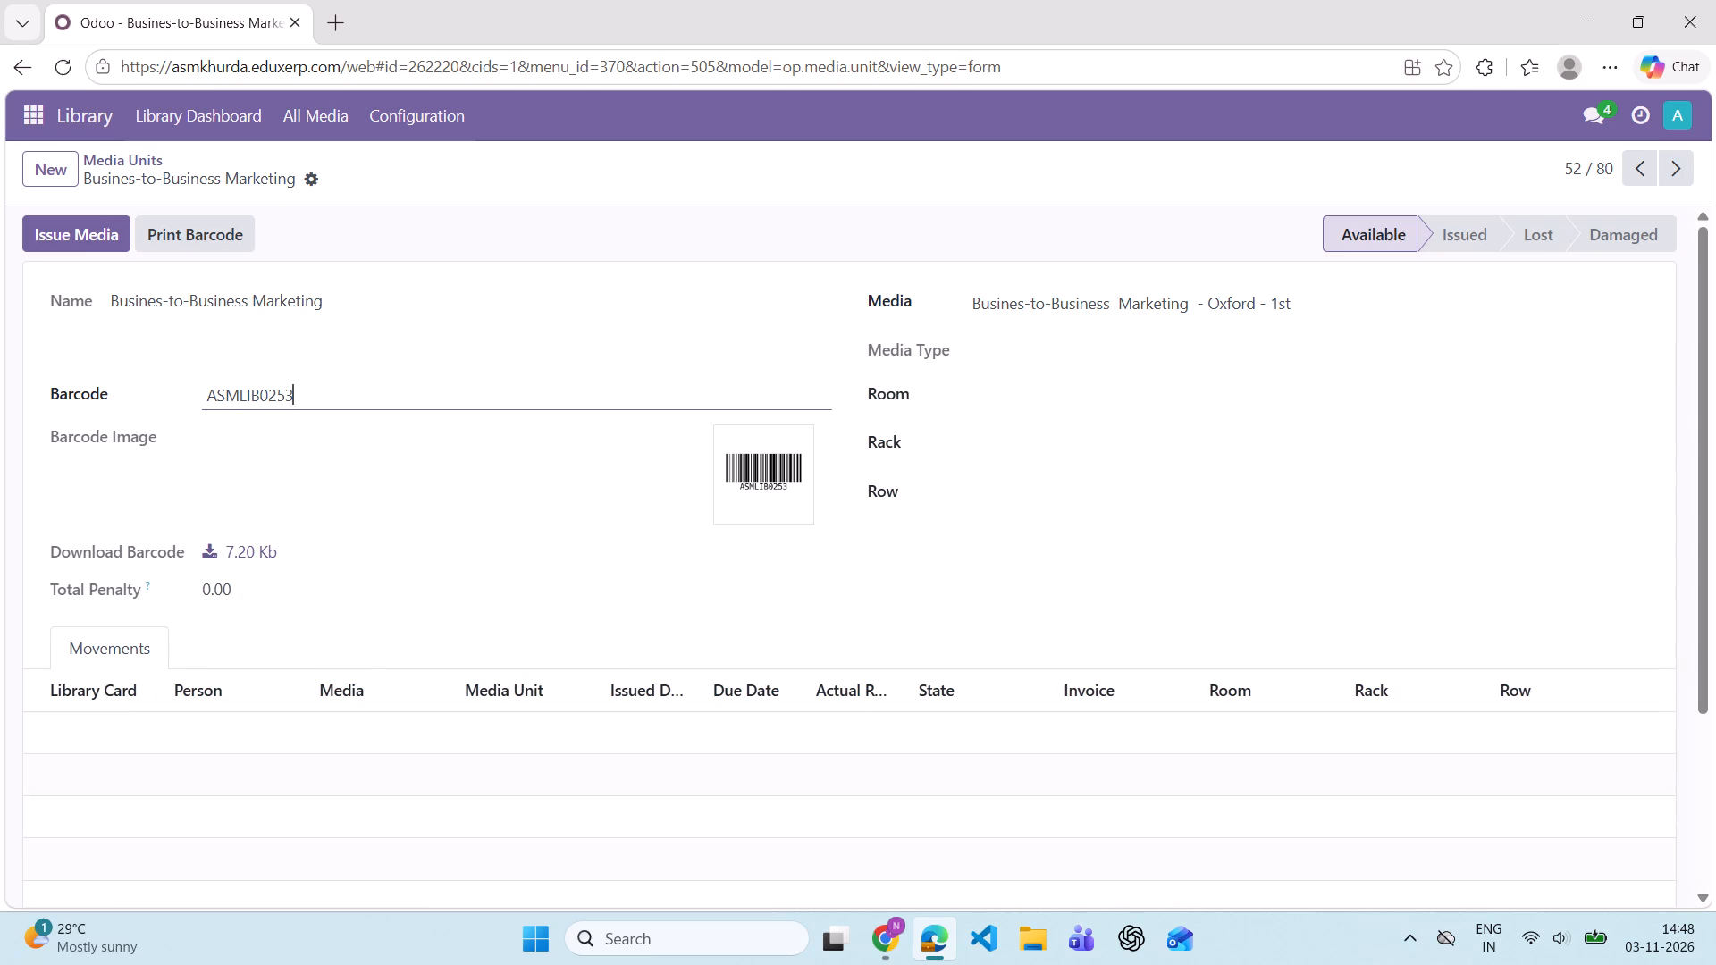
{"action": "key", "text": "7"}
{"action": "left_click", "coordinate": [345, 178]}
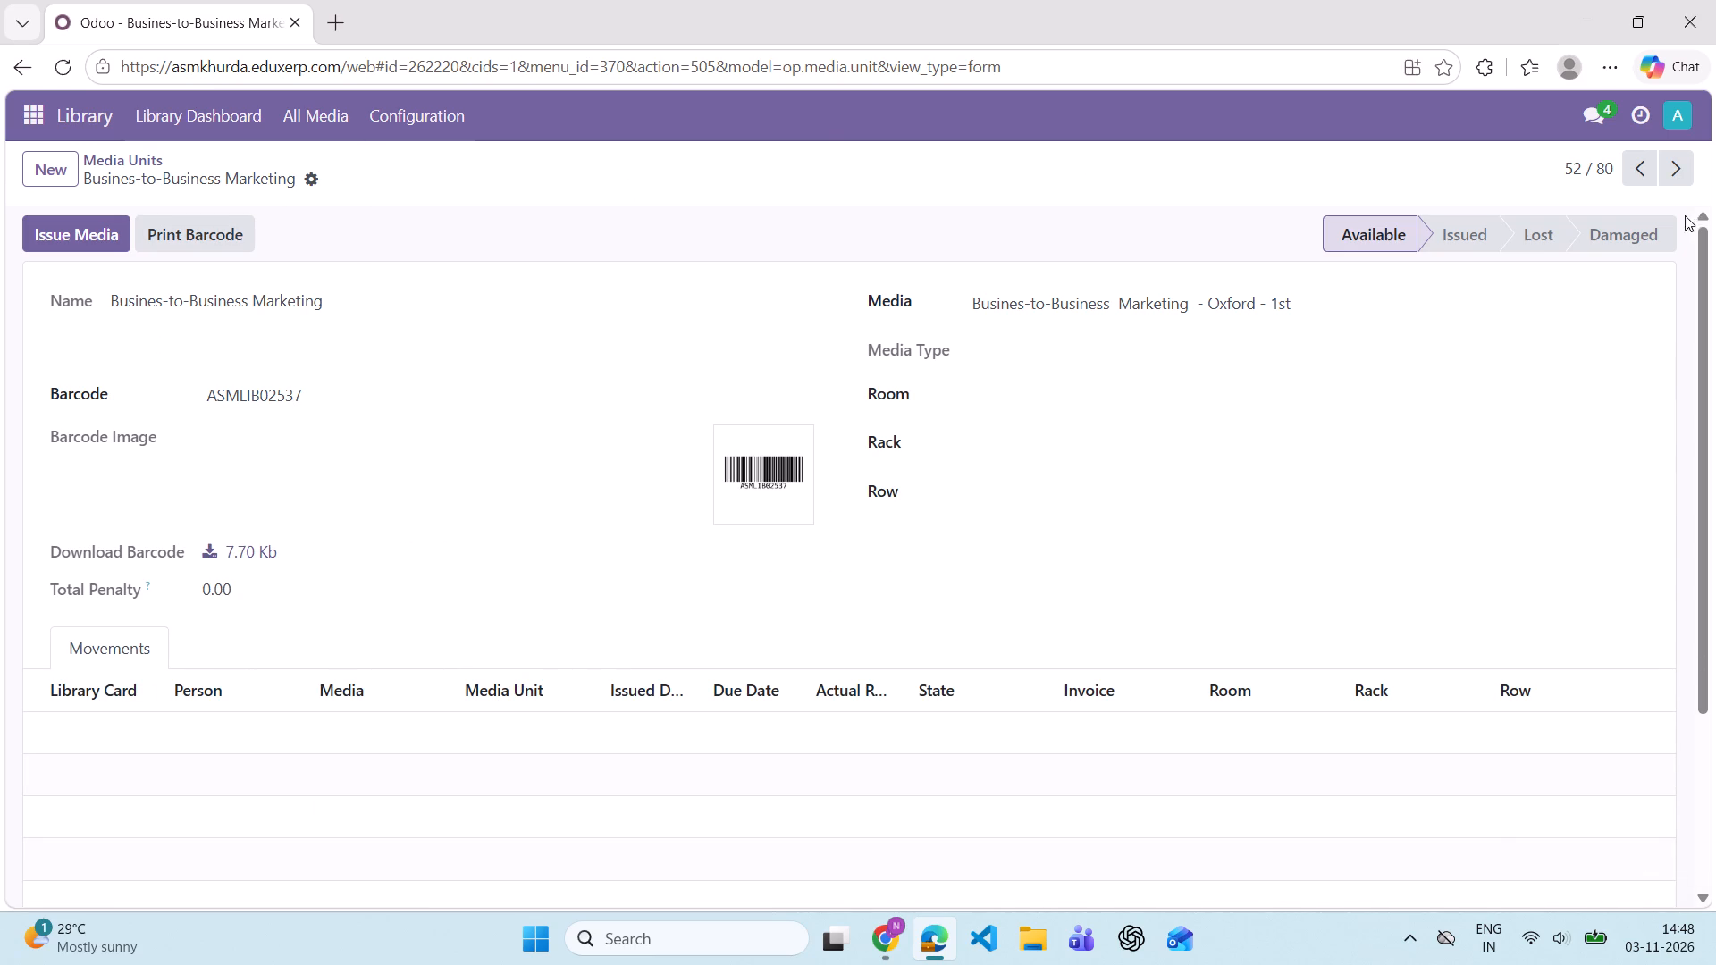
On media unit record 53, regenerate the barcode image by saving the barcode as ASMLIB0253 and saving it again as ASMLIB02538.
{"action": "left_click", "coordinate": [1686, 154]}
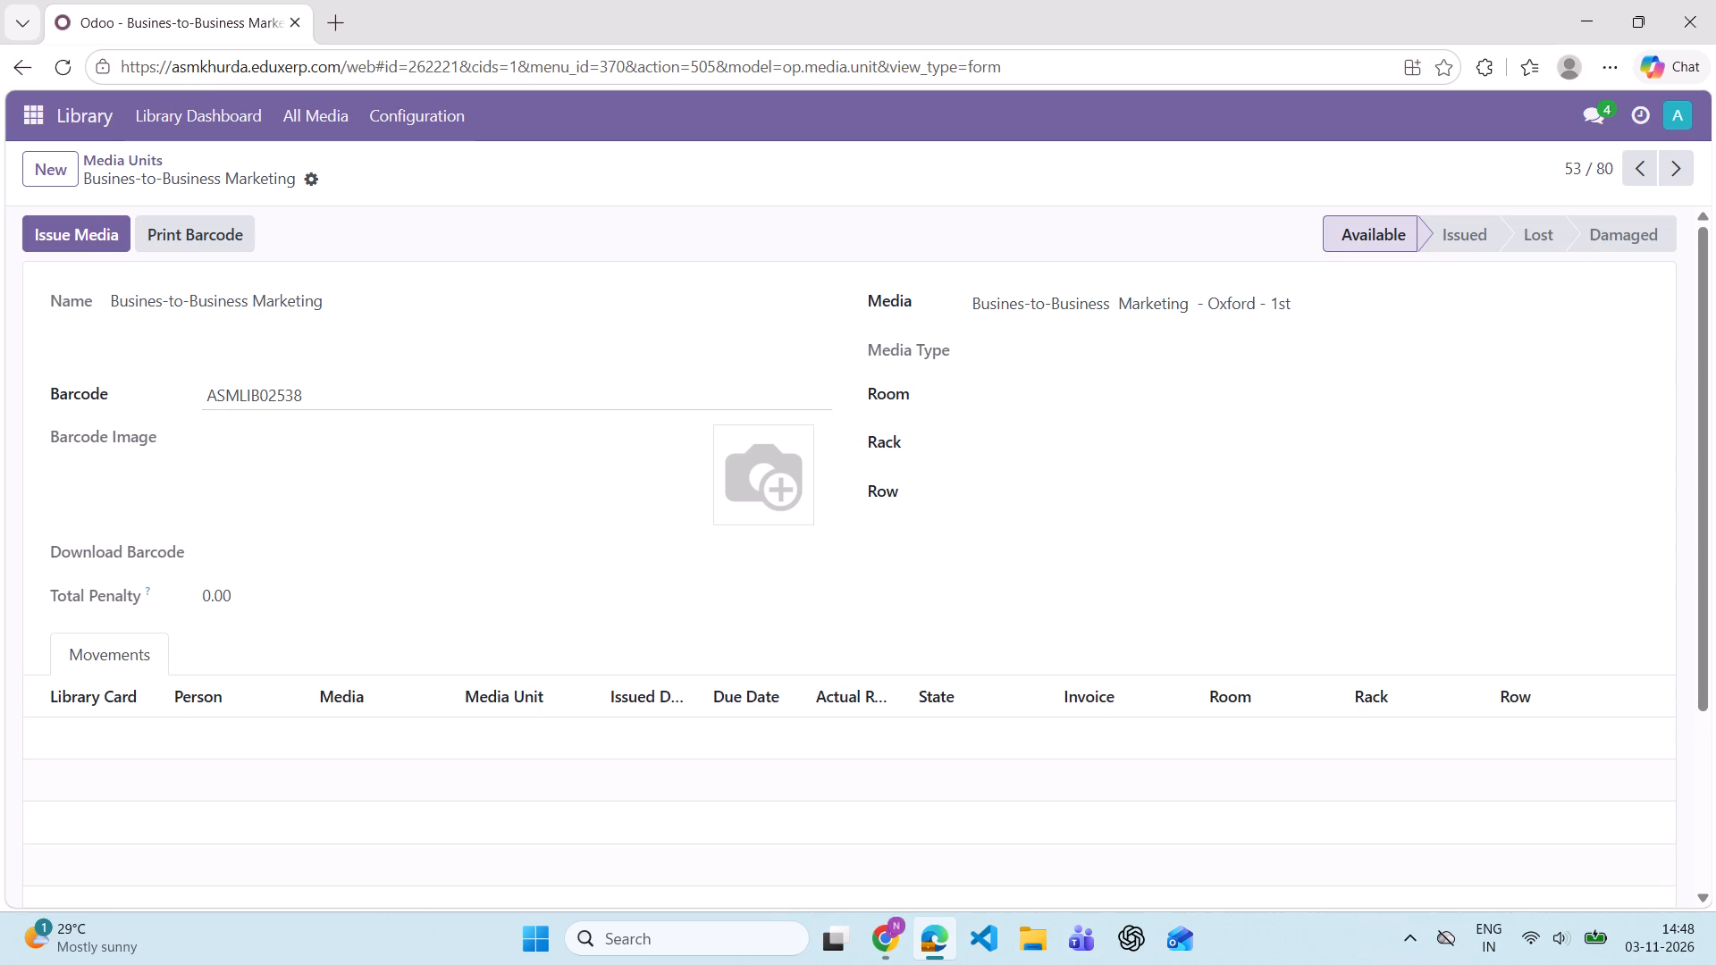
{"action": "left_click", "coordinate": [522, 382]}
{"action": "key", "text": "BackSpace"}
{"action": "left_click", "coordinate": [348, 183]}
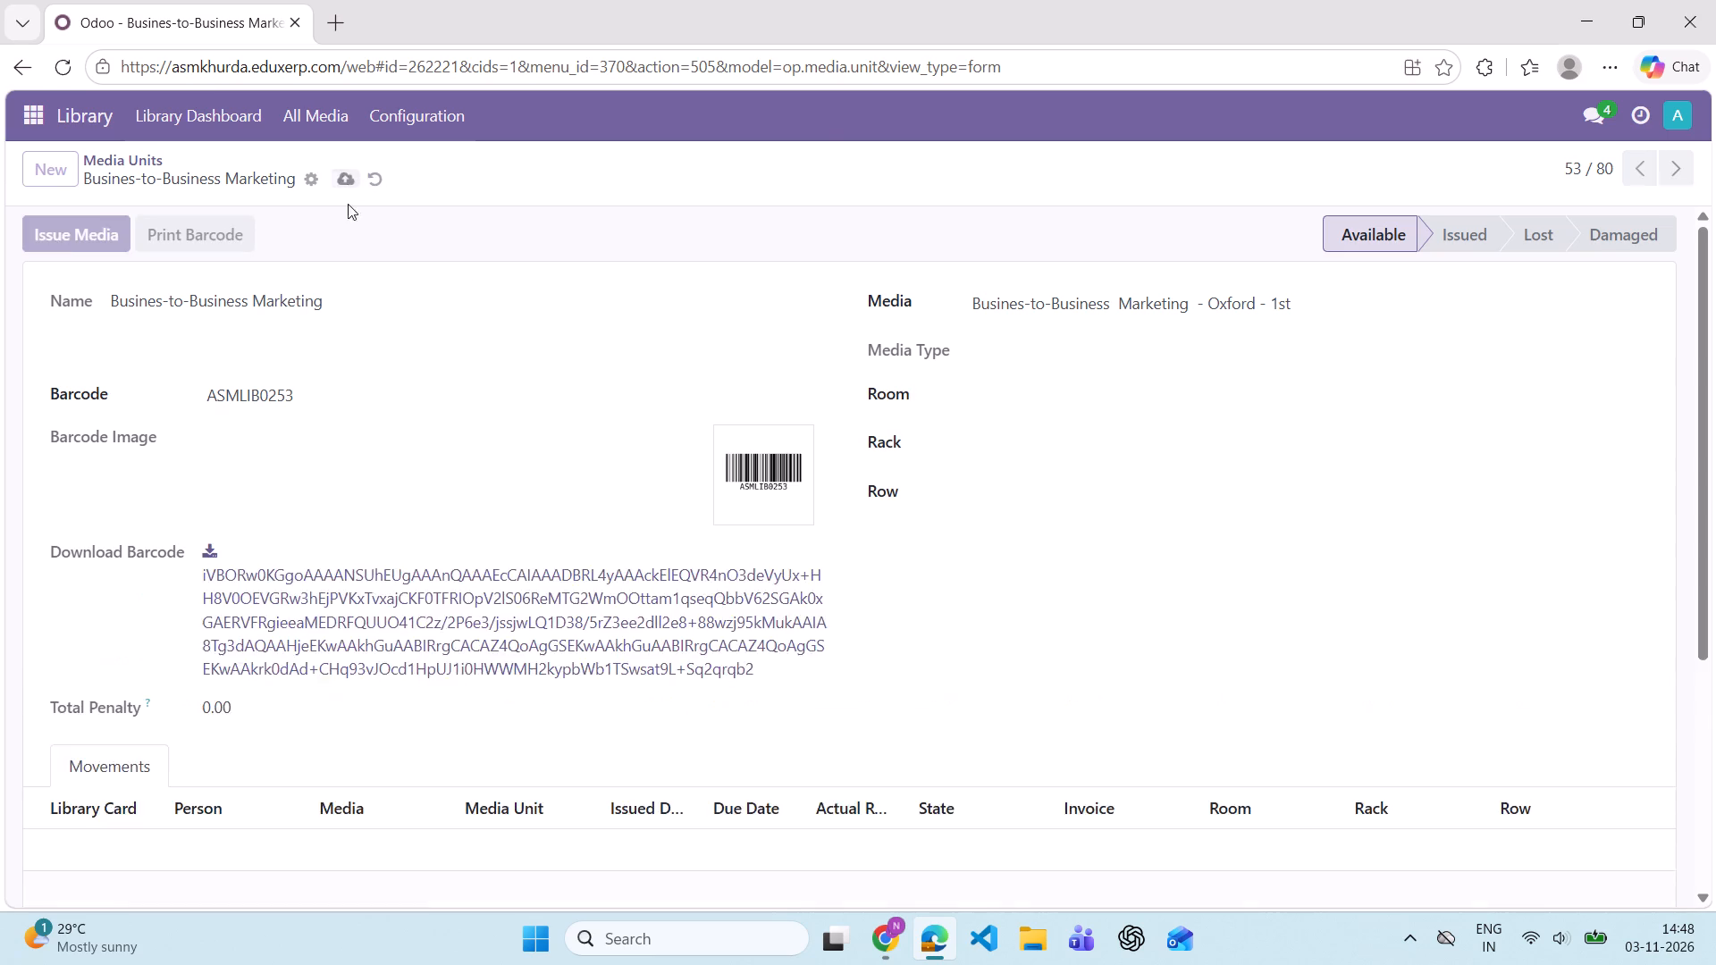
{"action": "left_click", "coordinate": [340, 410]}
{"action": "left_click", "coordinate": [355, 396]}
{"action": "key", "text": "8"}
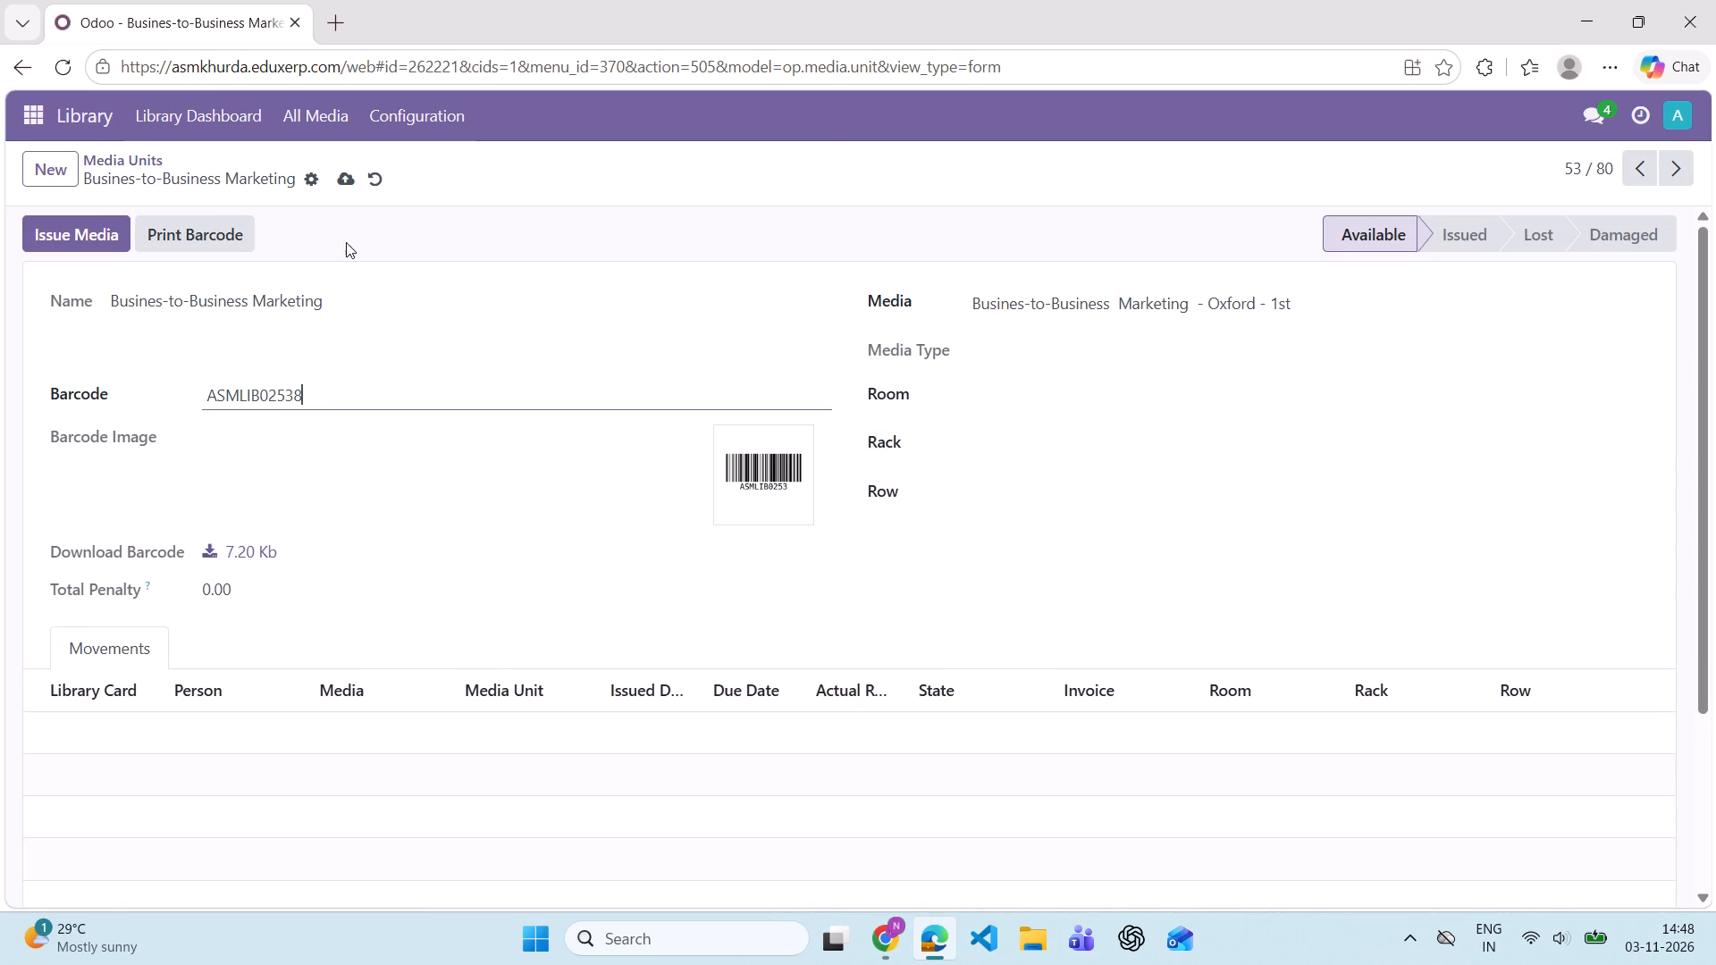
{"action": "left_click", "coordinate": [346, 167]}
{"action": "left_click", "coordinate": [345, 175]}
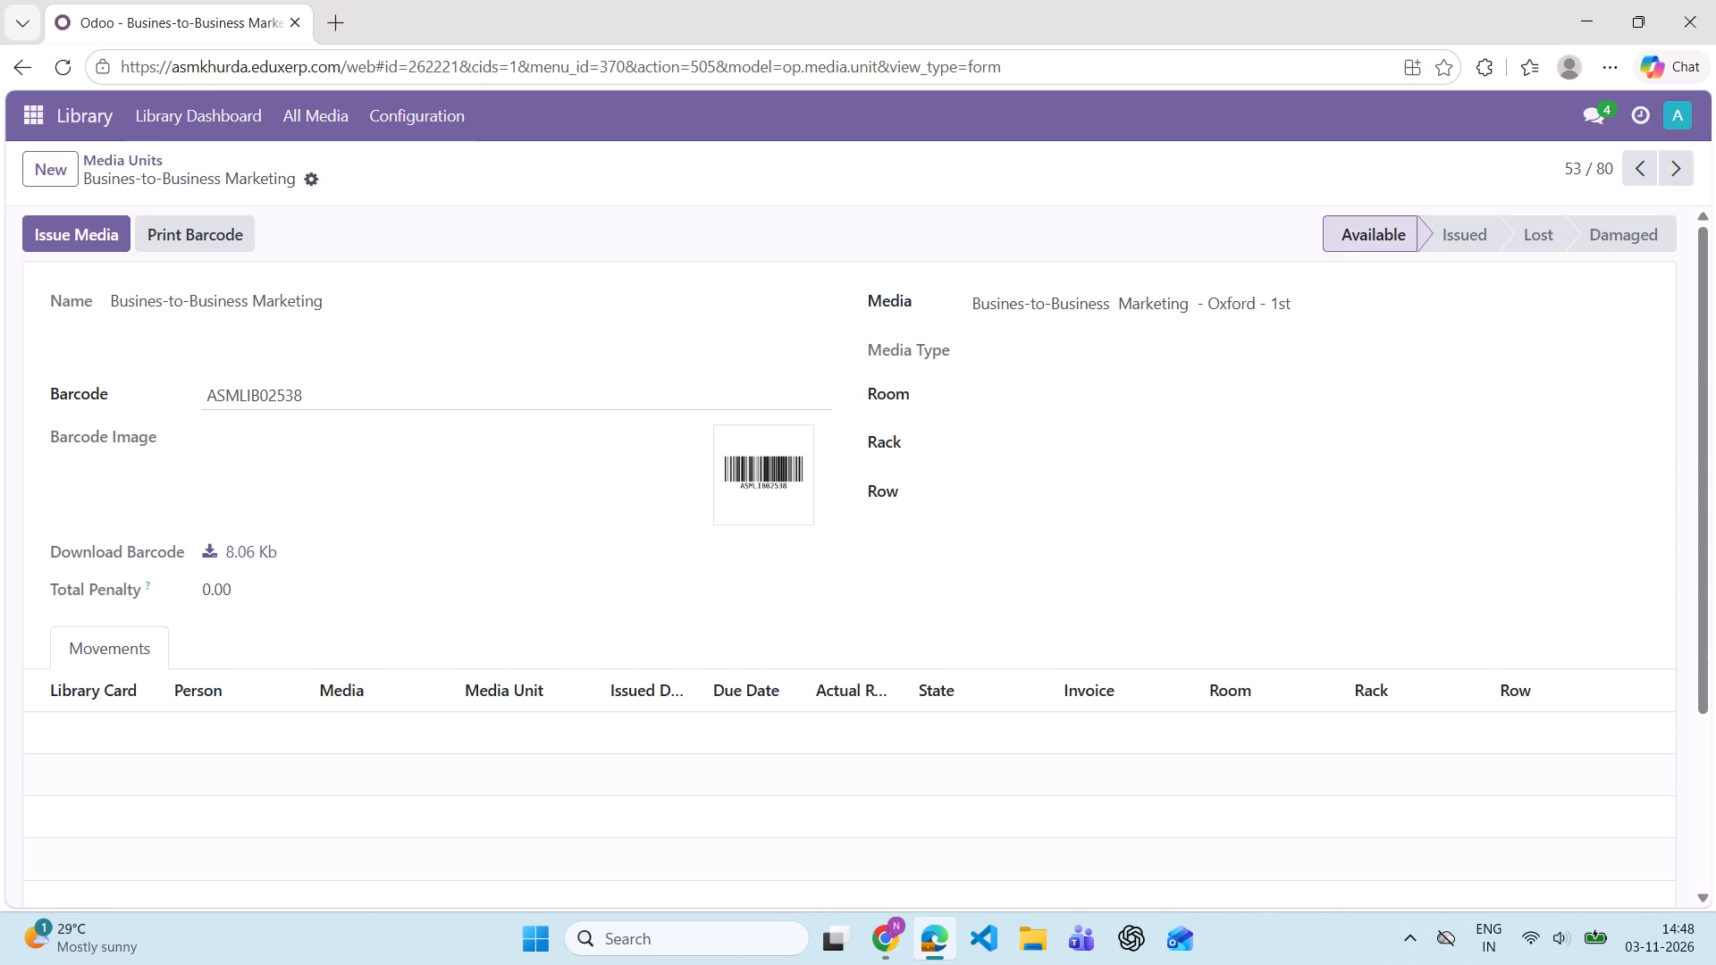
On media unit record 54, regenerate the barcode image by saving the barcode as ASMLIB0086 and saving it again as ASMLIB00863.
{"action": "left_click", "coordinate": [1686, 173]}
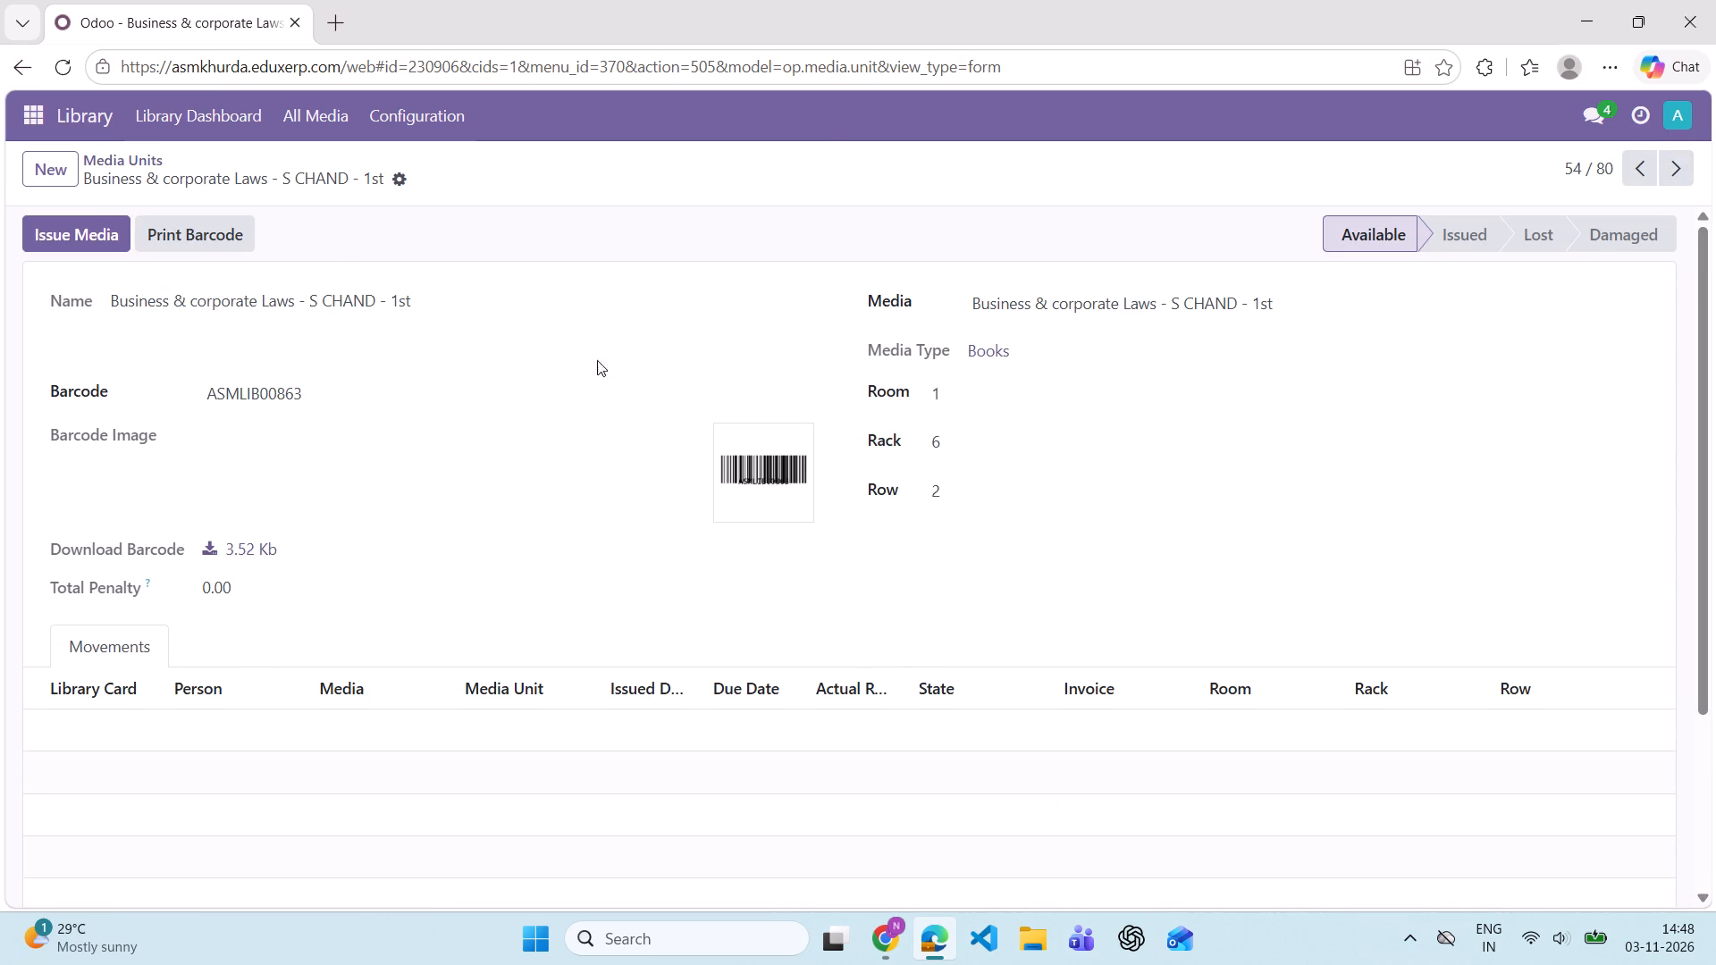
{"action": "left_click", "coordinate": [437, 383]}
{"action": "key", "text": "BackSpace"}
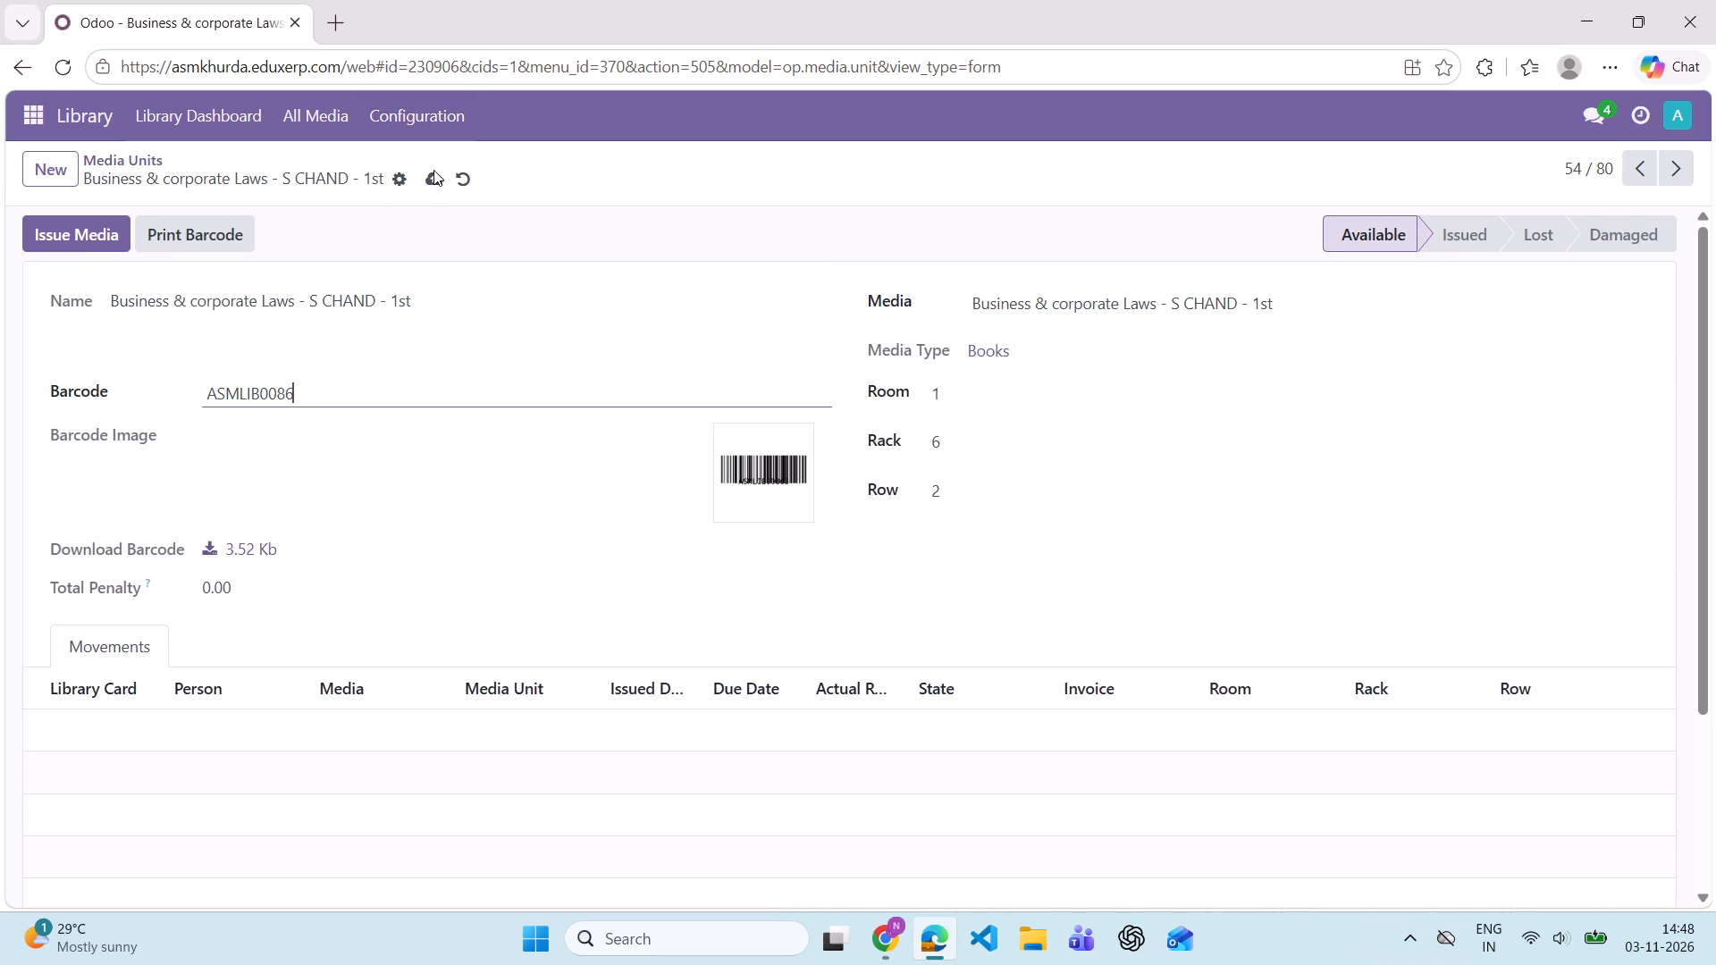
{"action": "left_click", "coordinate": [434, 178]}
{"action": "left_click", "coordinate": [390, 371]}
{"action": "left_click", "coordinate": [387, 386]}
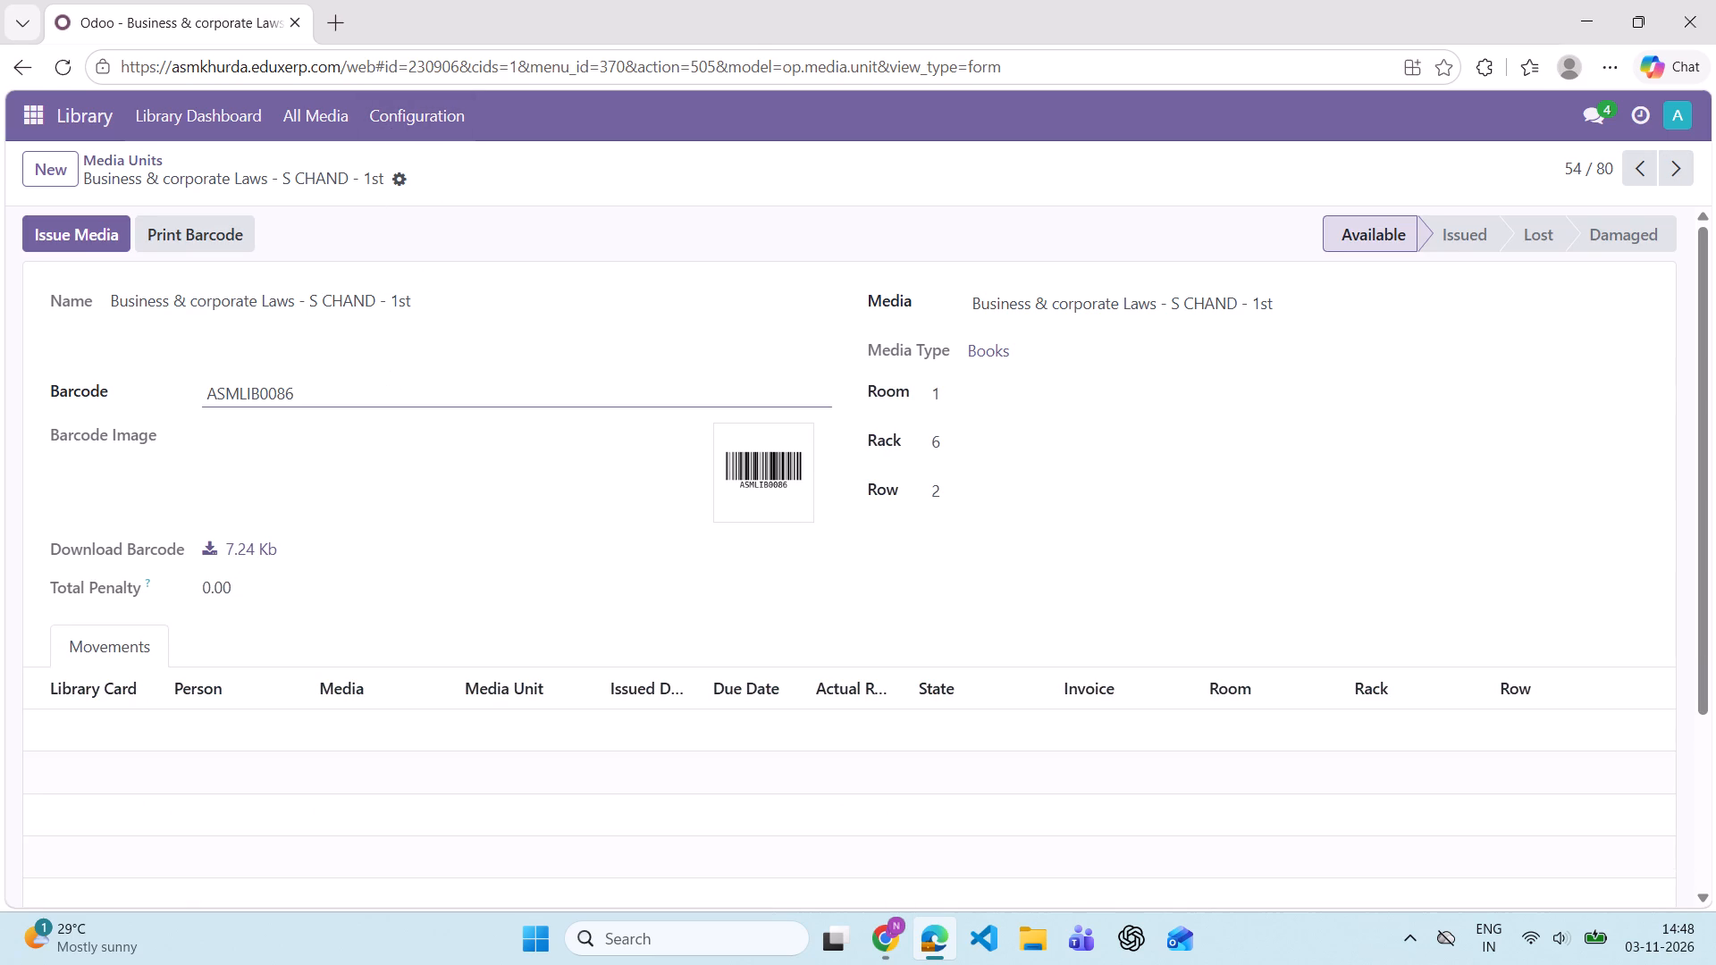
{"action": "key", "text": "3"}
{"action": "left_click", "coordinate": [426, 189]}
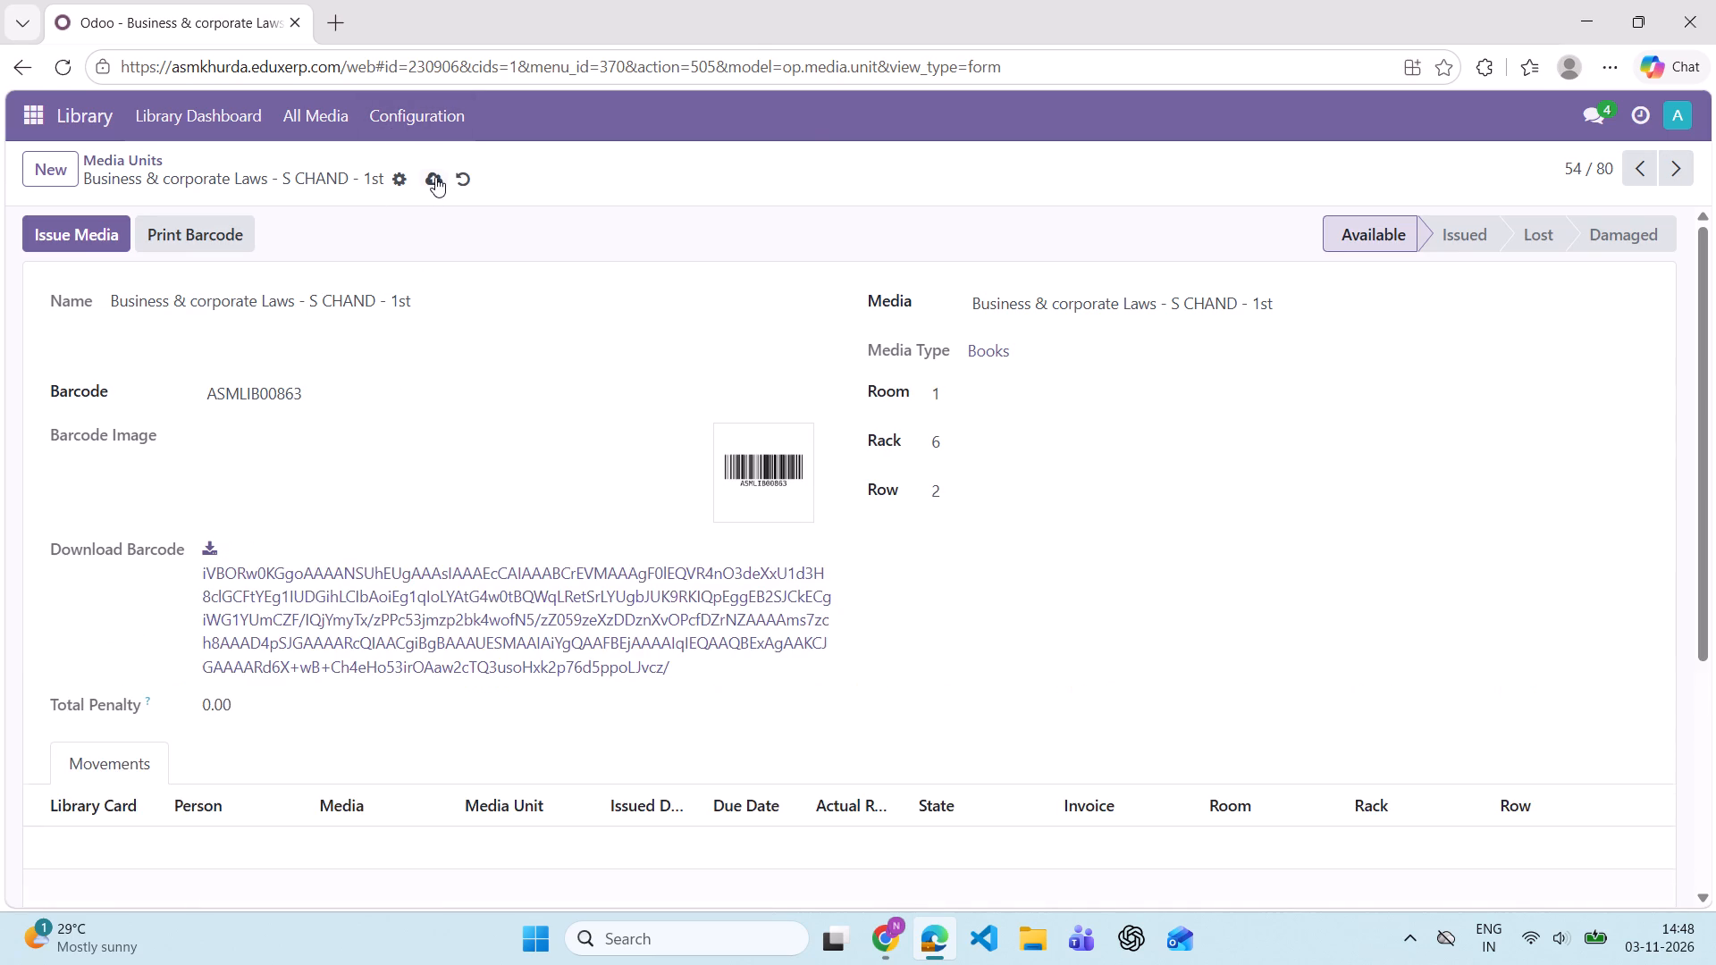
{"action": "left_click", "coordinate": [436, 177]}
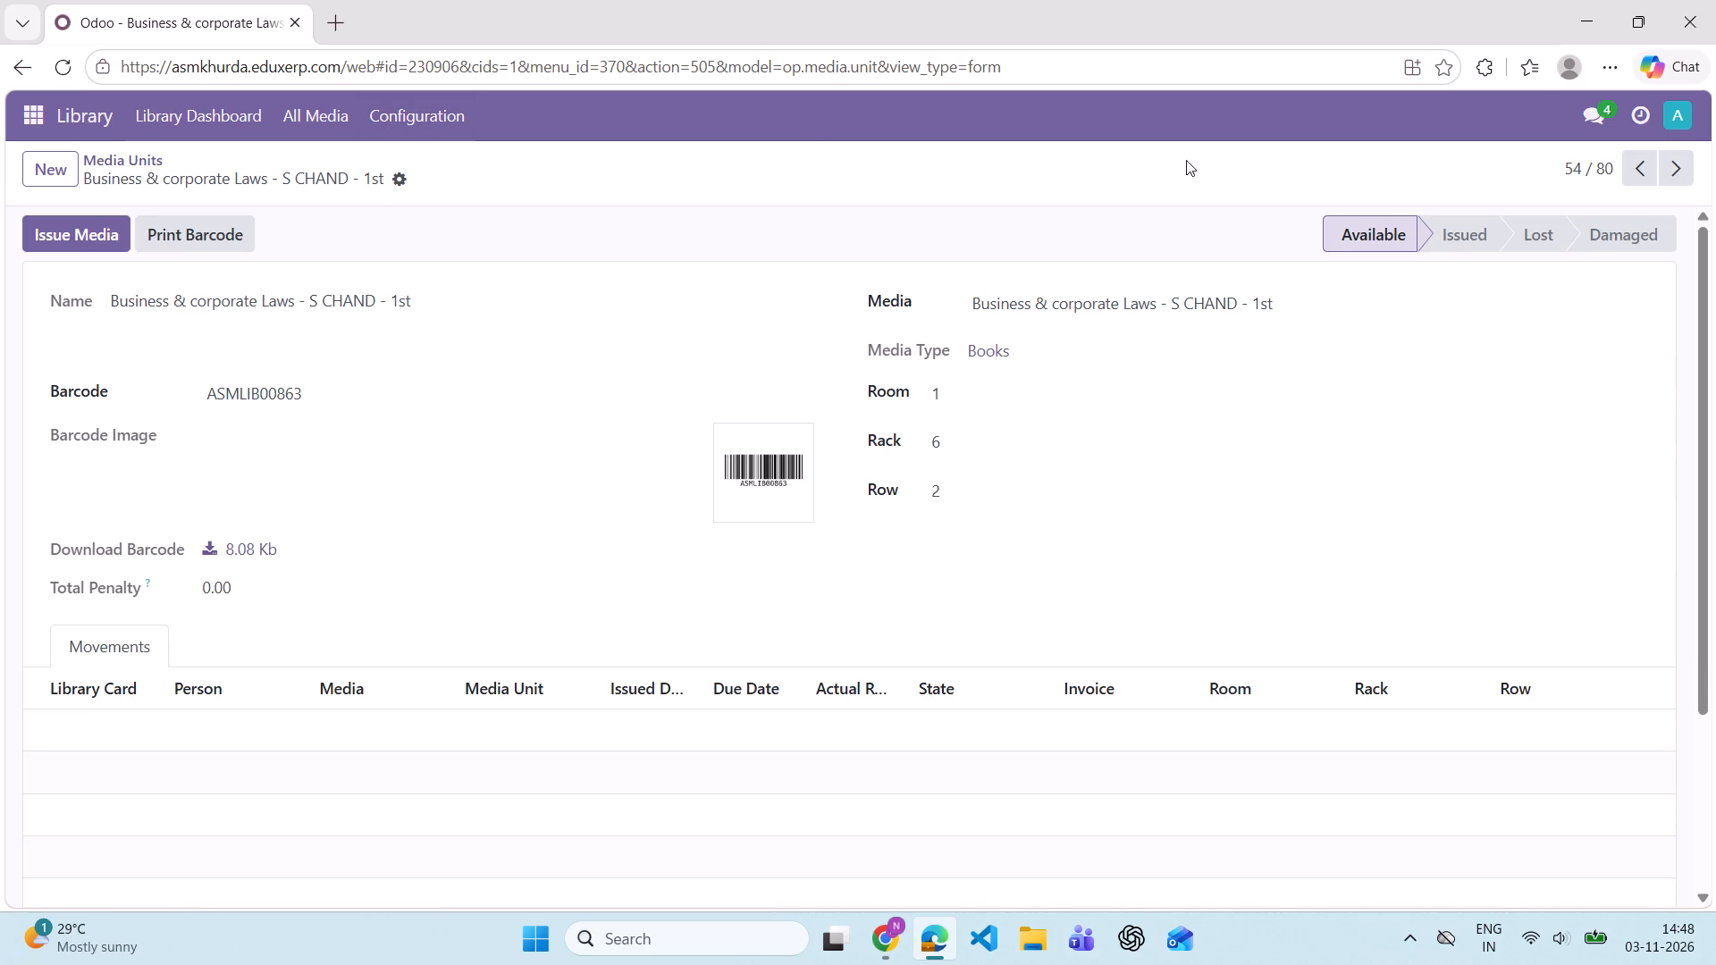
On media unit record 55, regenerate the barcode image by saving the barcode as ASMLIB0055 and saving it again as ASMLIB00550.
{"action": "left_click", "coordinate": [1680, 168]}
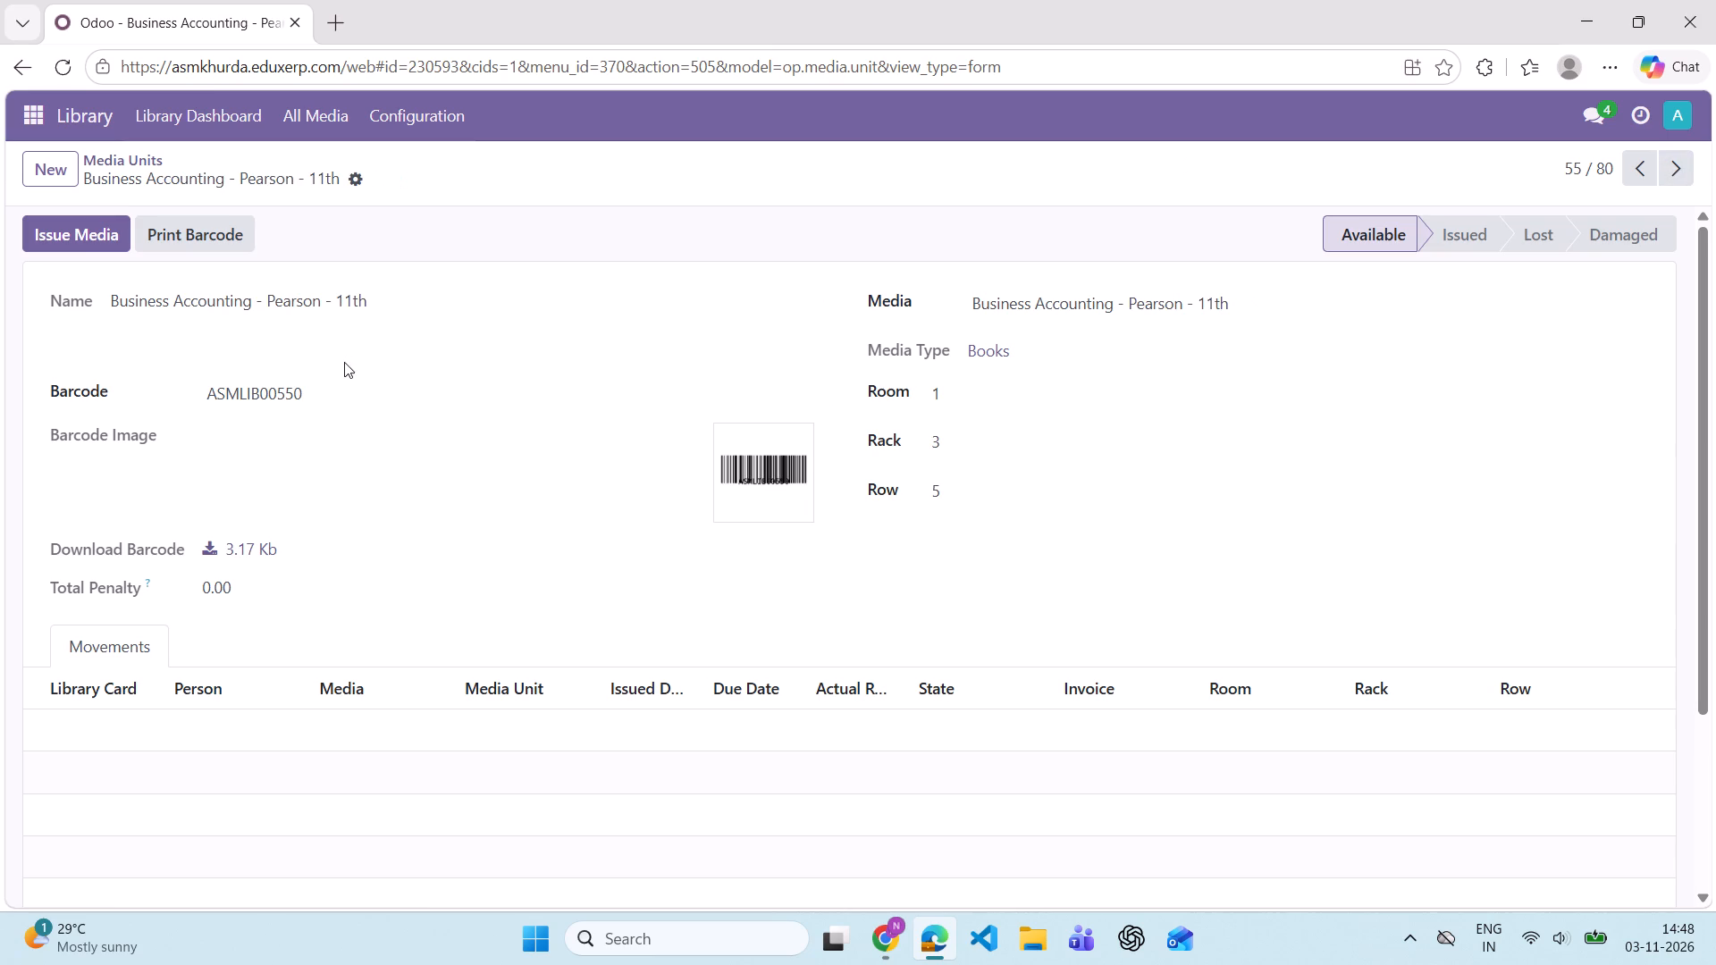
{"action": "left_click", "coordinate": [349, 392]}
{"action": "key", "text": "BackSpace"}
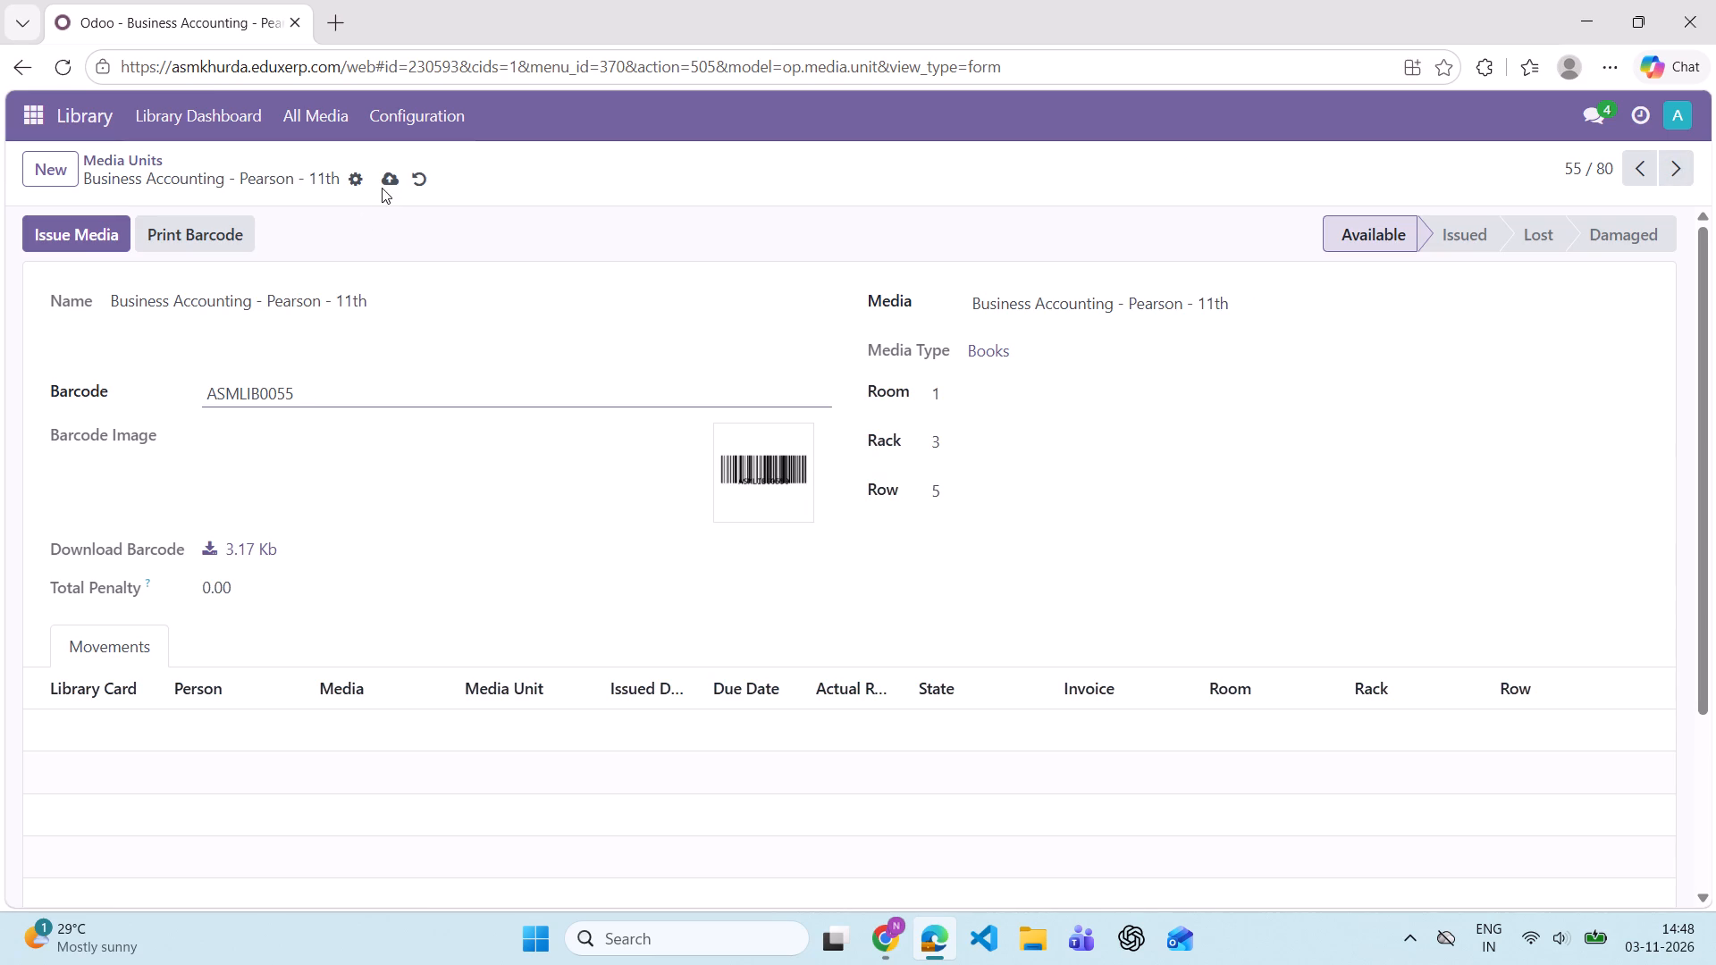
{"action": "left_click", "coordinate": [387, 179]}
{"action": "left_click", "coordinate": [361, 382]}
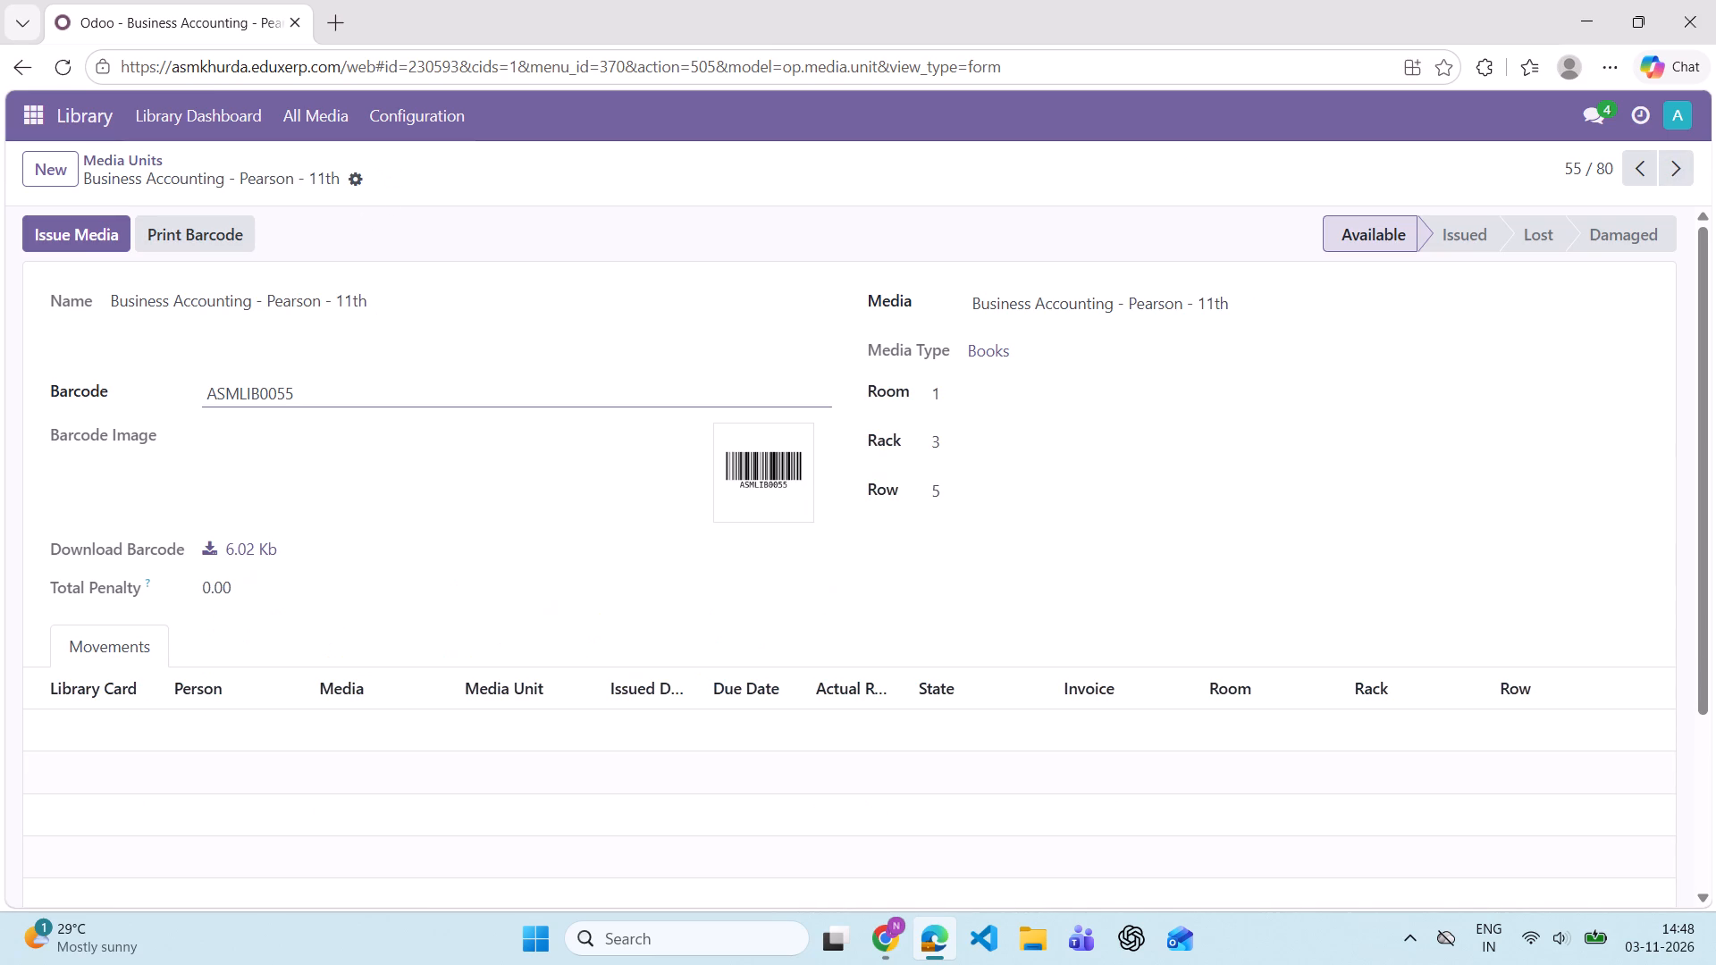
{"action": "key", "text": "0"}
{"action": "left_click", "coordinate": [384, 178]}
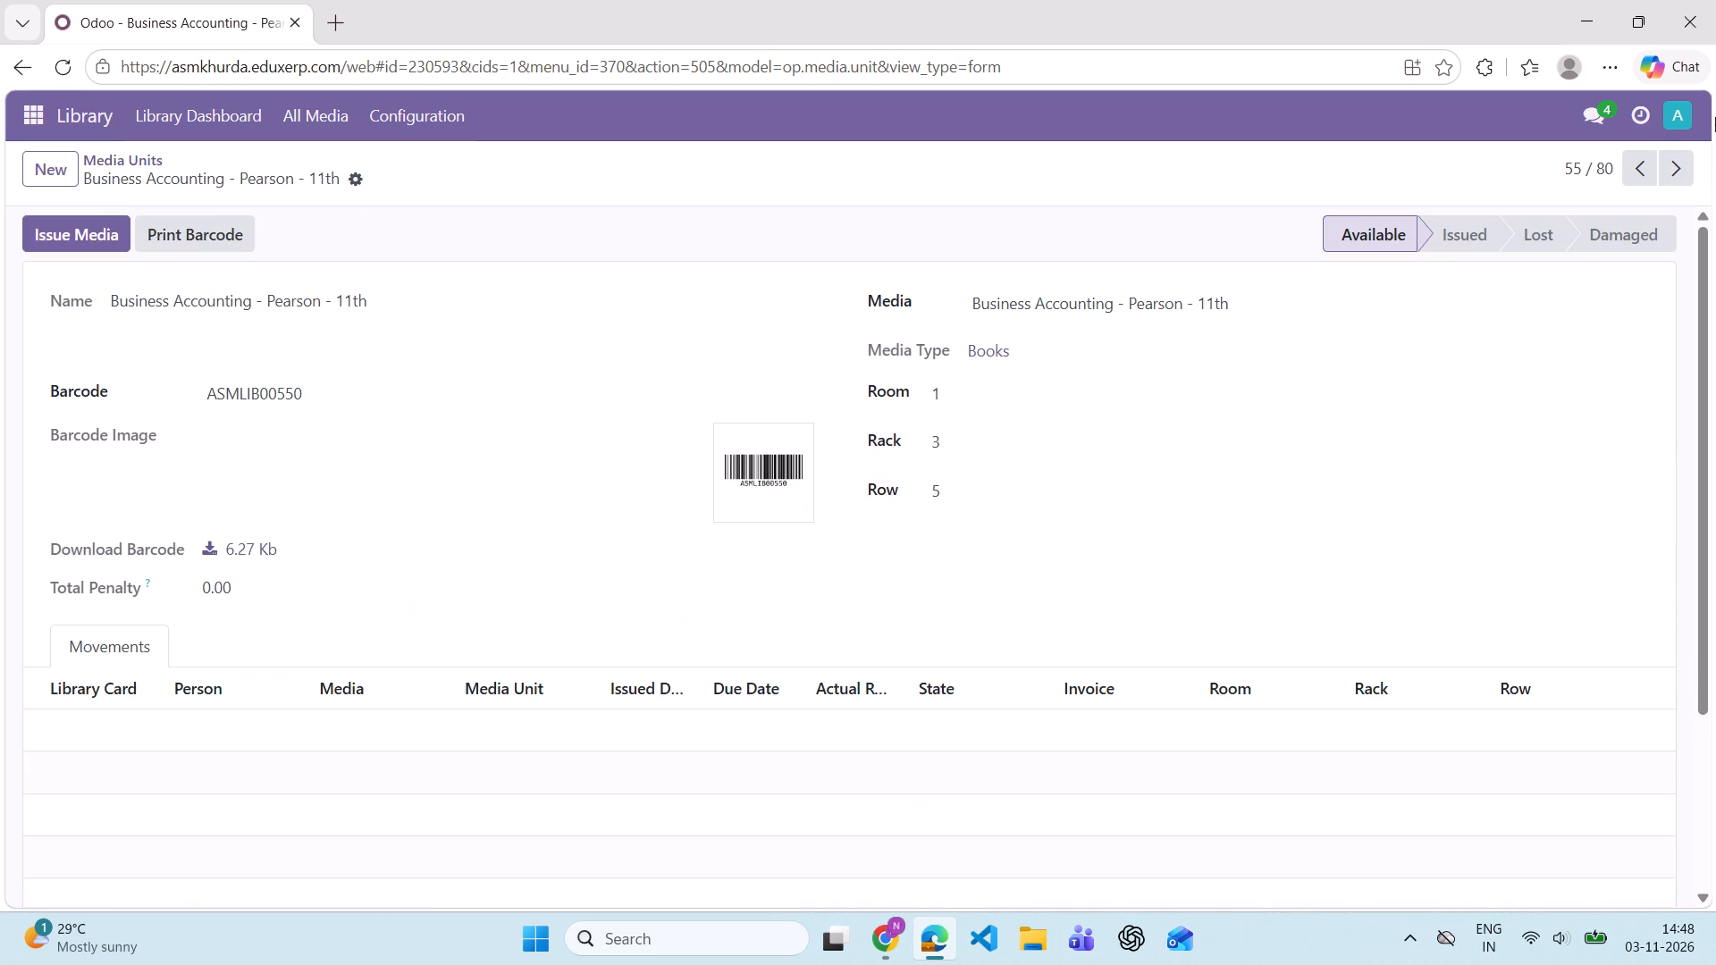
On media unit record 56, regenerate the barcode image by saving the barcode as ASMLIB0005 and again as ASMLIB00055, and advance to record 57.
{"action": "left_click", "coordinate": [1684, 161]}
{"action": "left_click", "coordinate": [341, 399]}
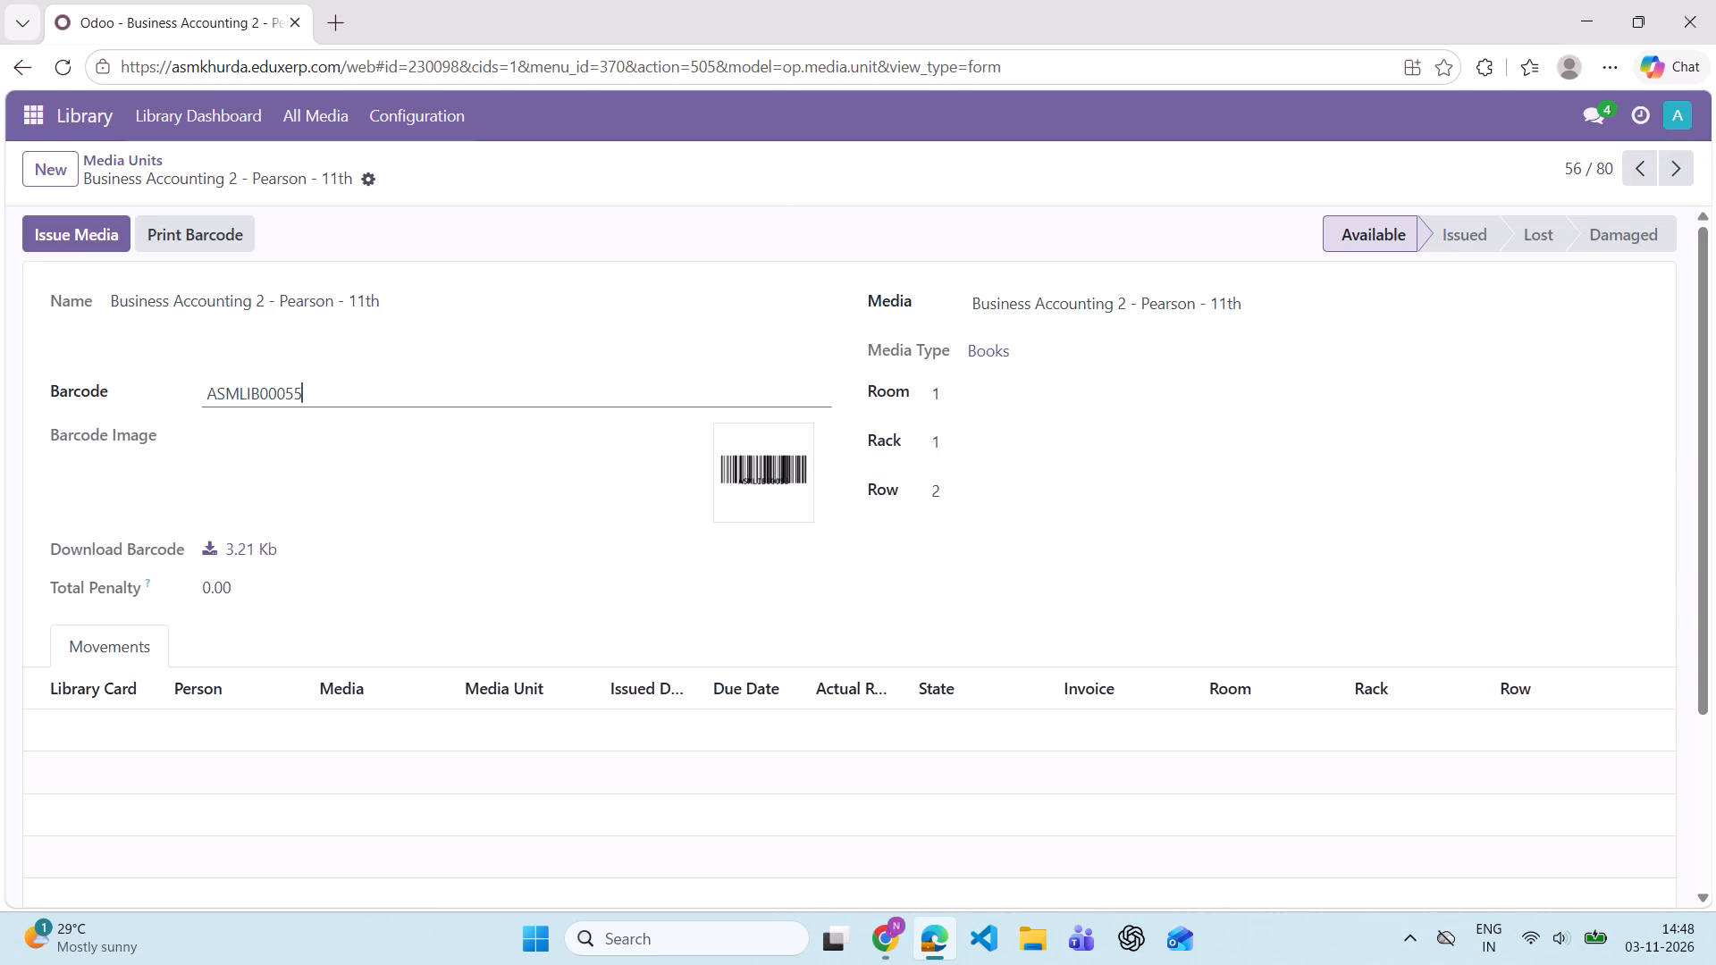
{"action": "key", "text": "BackSpace"}
{"action": "left_click", "coordinate": [400, 174]}
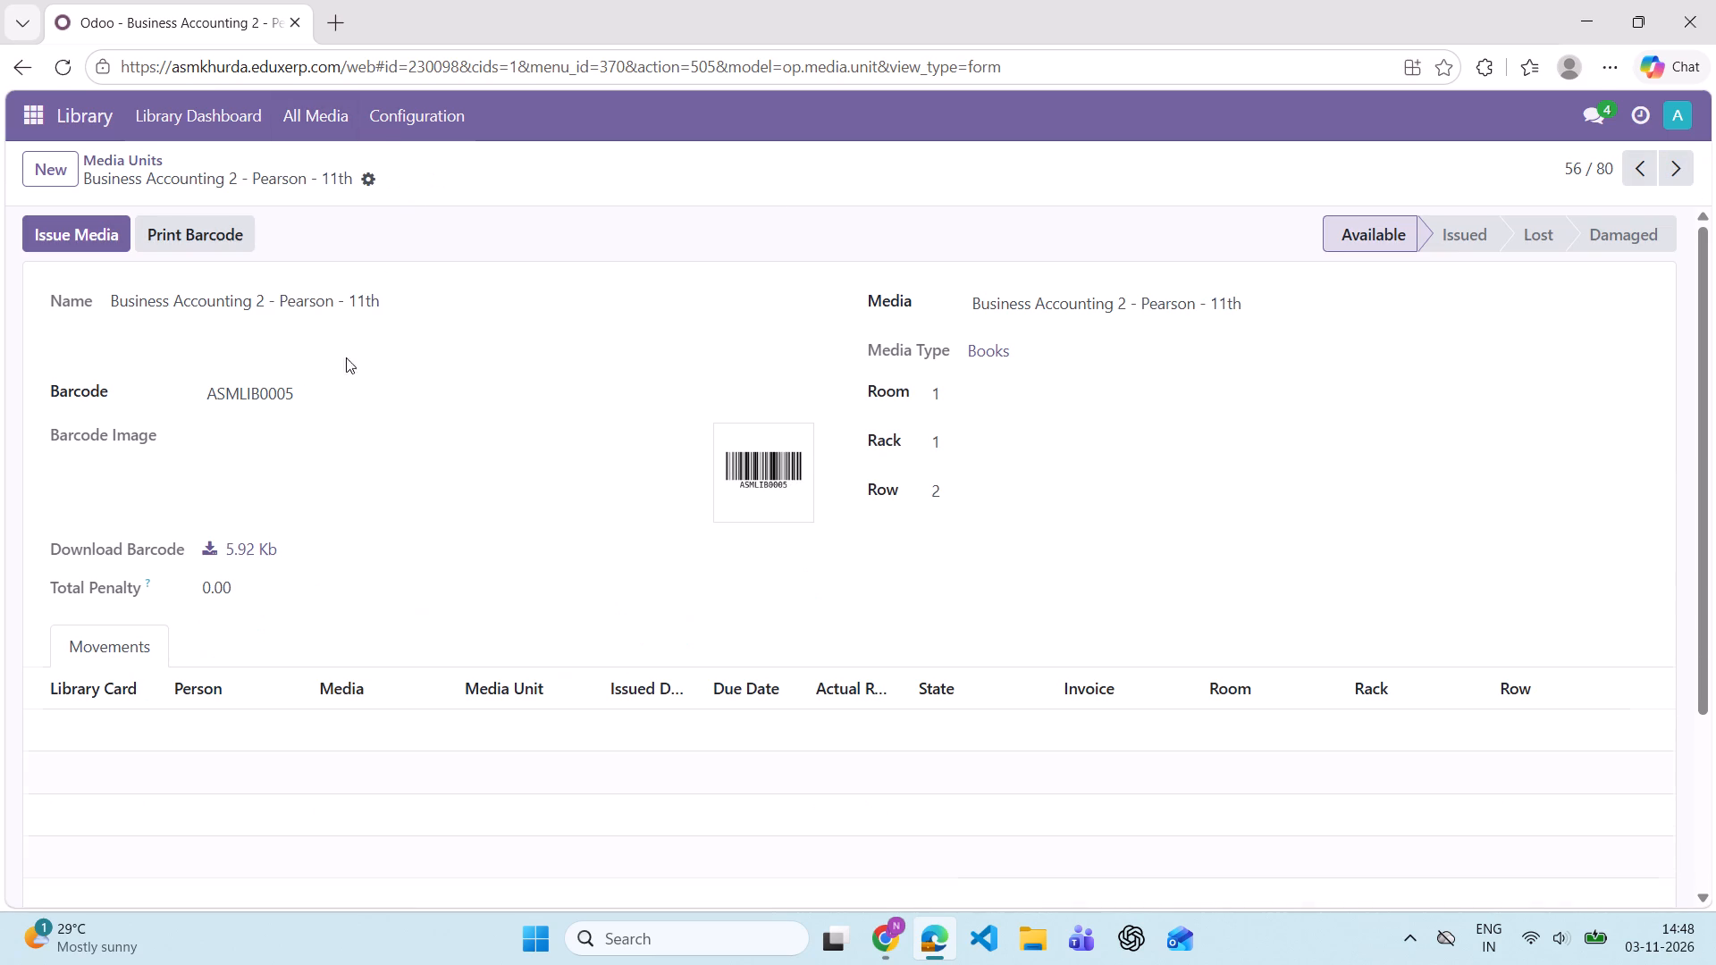
{"action": "left_click", "coordinate": [334, 384]}
{"action": "key", "text": "5"}
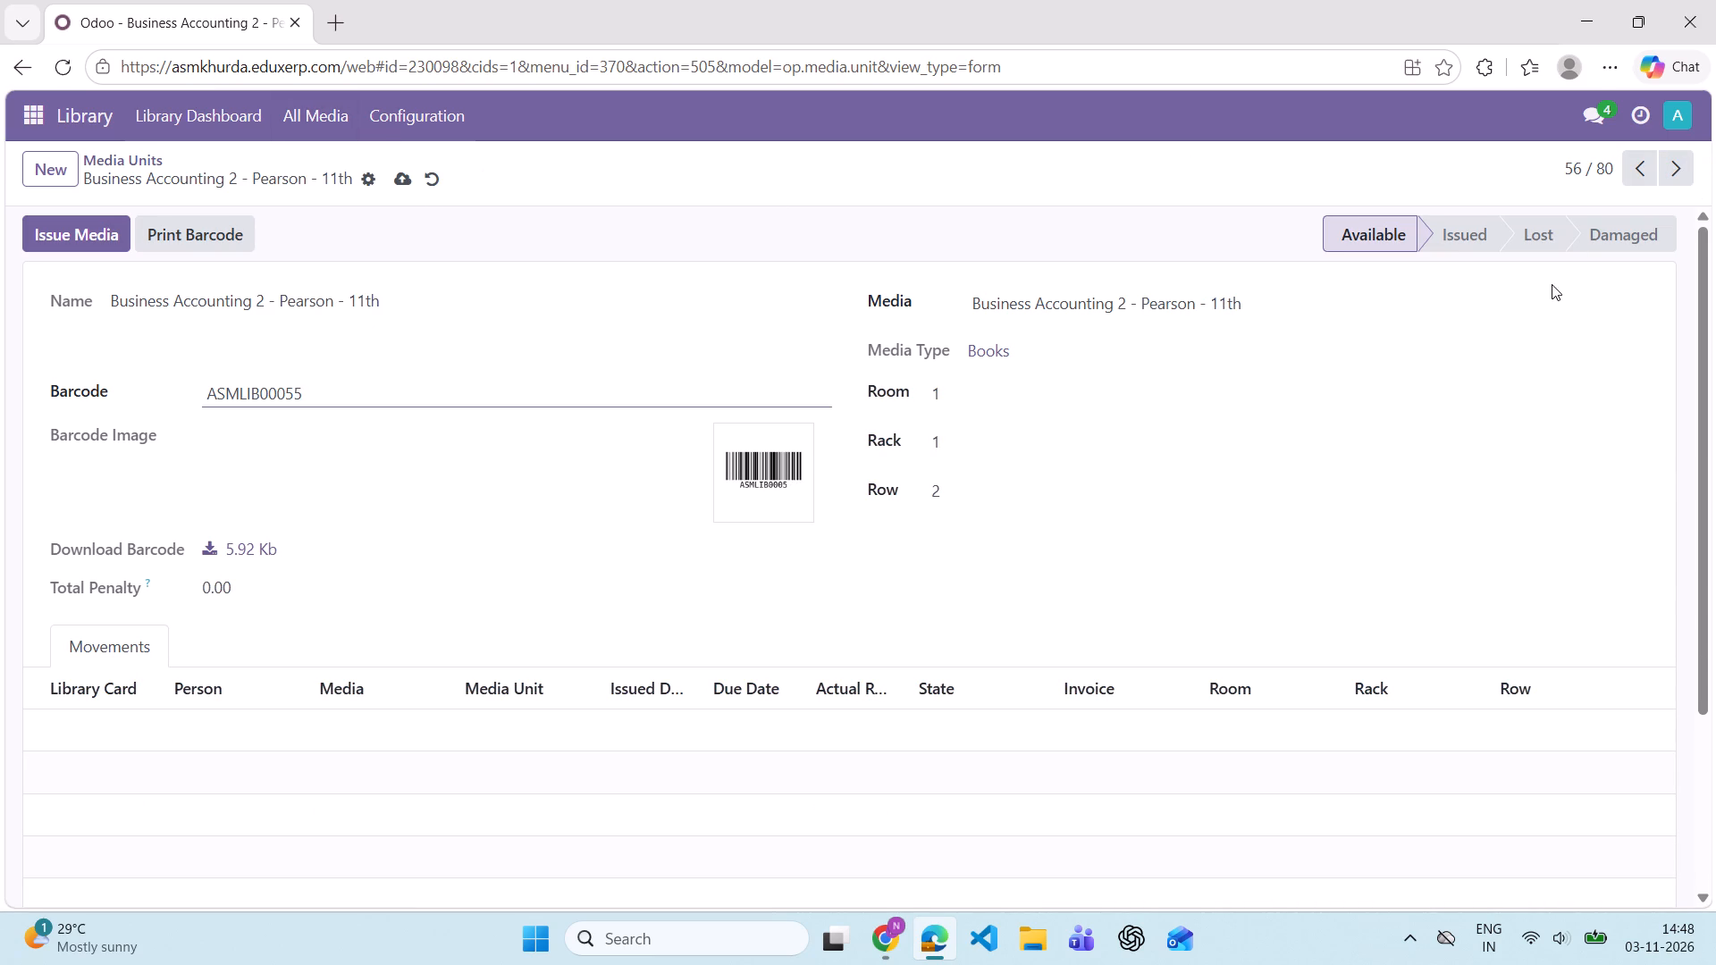
{"action": "left_click", "coordinate": [400, 176]}
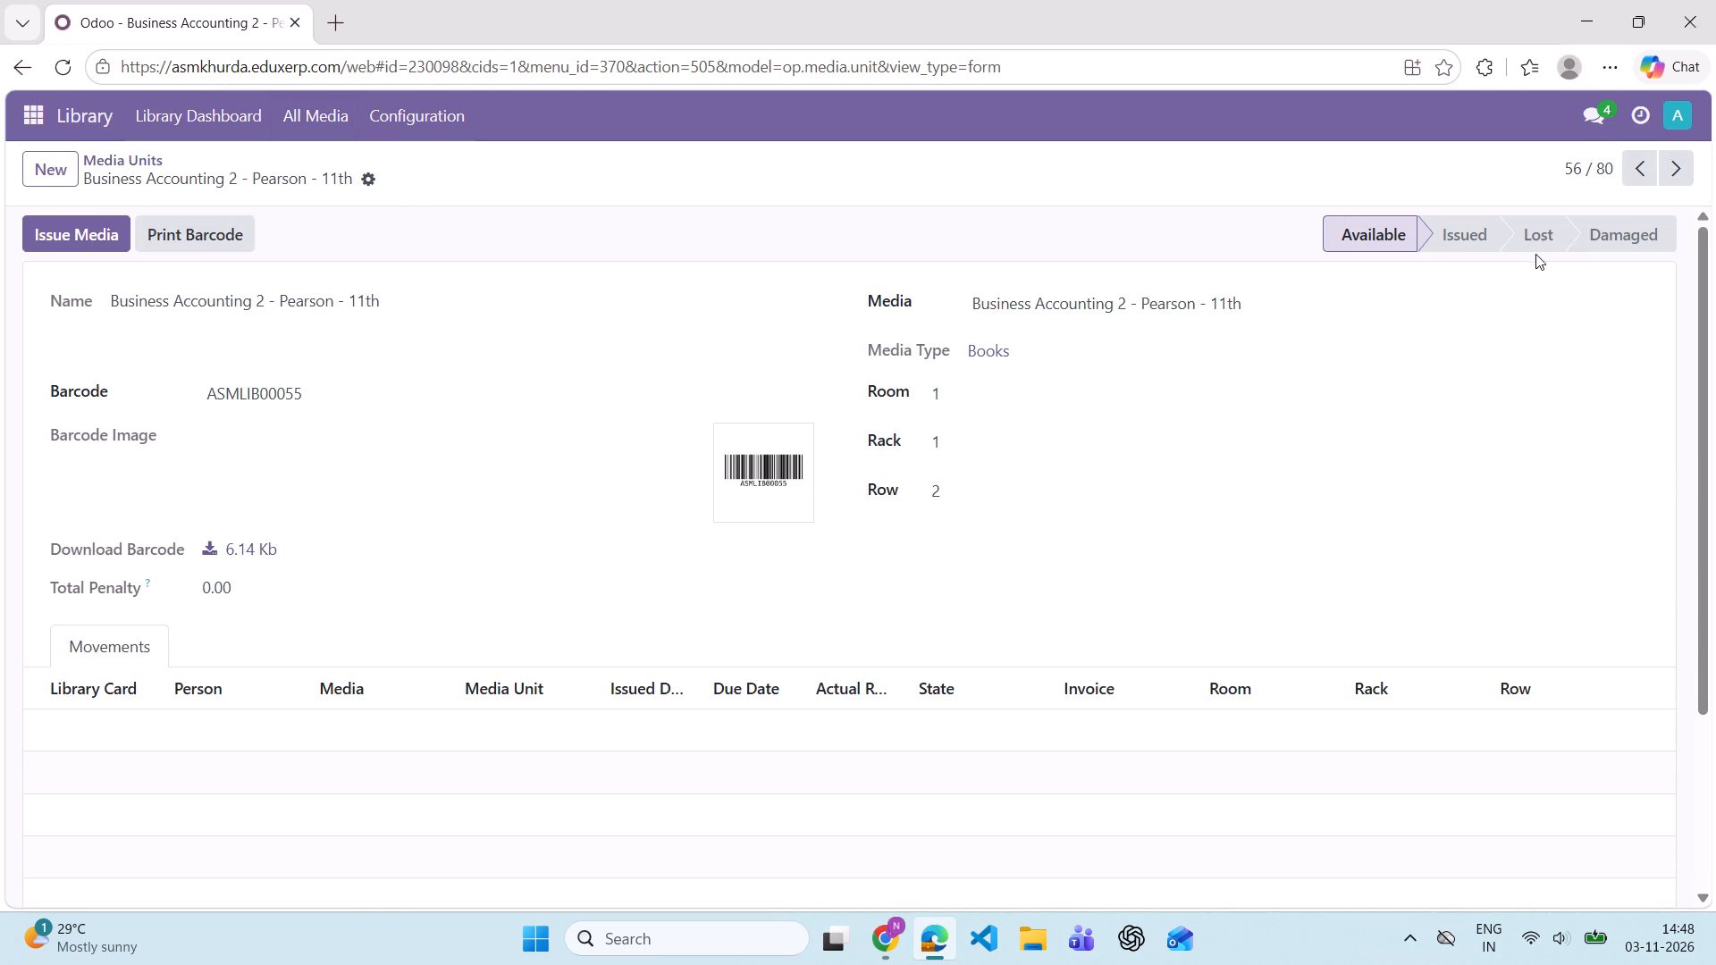
{"action": "left_click", "coordinate": [1666, 172]}
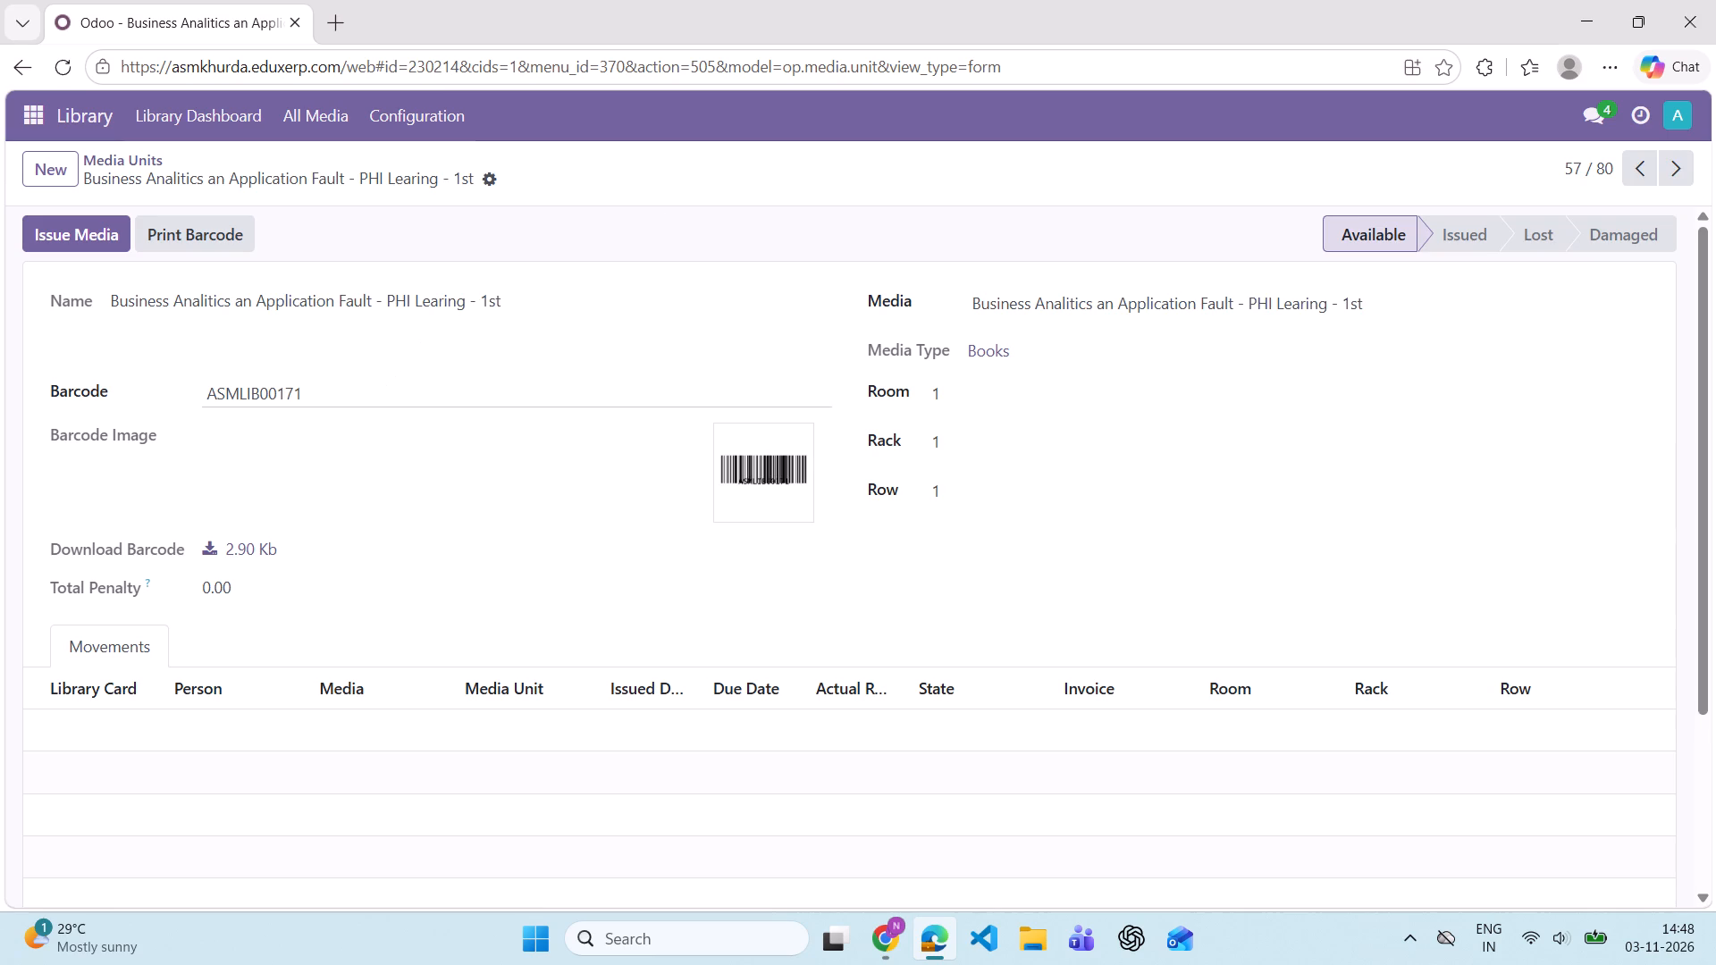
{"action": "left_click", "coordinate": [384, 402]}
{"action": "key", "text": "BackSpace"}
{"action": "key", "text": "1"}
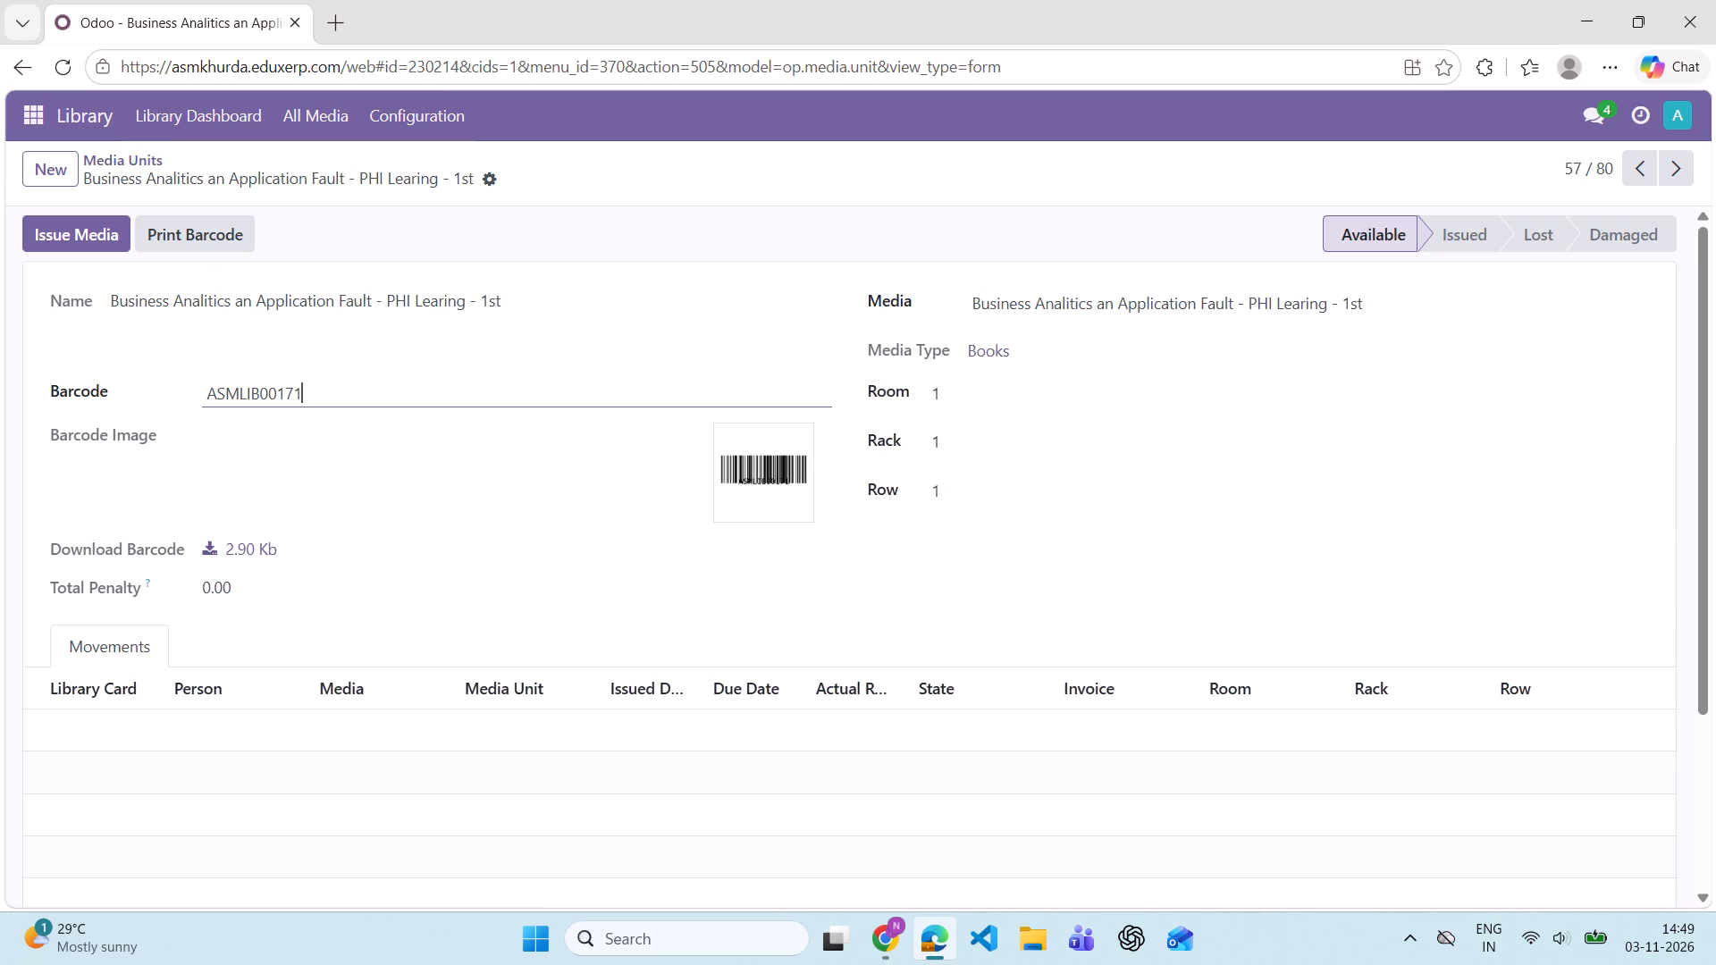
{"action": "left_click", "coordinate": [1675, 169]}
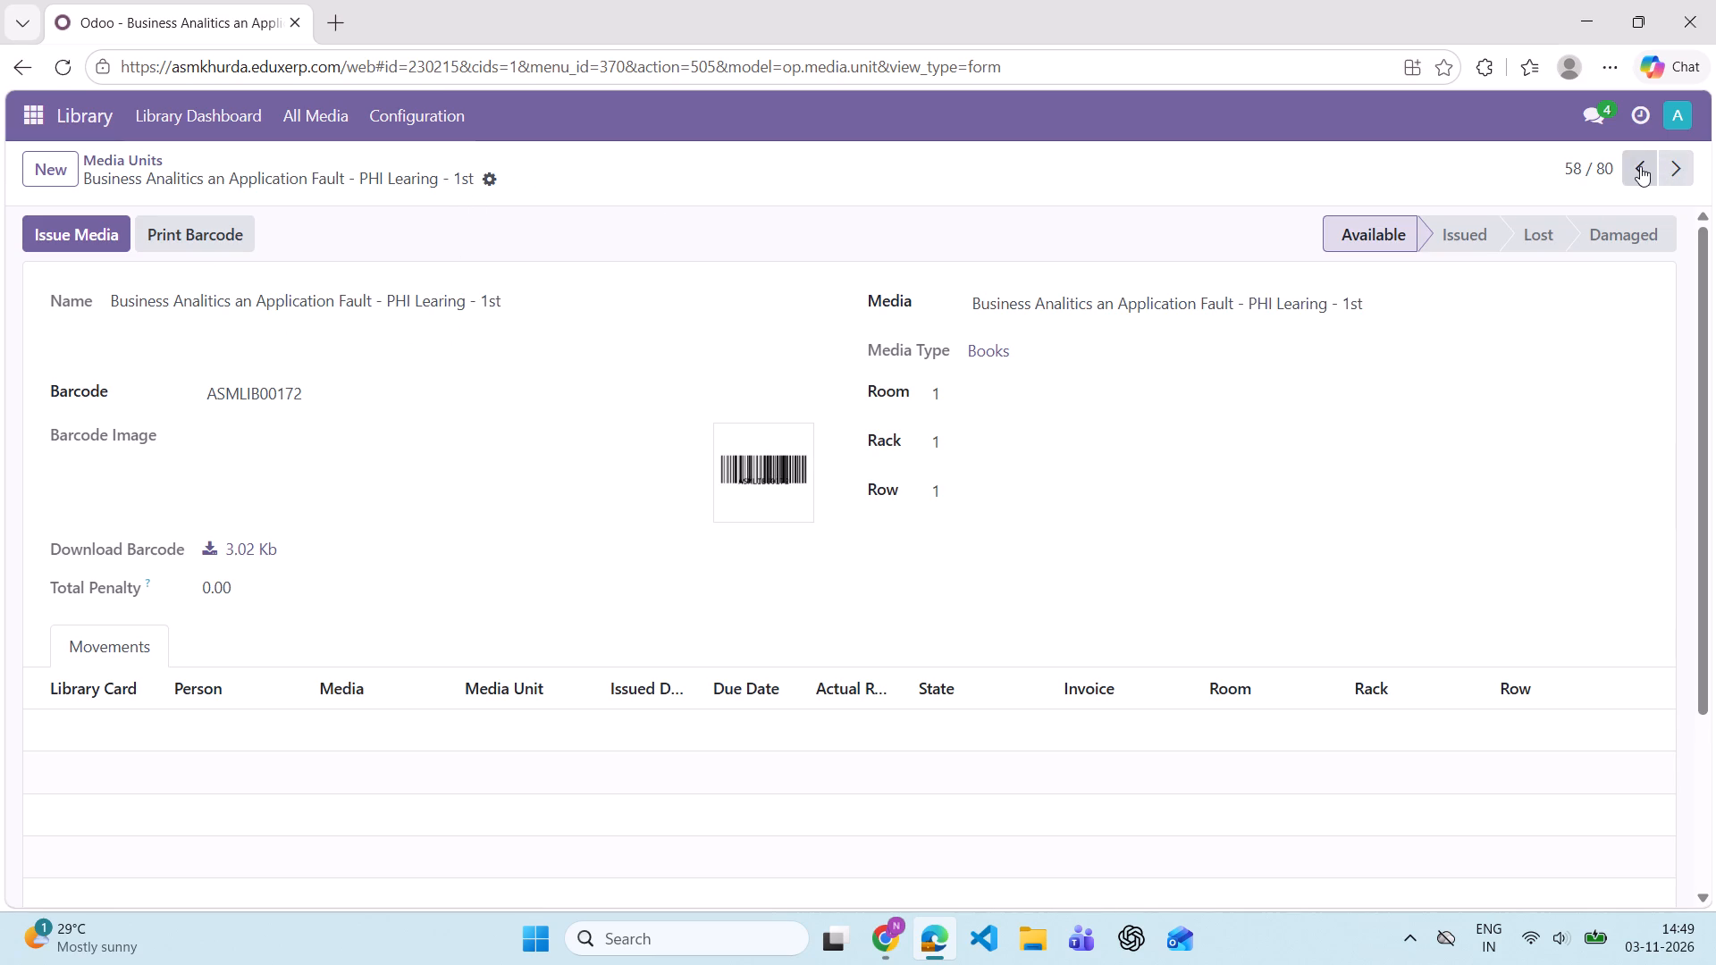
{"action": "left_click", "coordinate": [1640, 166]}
On media unit record 57, save the barcode as ASMLIB0017, restore it to ASMLIB00171 and advance to record 58.
{"action": "left_click", "coordinate": [369, 401]}
{"action": "key", "text": "BackSpace"}
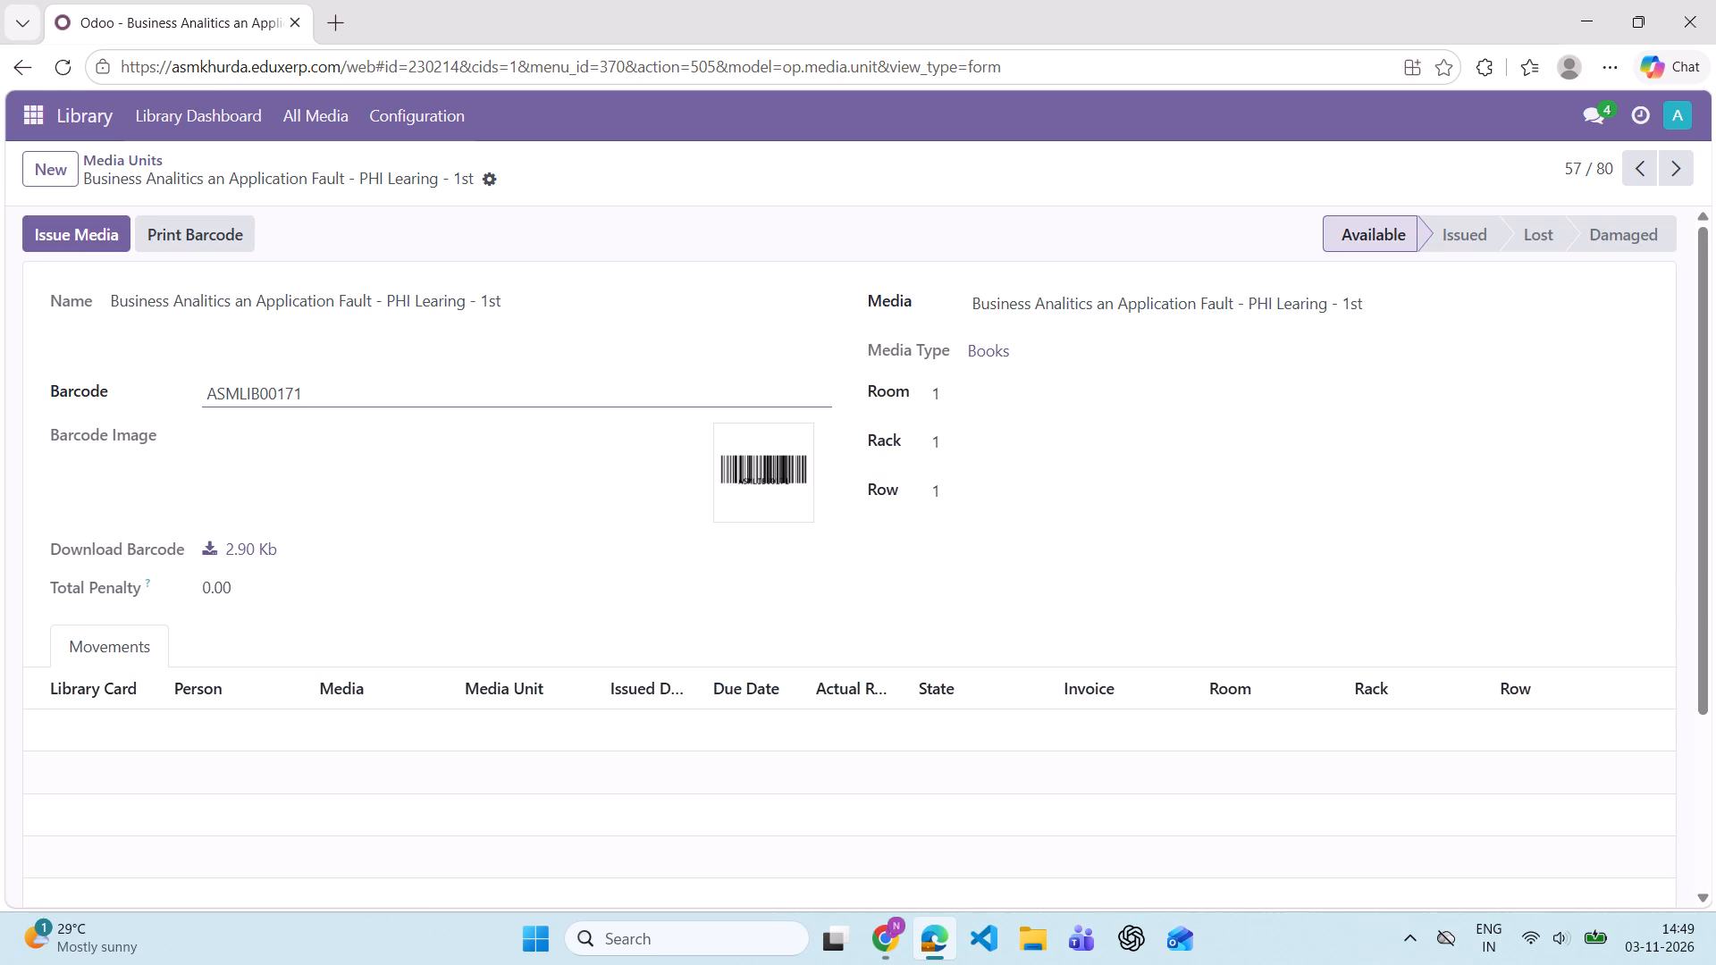
{"action": "left_click", "coordinate": [533, 176]}
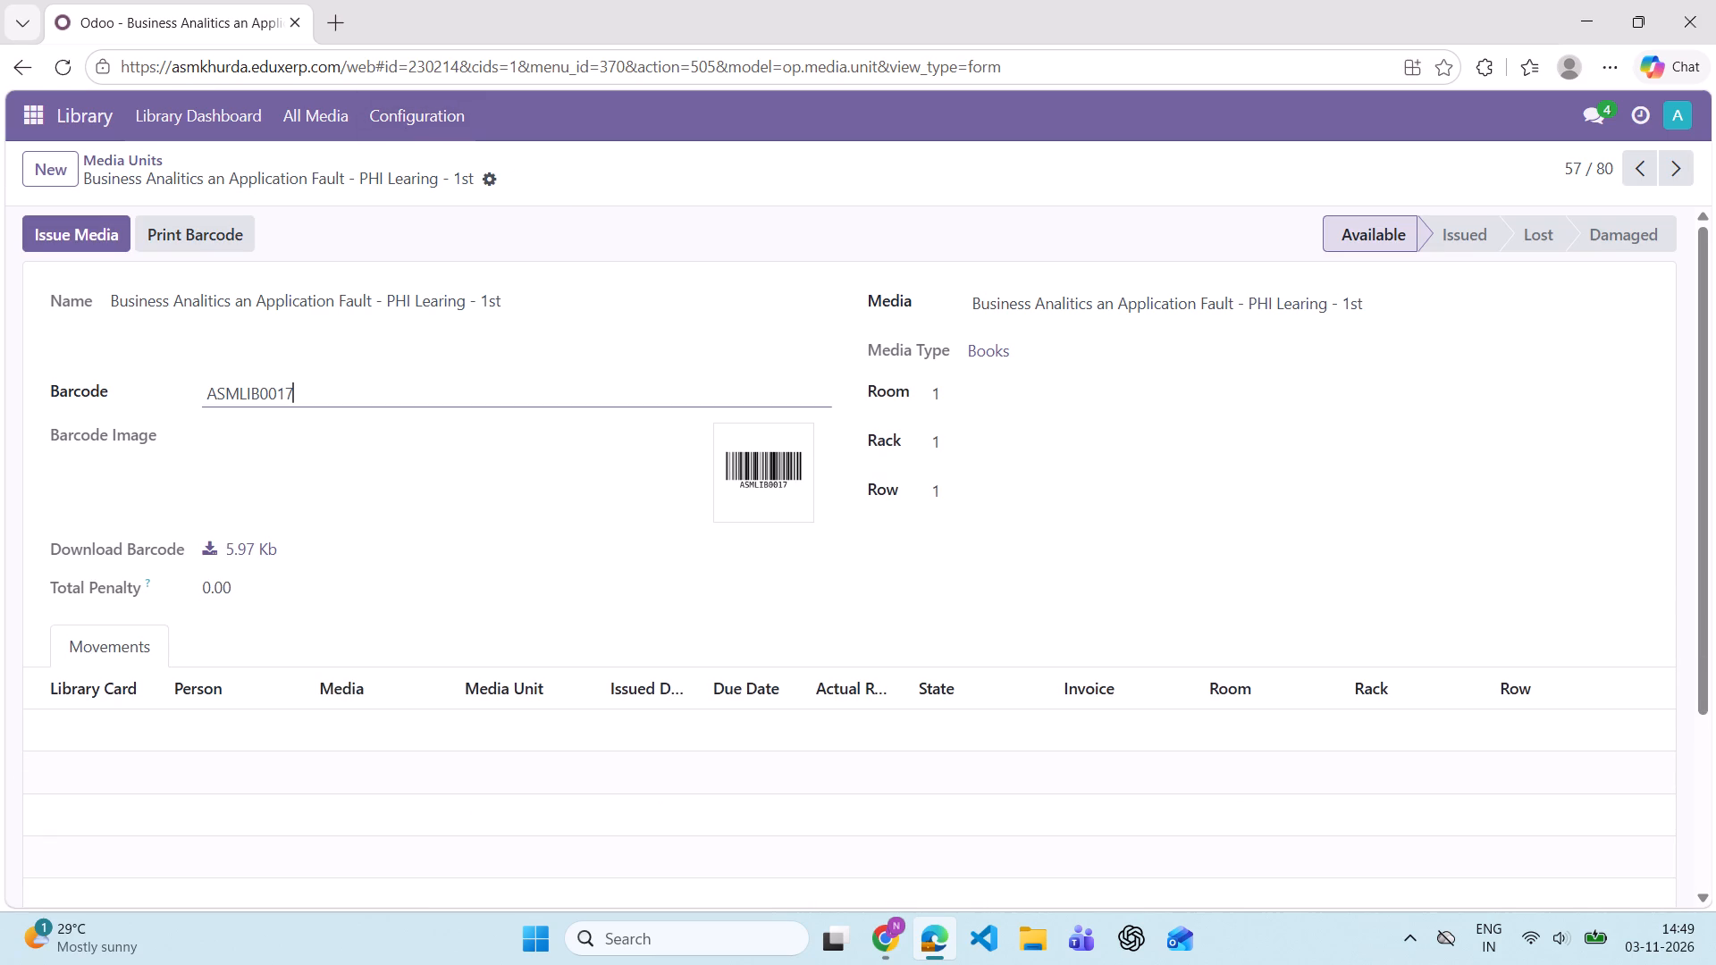
{"action": "left_click", "coordinate": [394, 394]}
{"action": "key", "text": "1"}
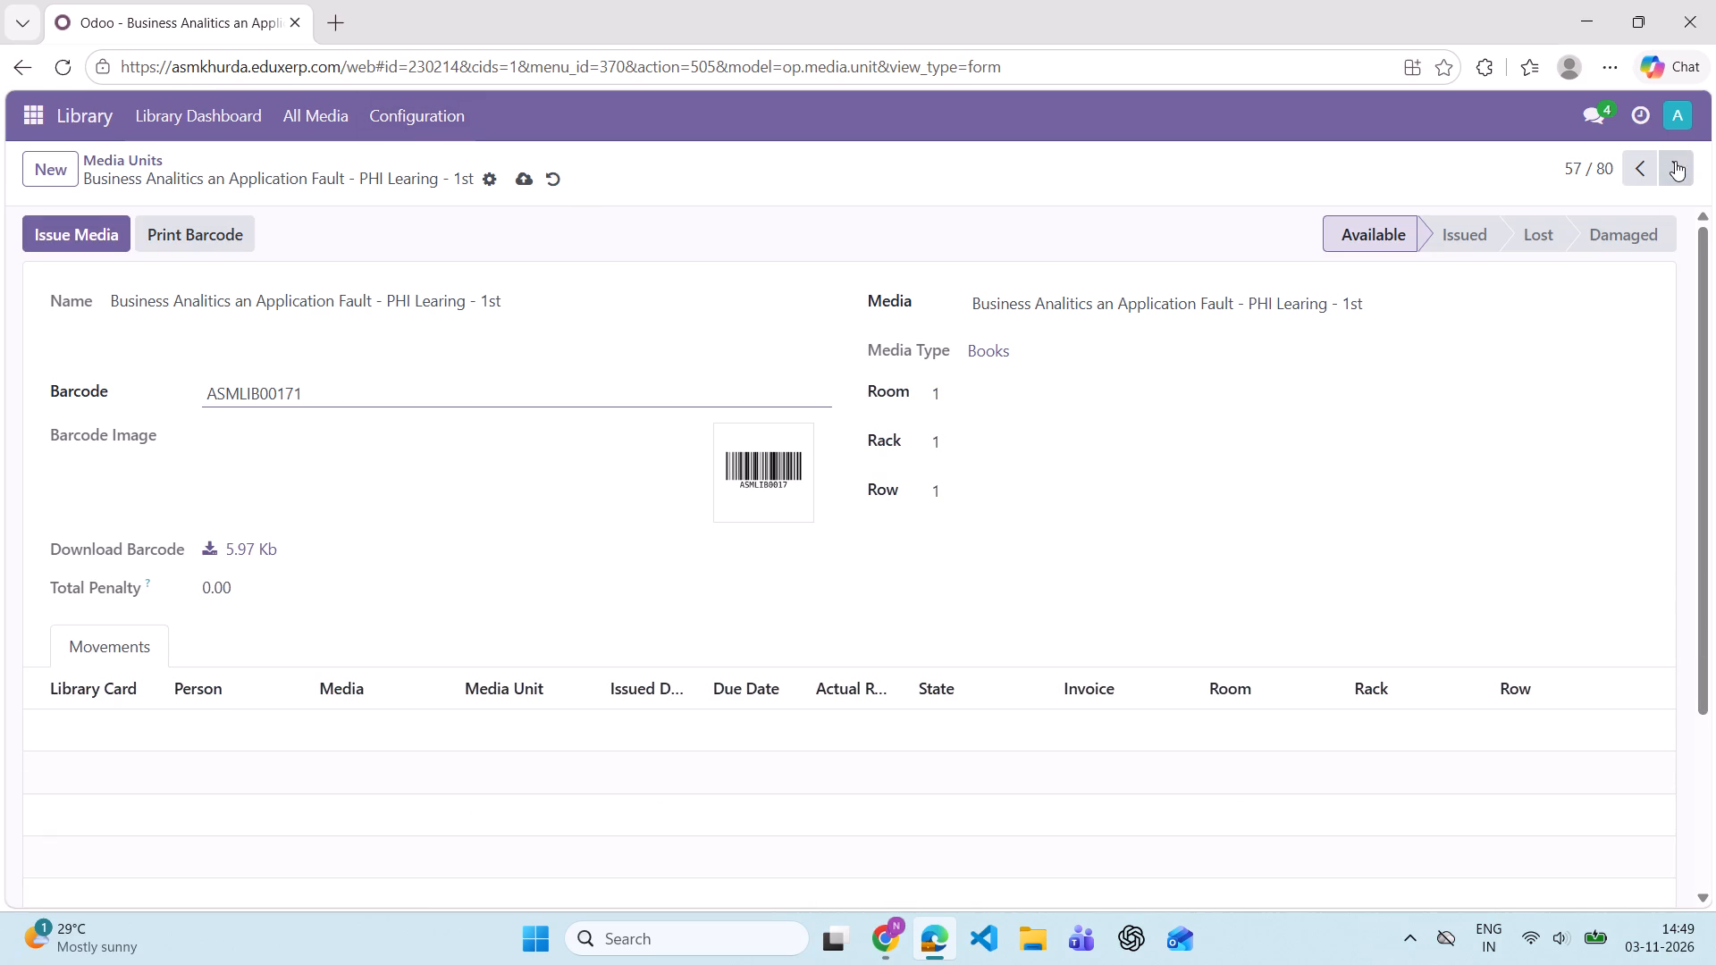
{"action": "left_click", "coordinate": [1675, 161]}
On media unit record 58, save the barcode as ASMLIB0017, restore it to ASMLIB00172 and advance to record 59.
{"action": "left_click", "coordinate": [380, 395]}
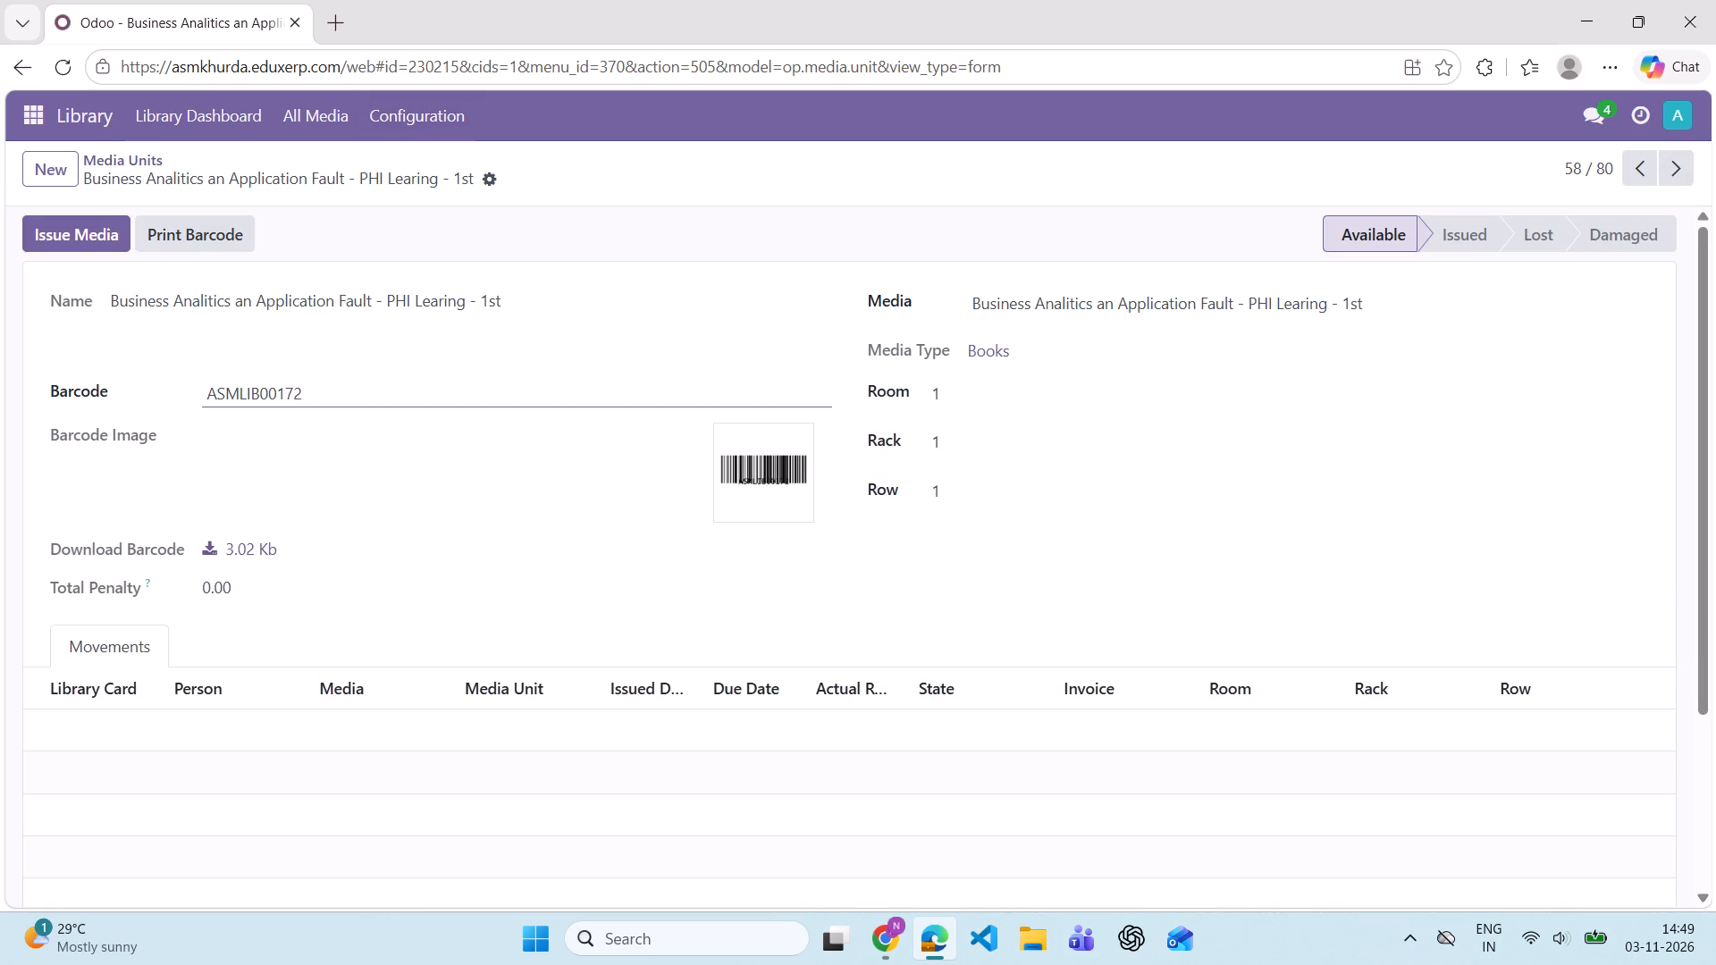
{"action": "key", "text": "BackSpace"}
{"action": "left_click", "coordinate": [521, 183]}
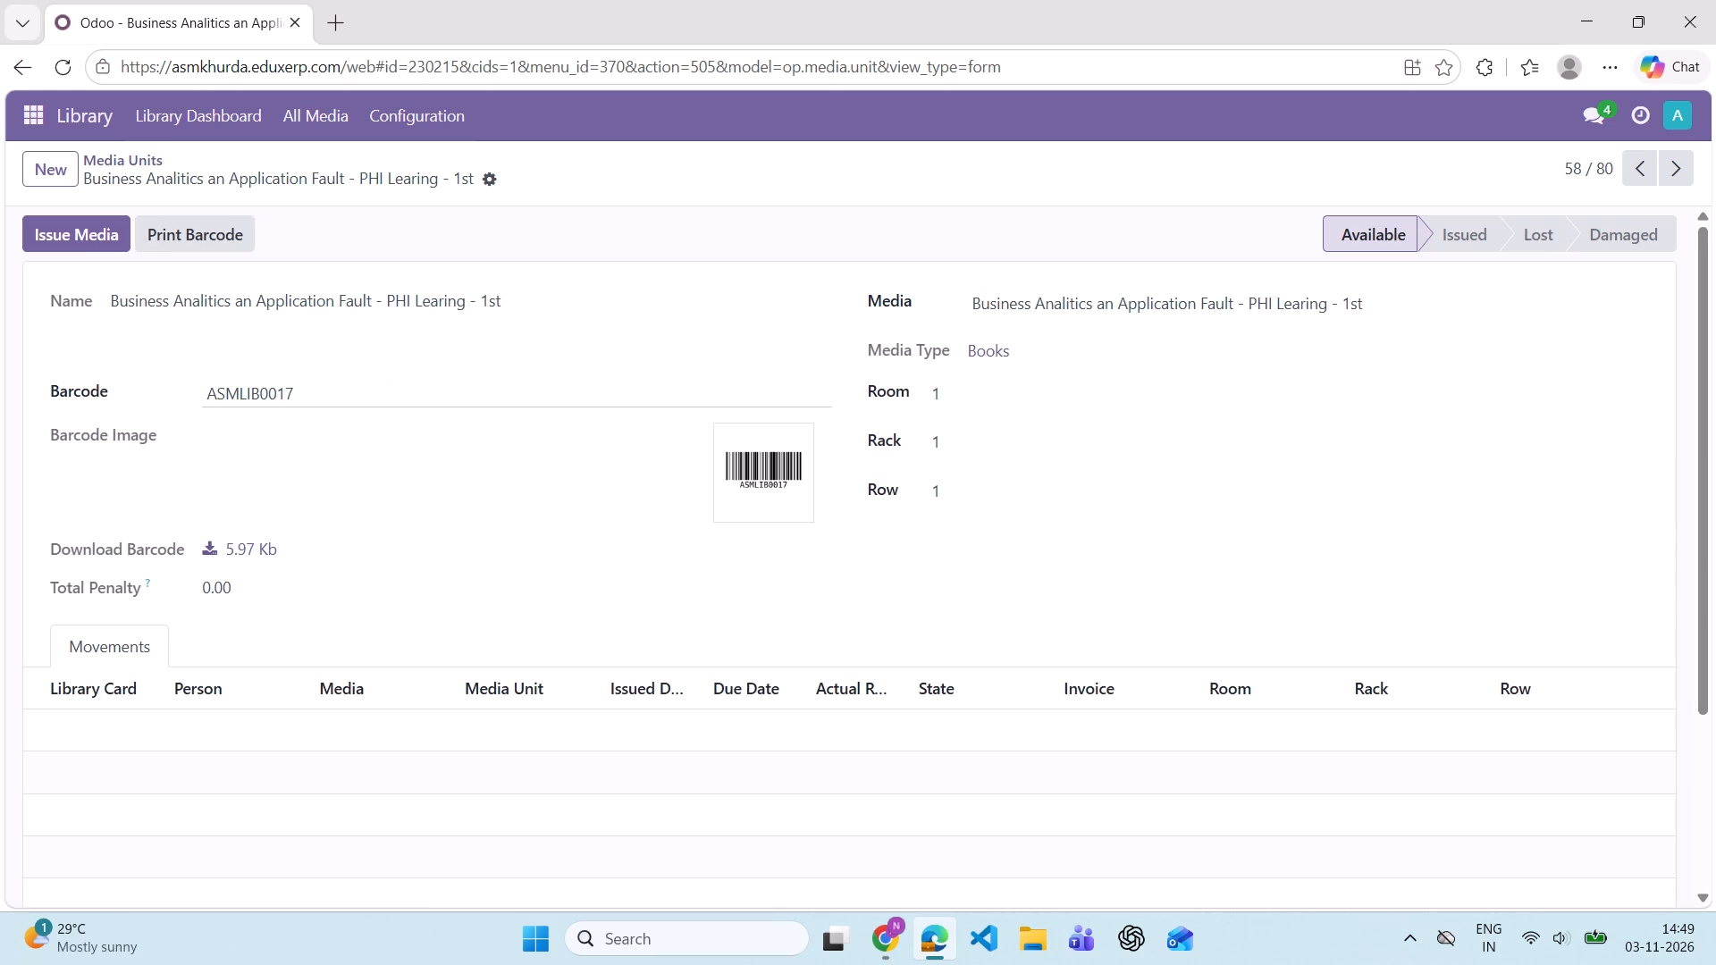
{"action": "left_click", "coordinate": [371, 406]}
{"action": "key", "text": "2"}
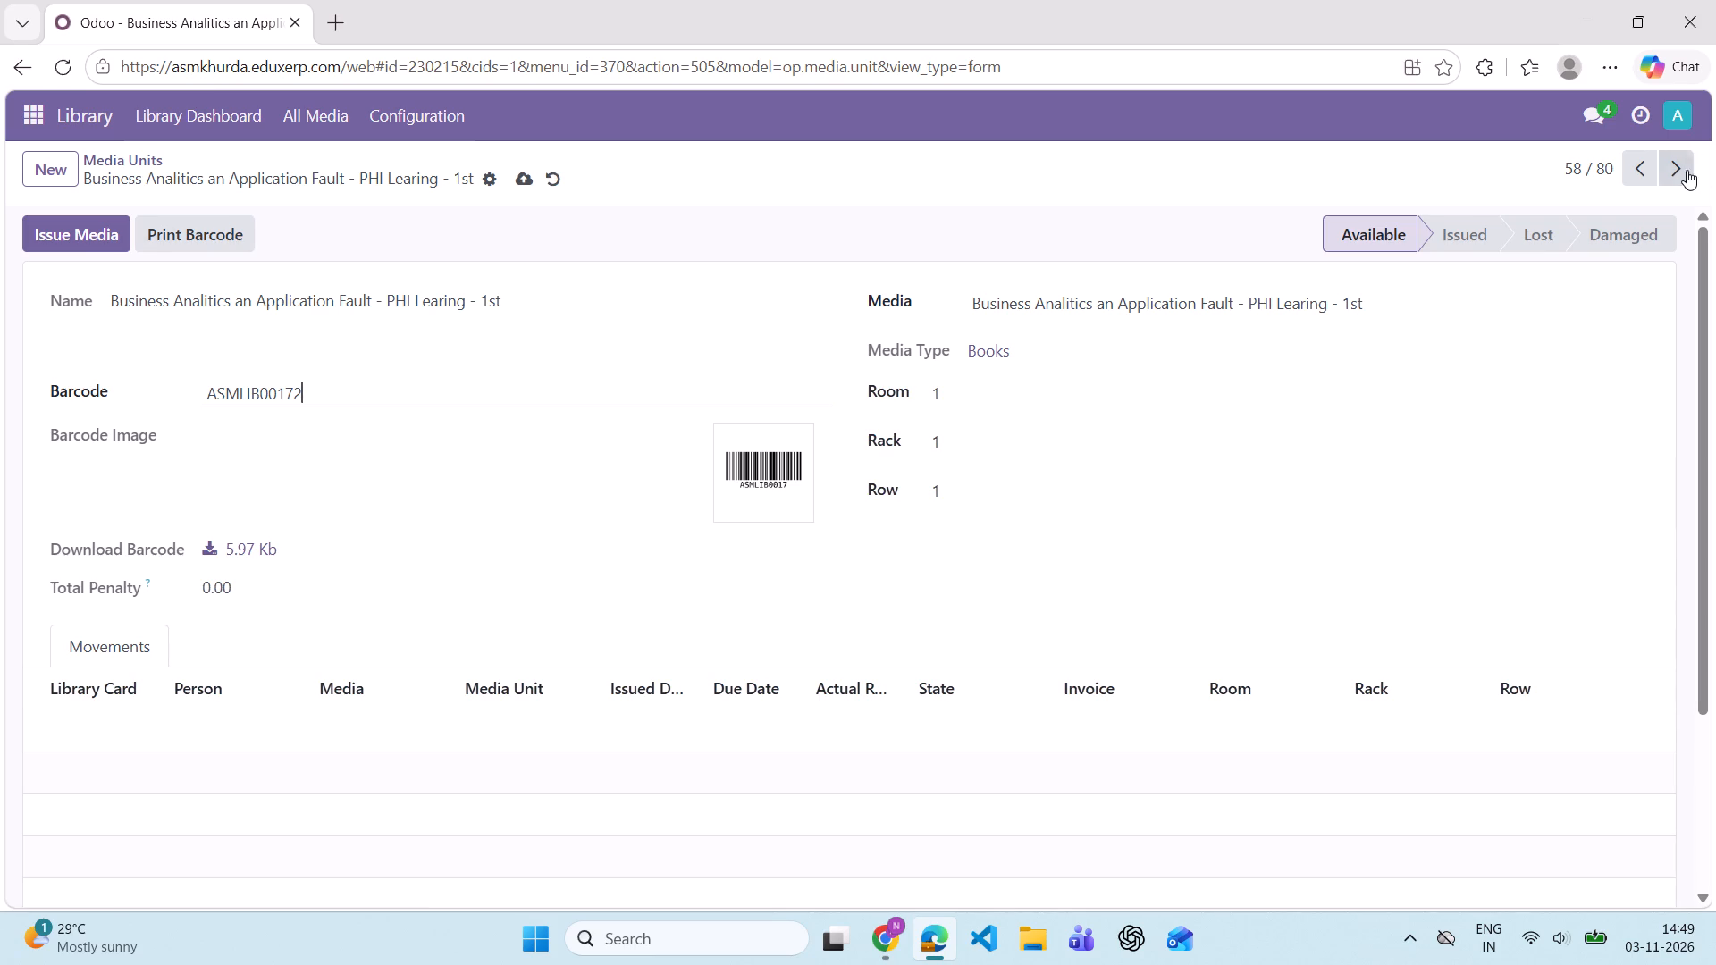
{"action": "left_click", "coordinate": [1686, 172]}
On media unit record 59, save the barcode as ASMLIB0302, restore it to ASMLIB03028 and advance to record 60.
{"action": "left_click", "coordinate": [337, 391]}
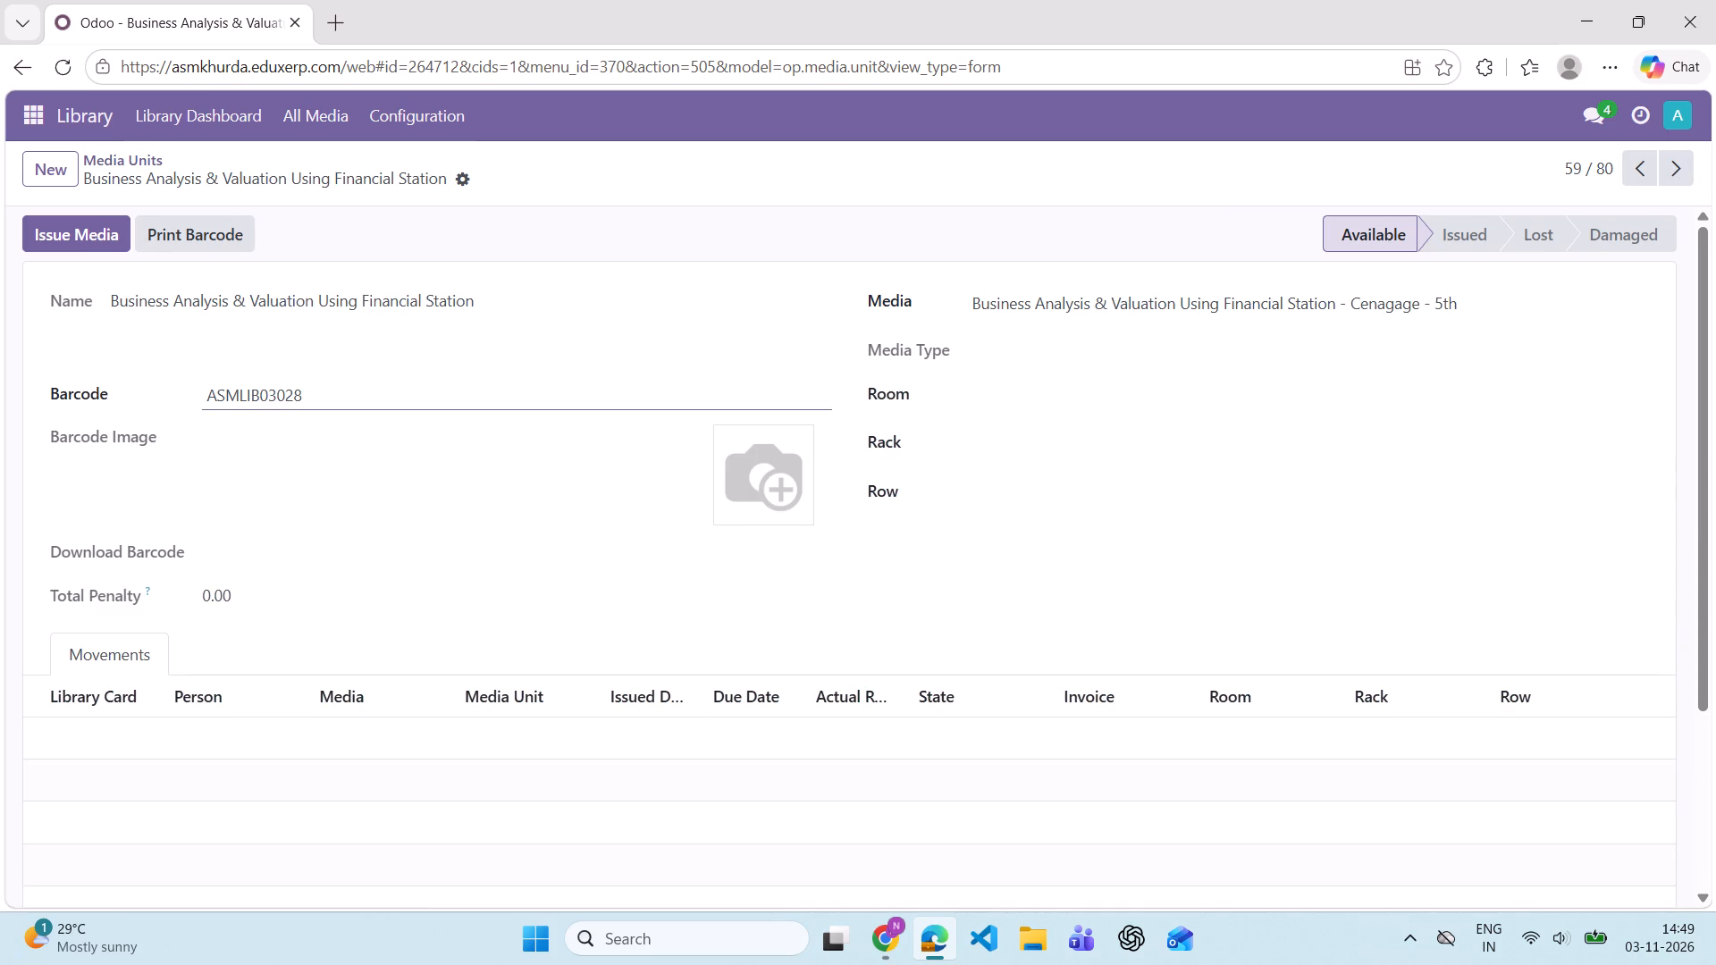
{"action": "key", "text": "BackSpace"}
{"action": "left_click", "coordinate": [500, 185]}
{"action": "left_click", "coordinate": [420, 399]}
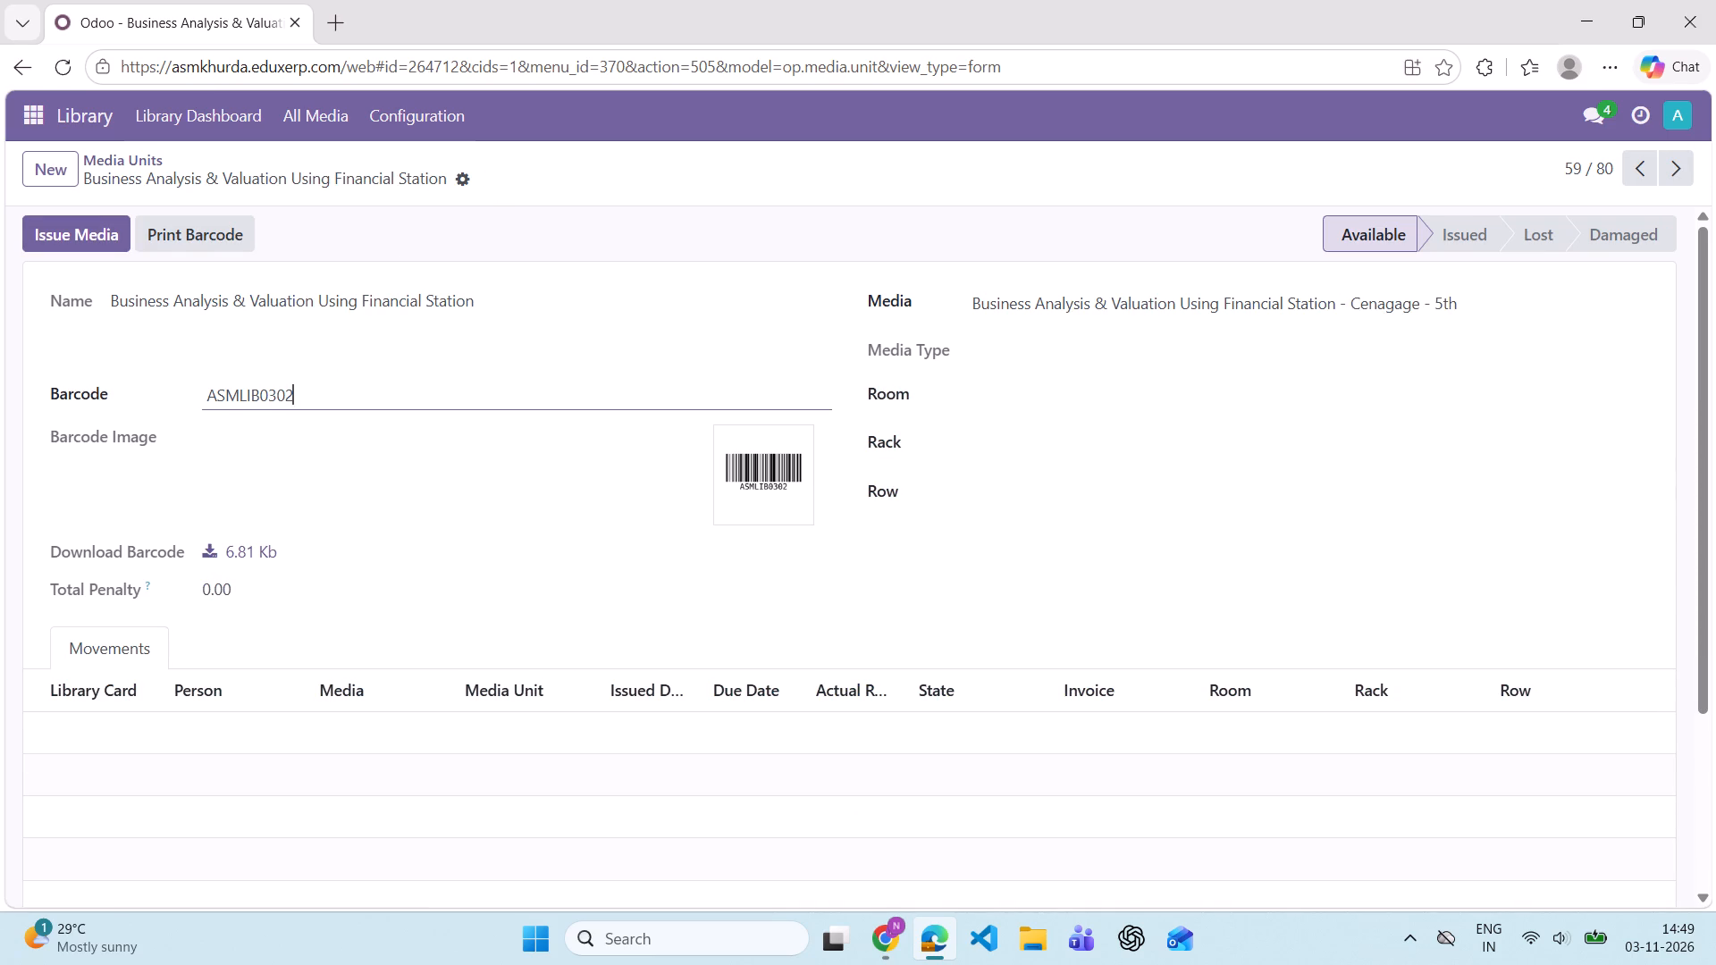
{"action": "key", "text": "8"}
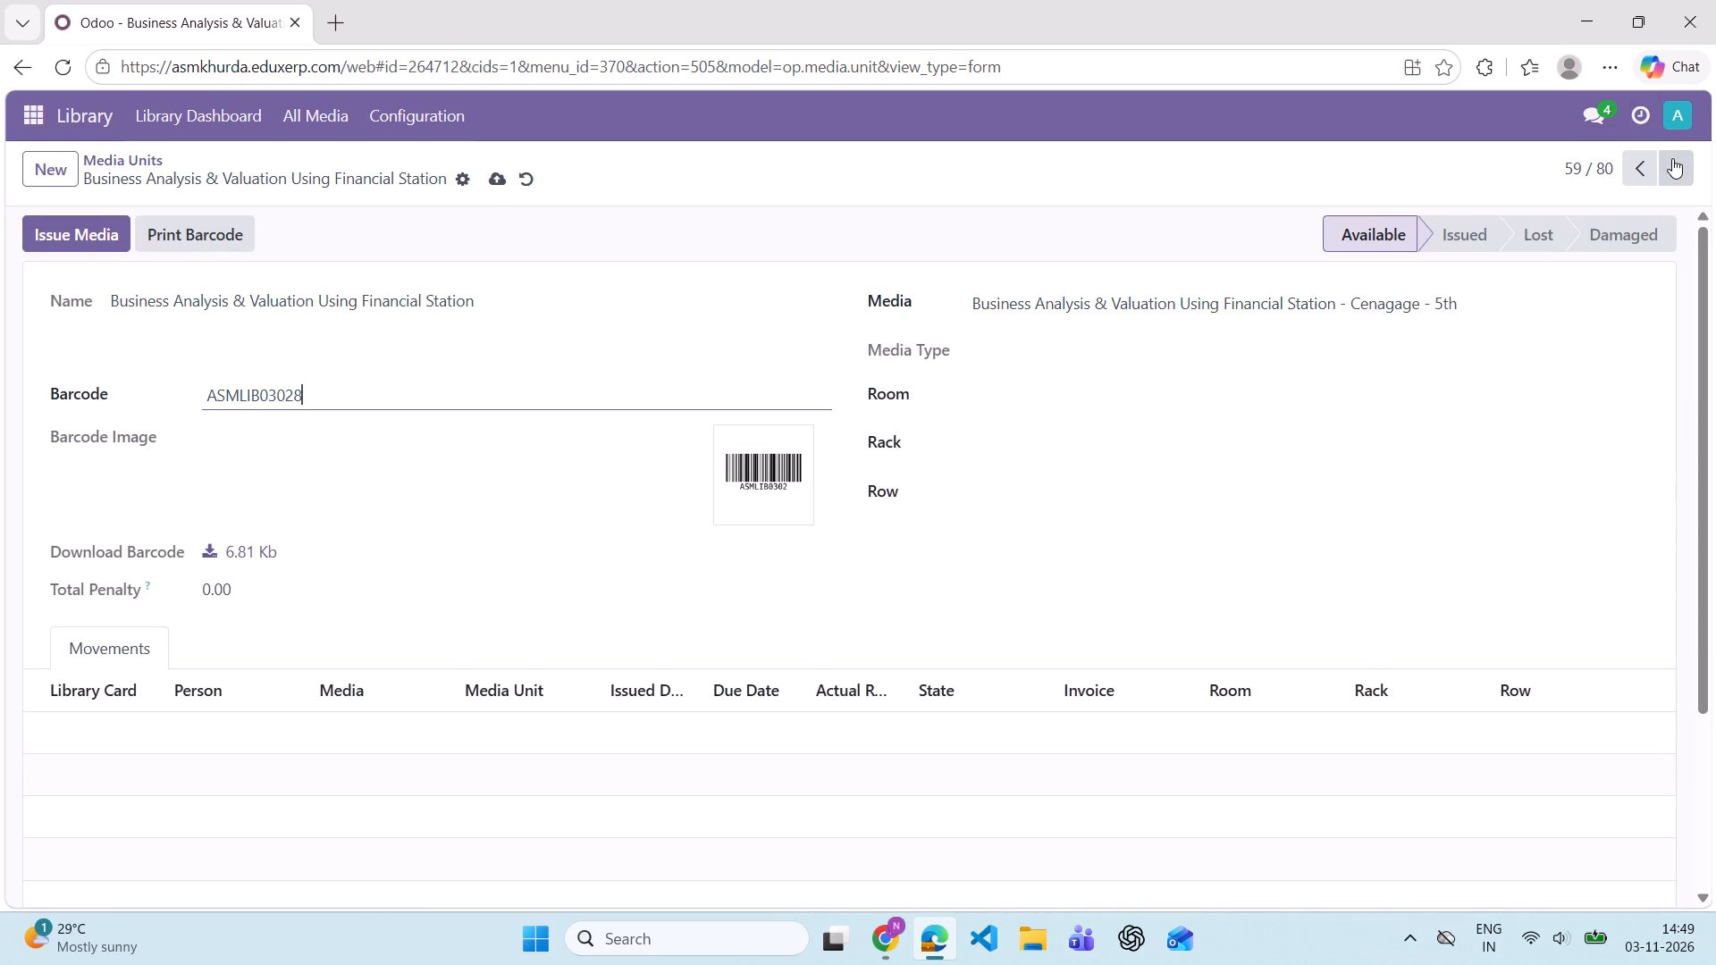
{"action": "left_click", "coordinate": [1672, 158]}
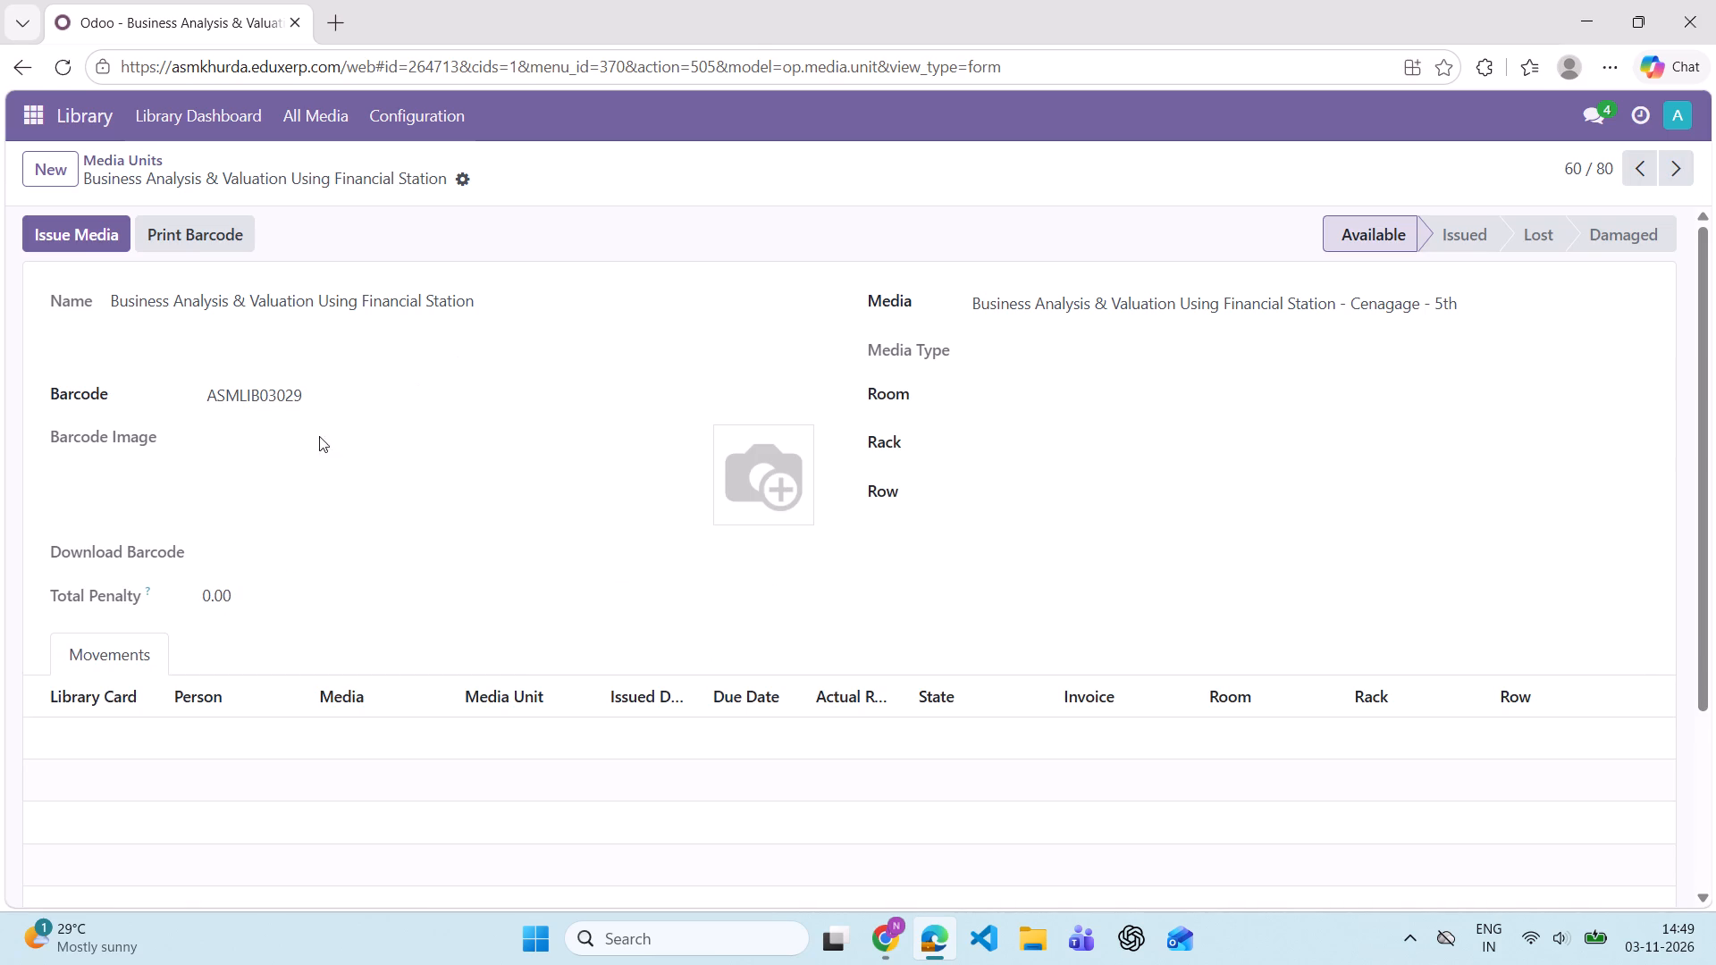
On media unit record 60, save the barcode as ASMLIB0302, restore it to ASMLIB03029 and advance to record 61.
{"action": "left_click", "coordinate": [324, 408]}
{"action": "key", "text": "BackSpace"}
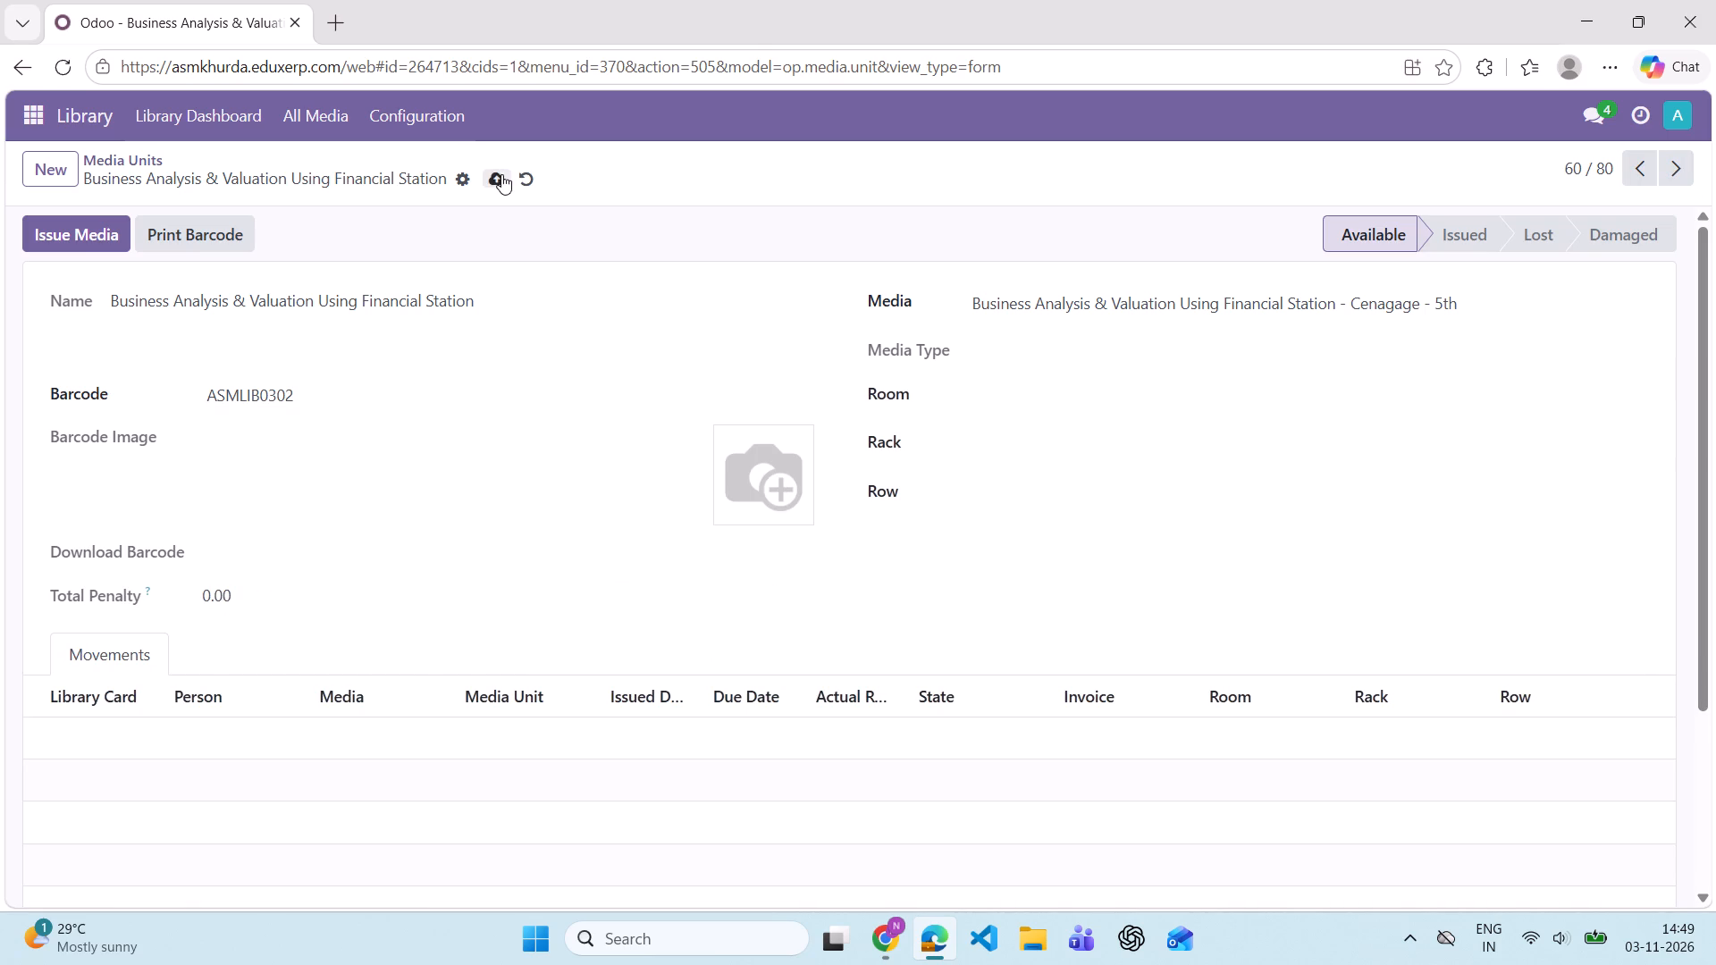
{"action": "left_click", "coordinate": [501, 174]}
{"action": "left_click", "coordinate": [398, 415]}
{"action": "left_click", "coordinate": [398, 399]}
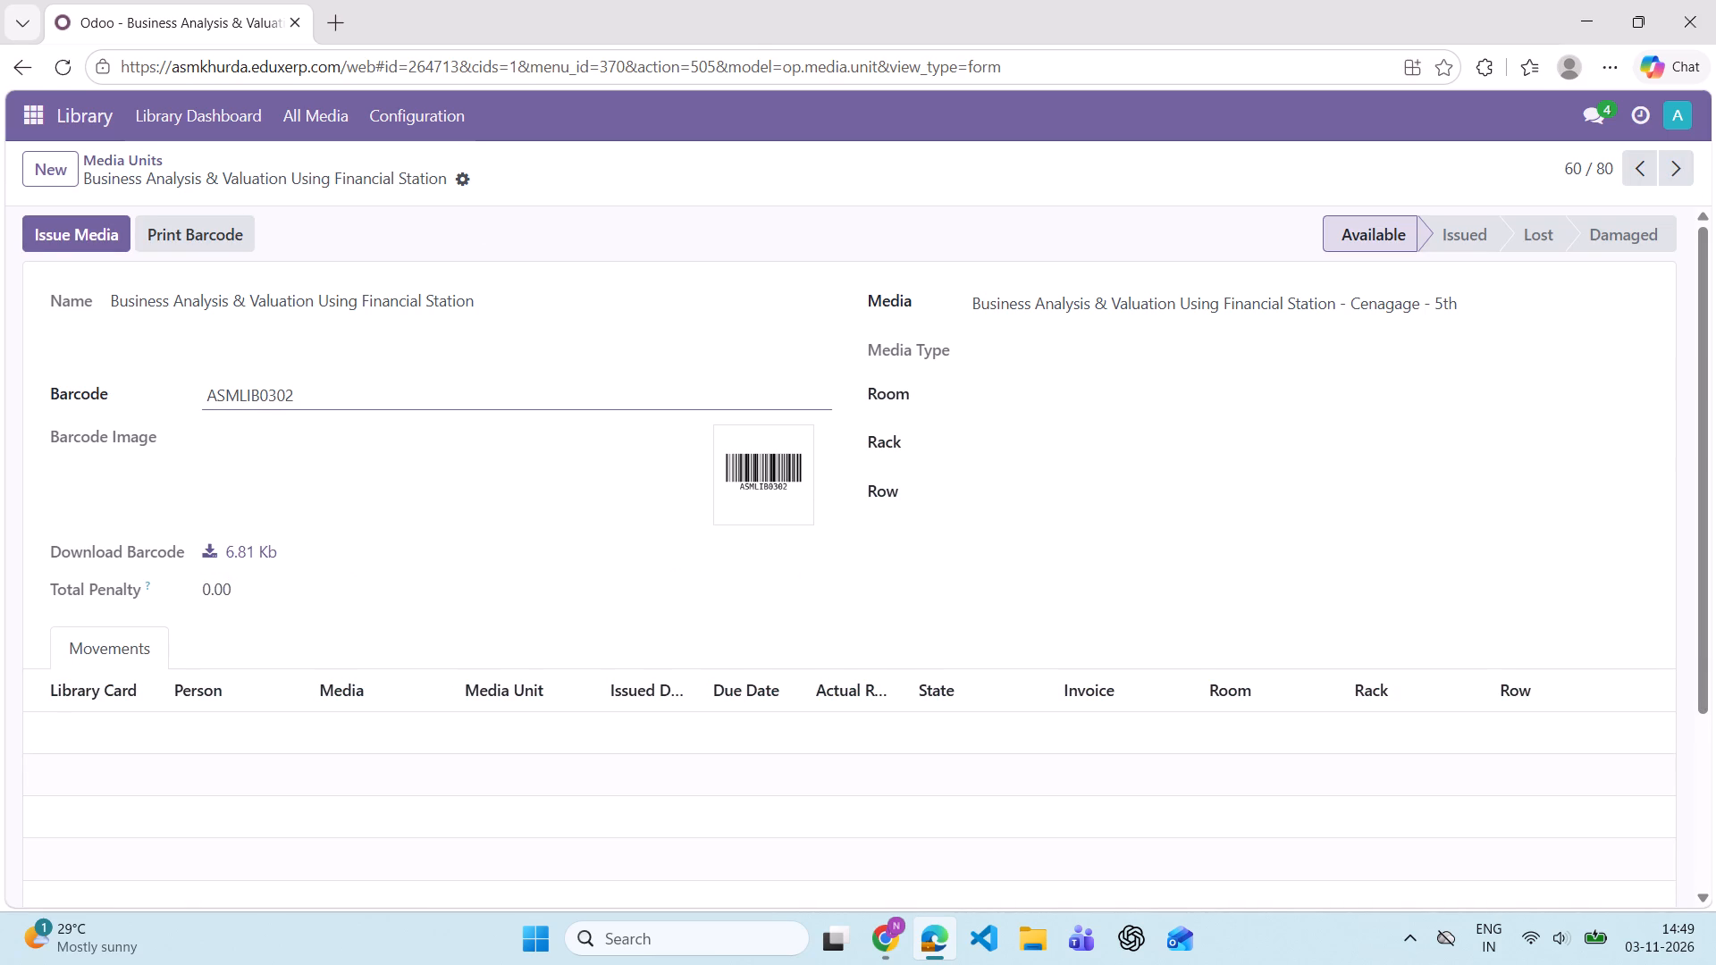
{"action": "key", "text": "9"}
{"action": "left_click", "coordinate": [1681, 171]}
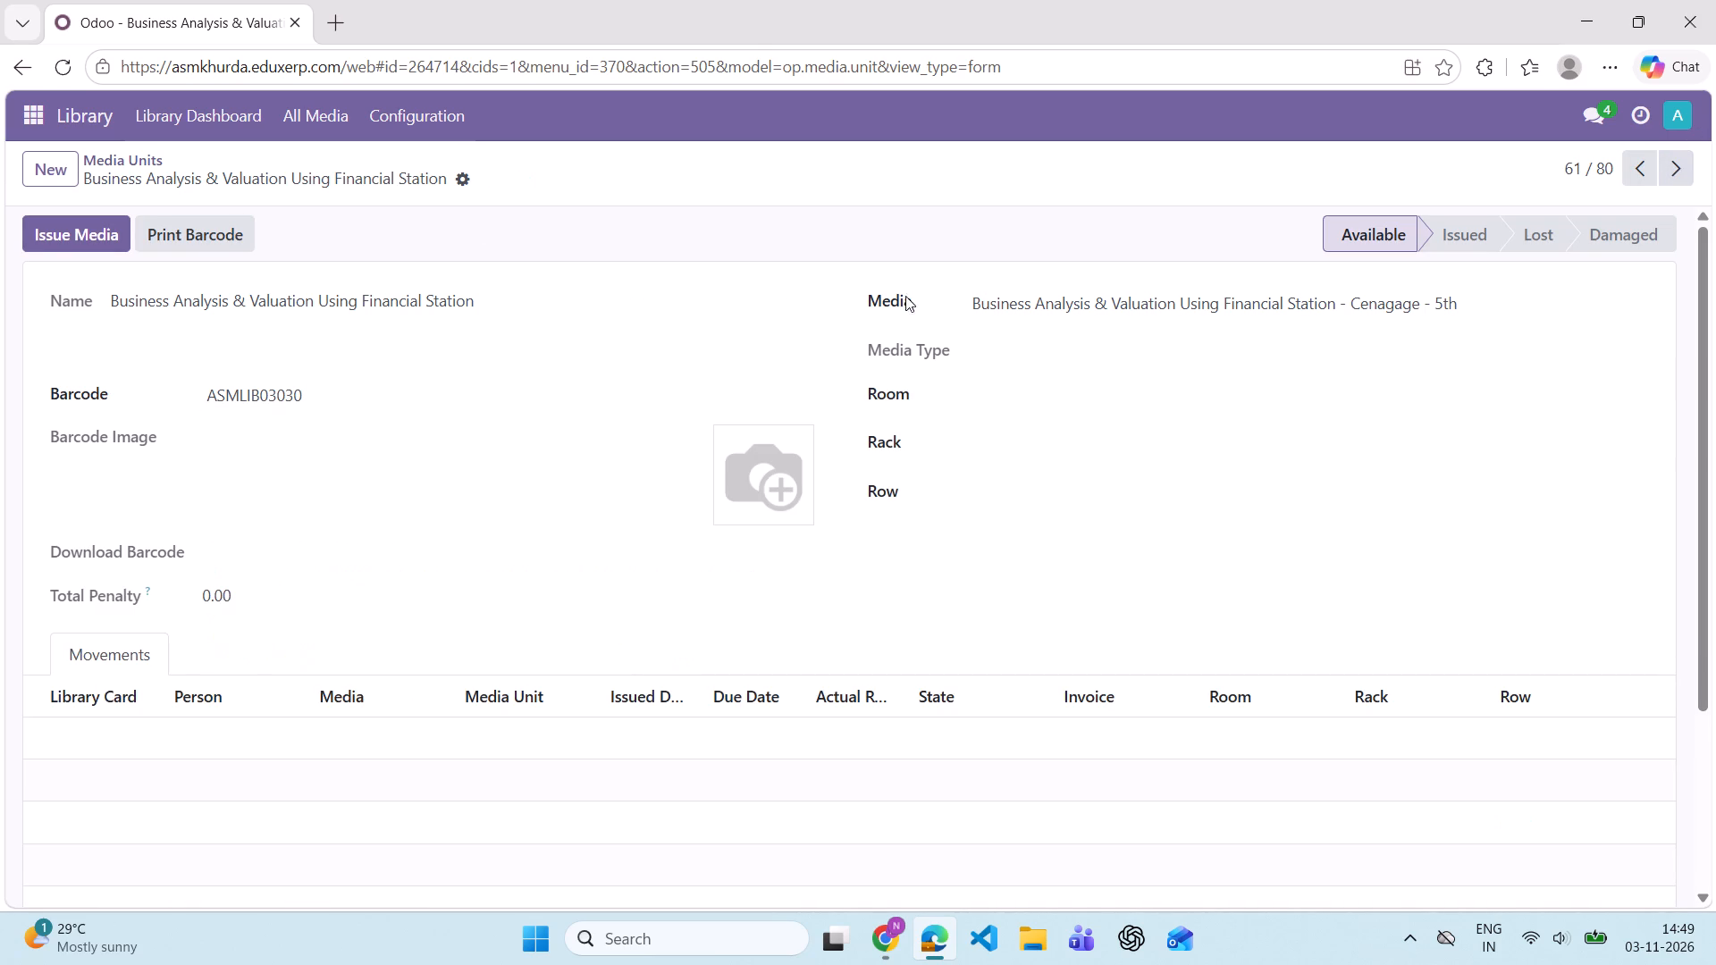
On media unit record 61, save the barcode as ASMLIB0303, restore it to ASMLIB03030 and advance to record 62.
{"action": "left_click", "coordinate": [409, 390]}
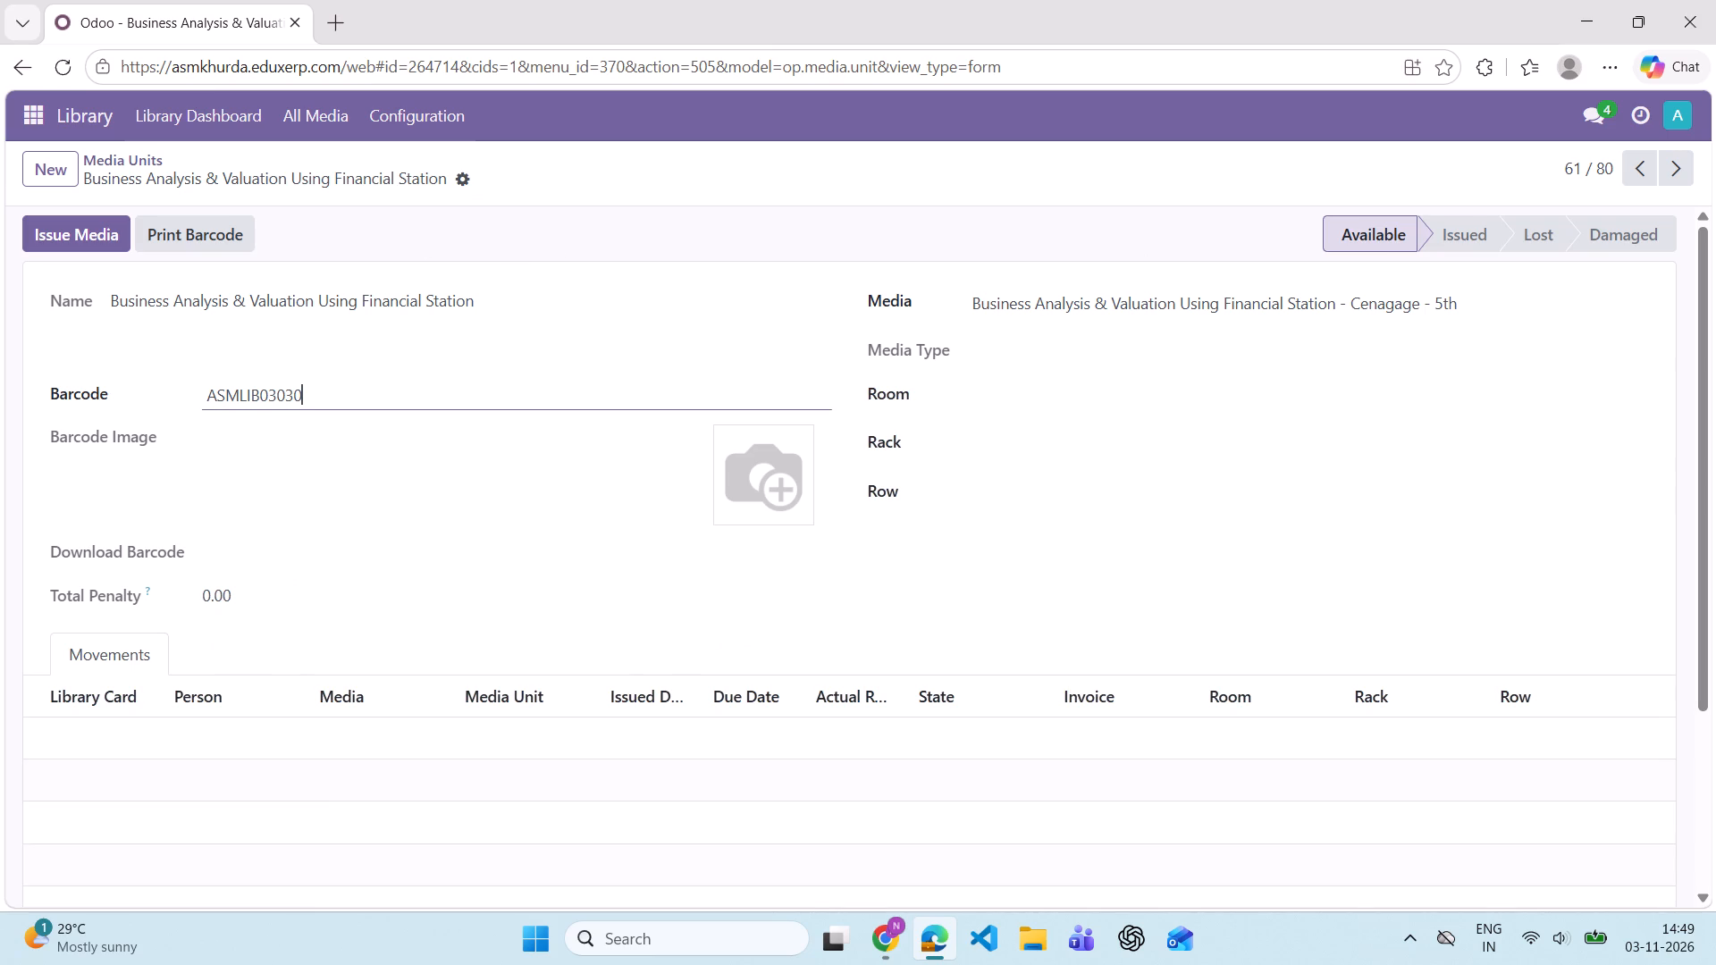
{"action": "key", "text": "BackSpace"}
{"action": "left_click", "coordinate": [493, 175]}
{"action": "left_click", "coordinate": [408, 404]}
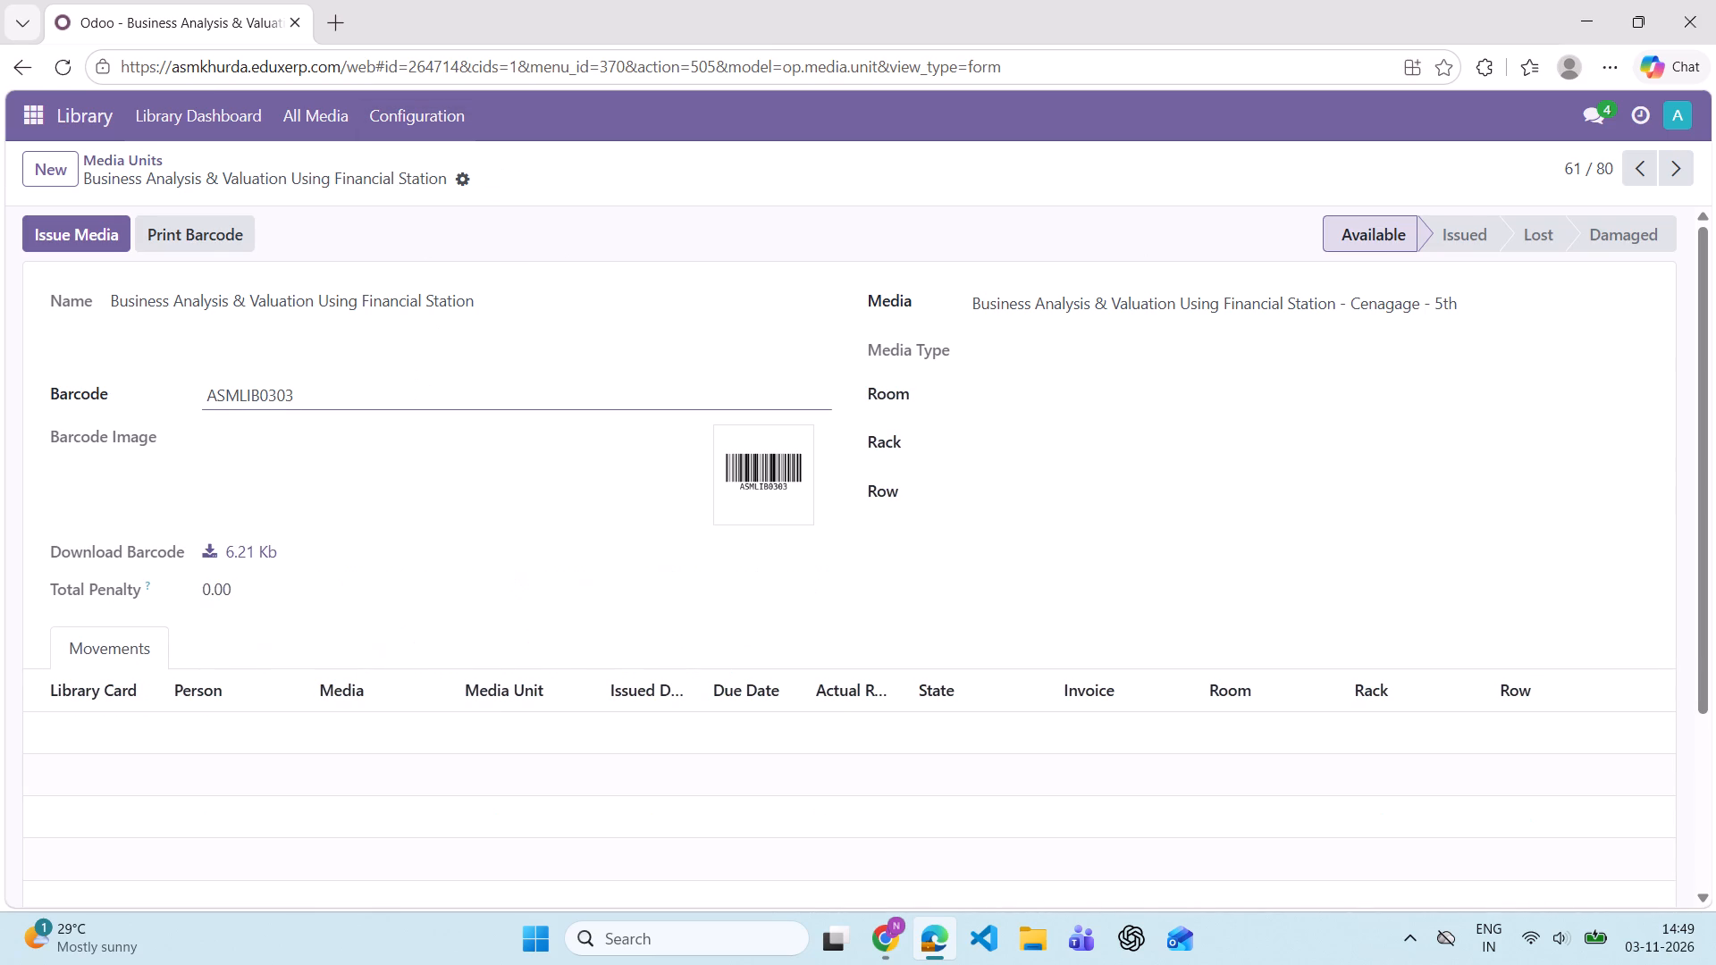
{"action": "key", "text": "0"}
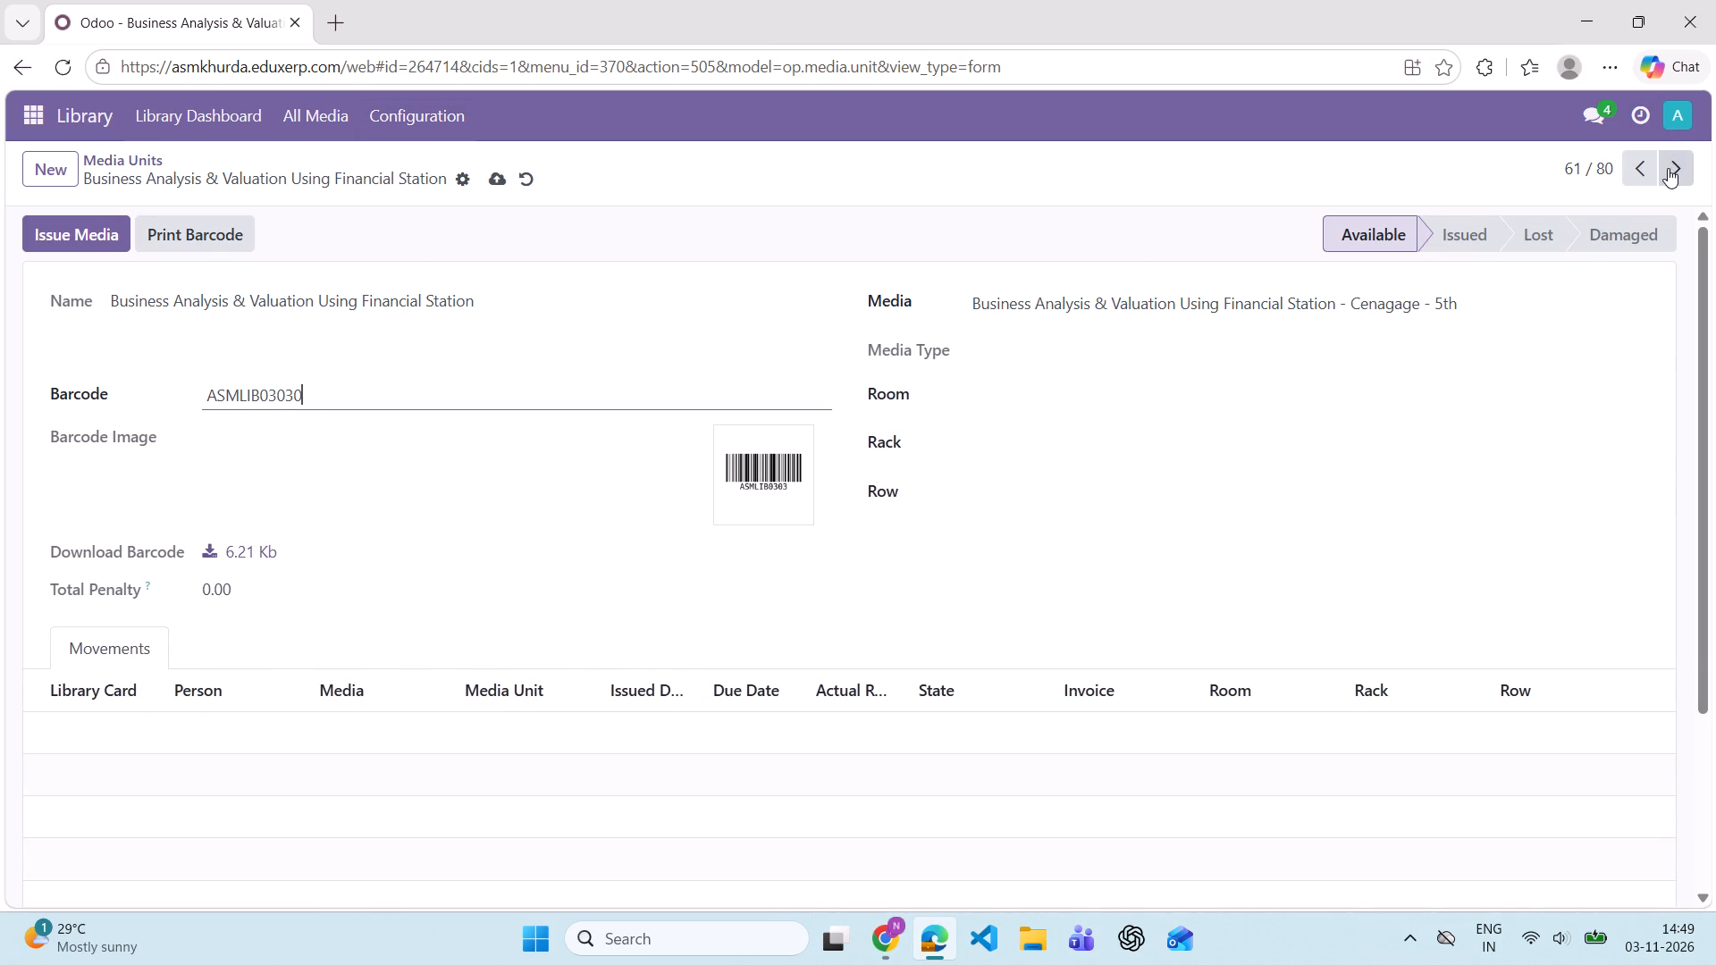
{"action": "left_click", "coordinate": [1668, 168]}
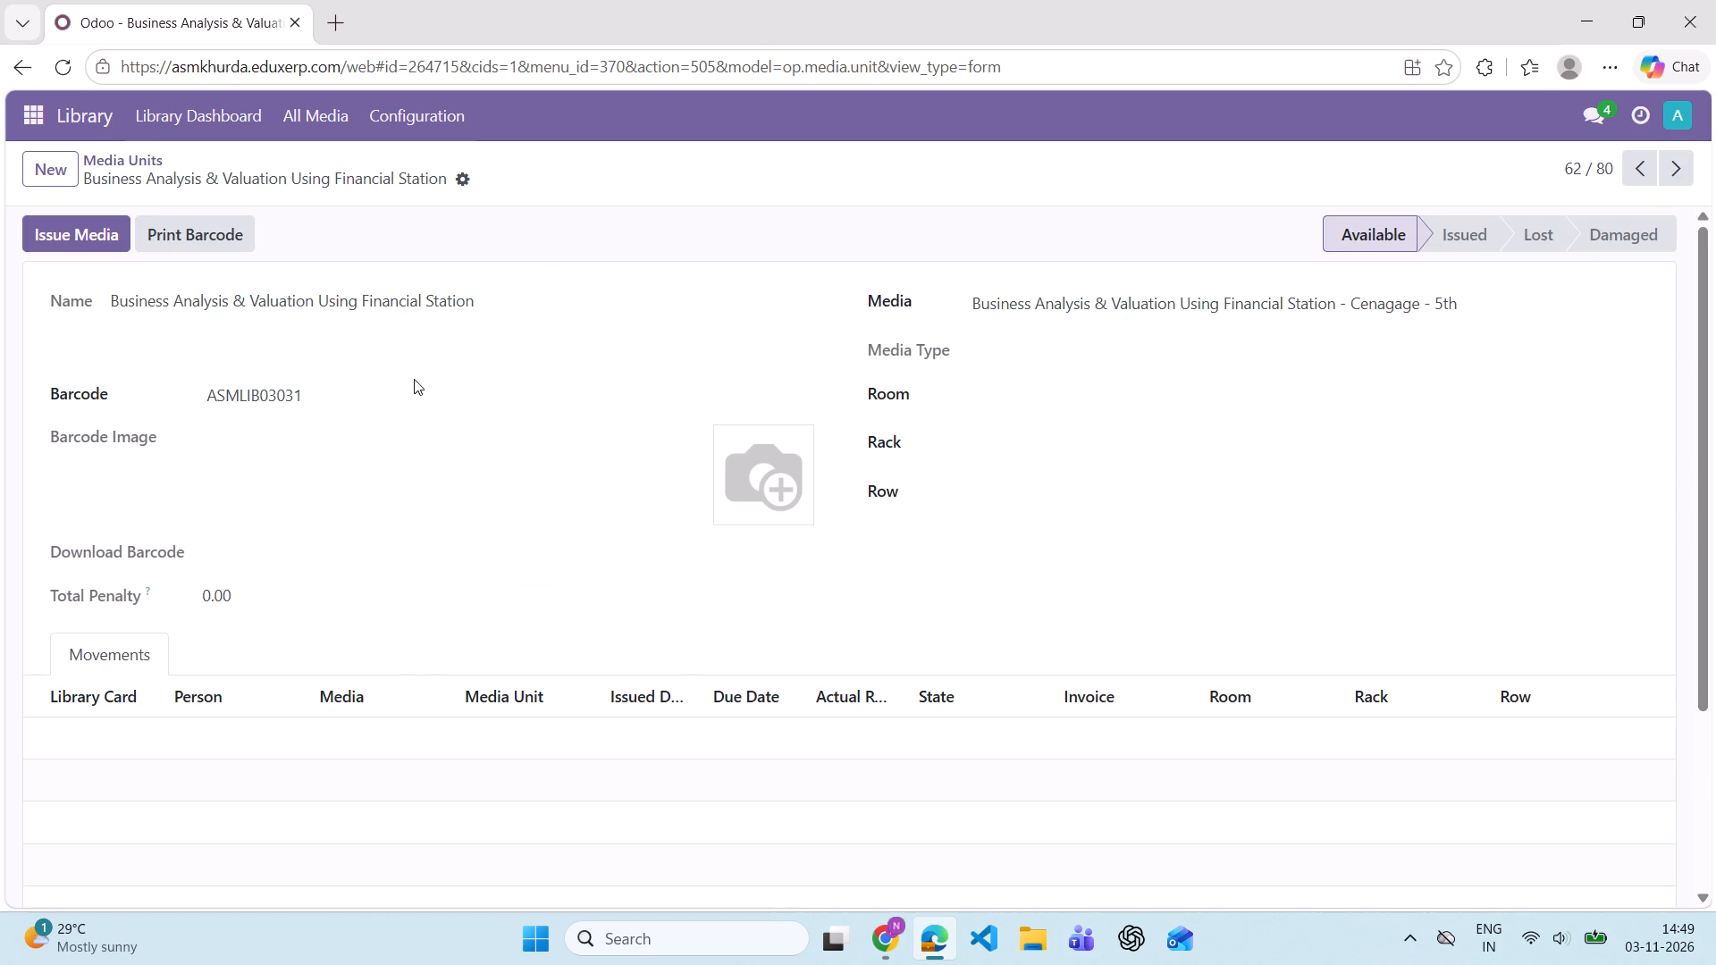
On media unit record 62, save the barcode as ASMLIB0303, restore it to ASMLIB03031 and advance to record 63.
{"action": "left_click_drag", "start_coordinate": [414, 379], "coordinate": [412, 387]}
{"action": "left_click", "coordinate": [410, 395]}
{"action": "key", "text": "BackSpace"}
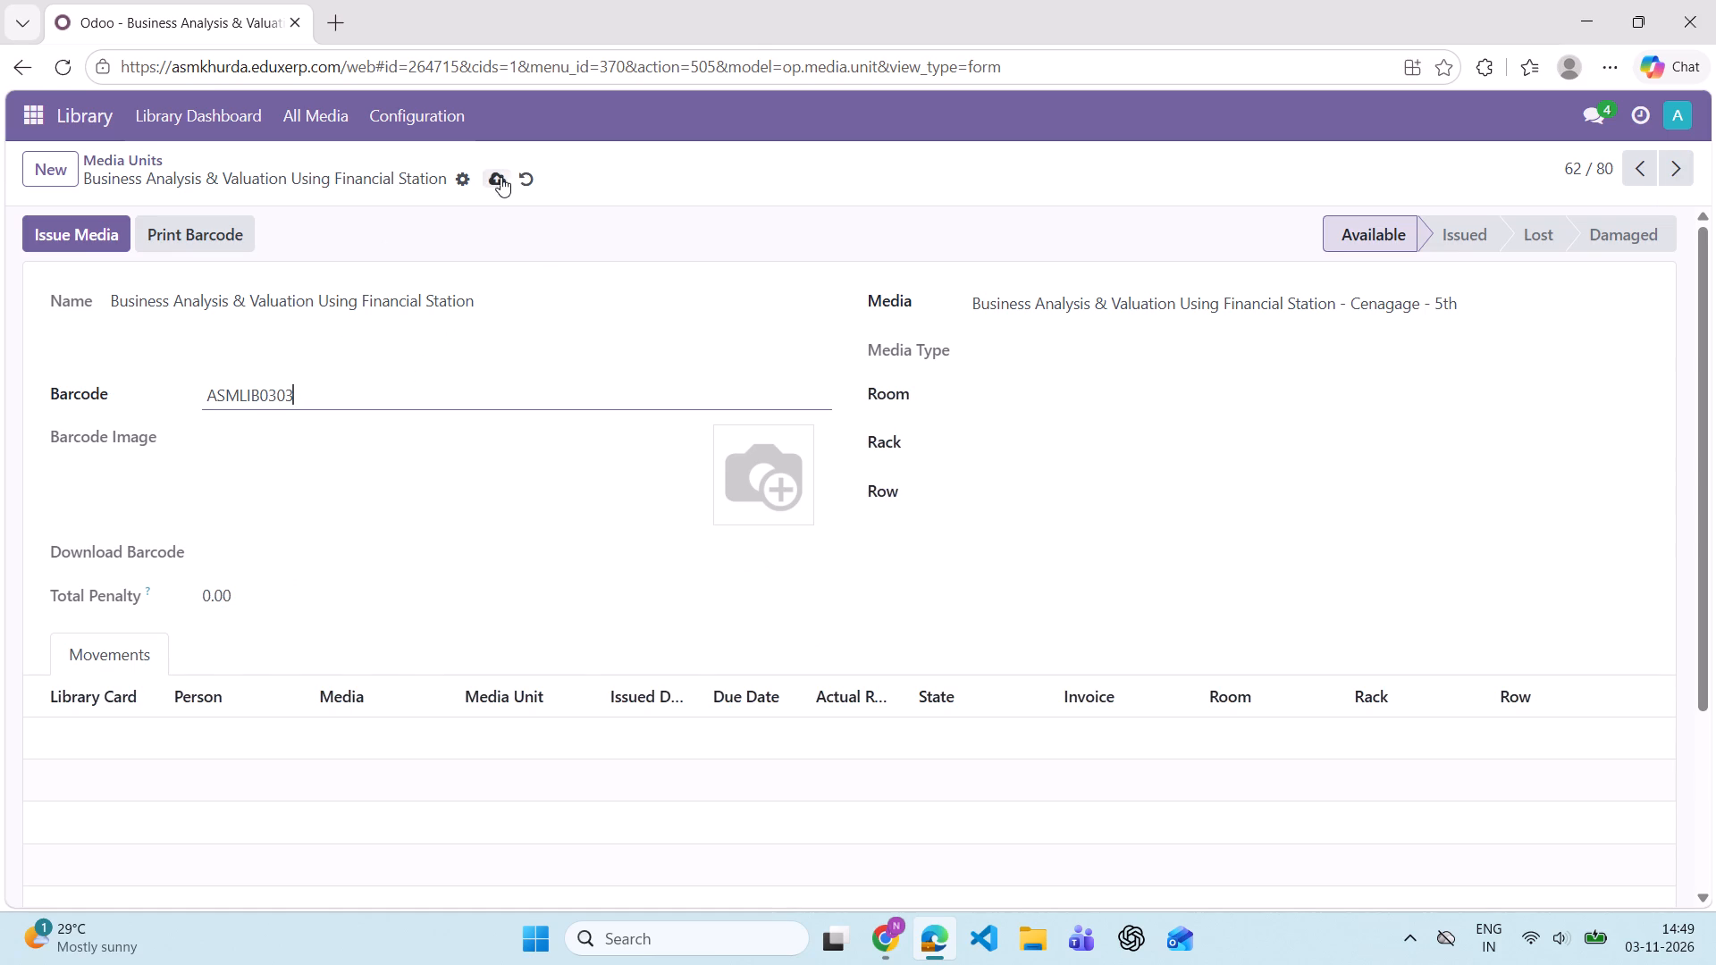
{"action": "left_click", "coordinate": [502, 177]}
{"action": "left_click", "coordinate": [367, 399]}
{"action": "key", "text": "1"}
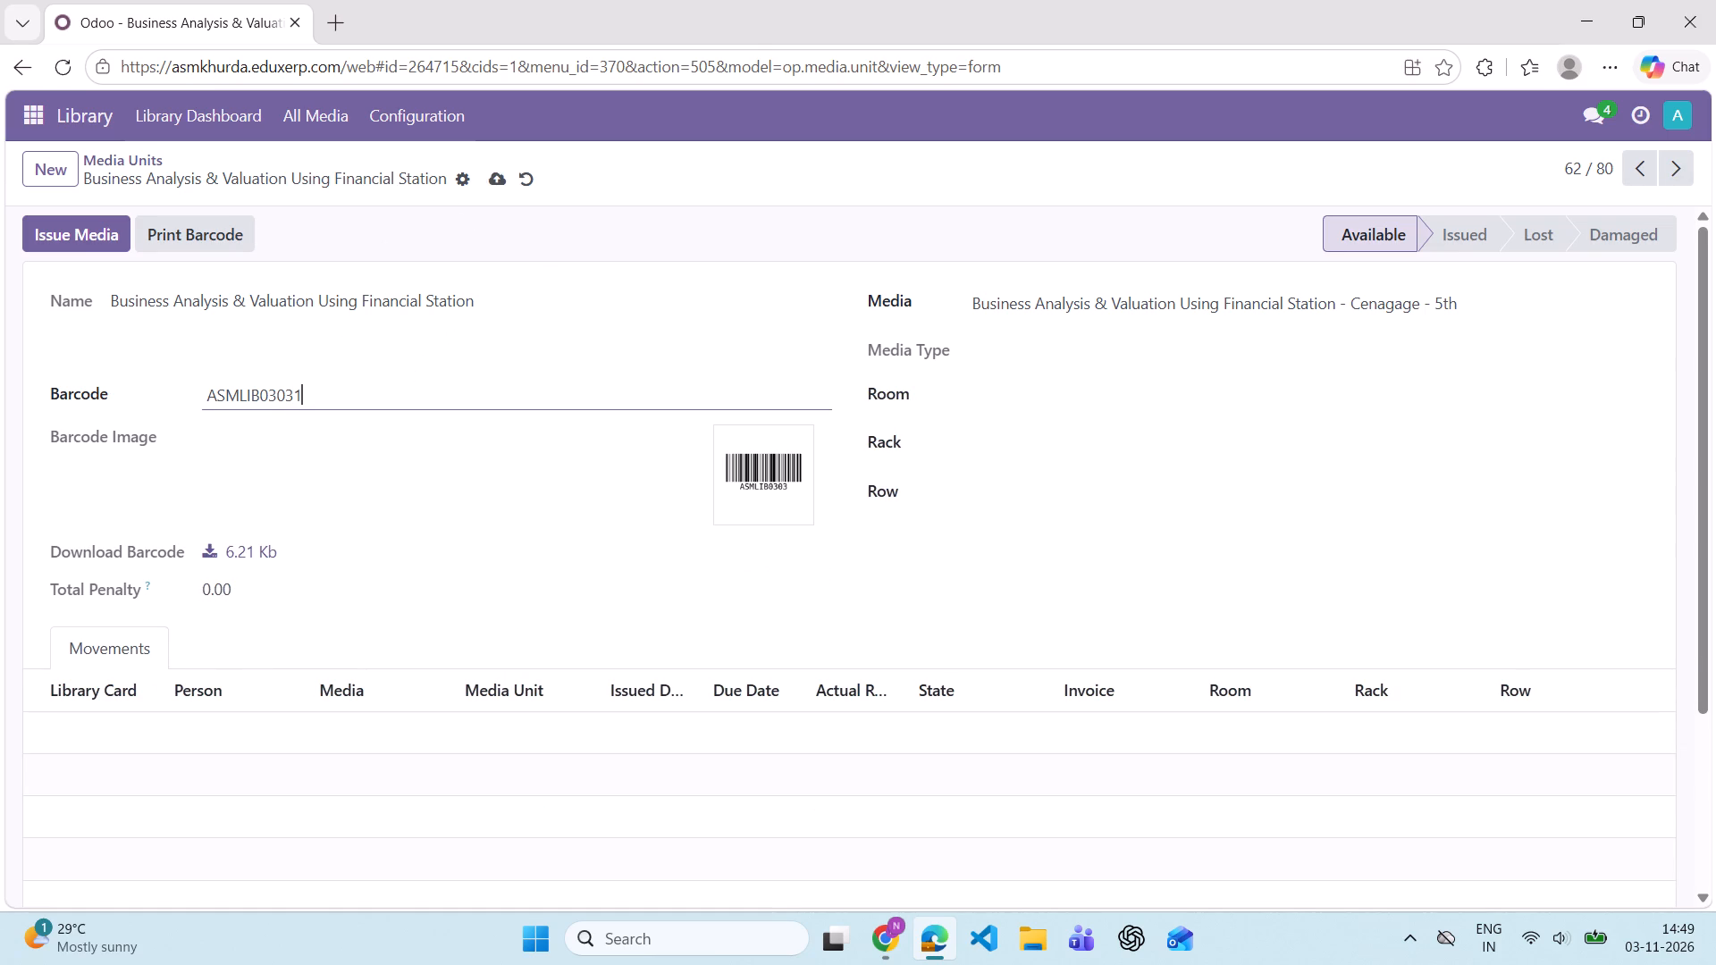
{"action": "left_click", "coordinate": [1681, 167]}
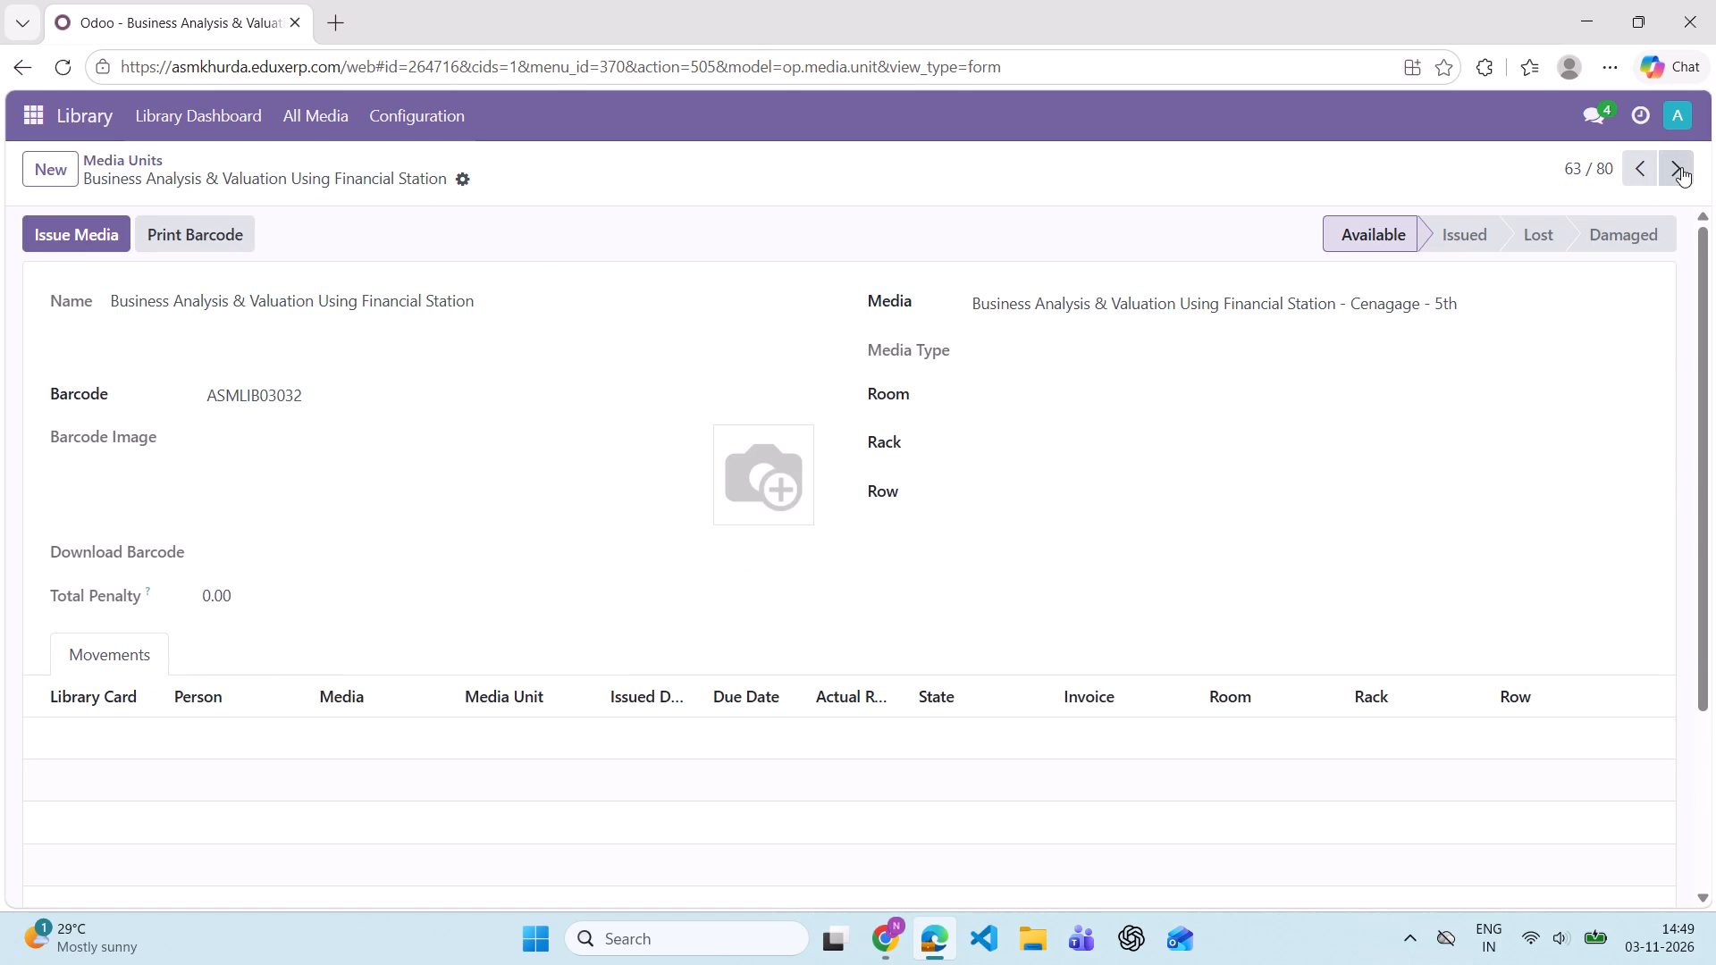
On media unit record 63, save the barcode as ASMLIB0303, restore it to ASMLIB03032 and advance to record 64.
{"action": "left_click", "coordinate": [366, 385]}
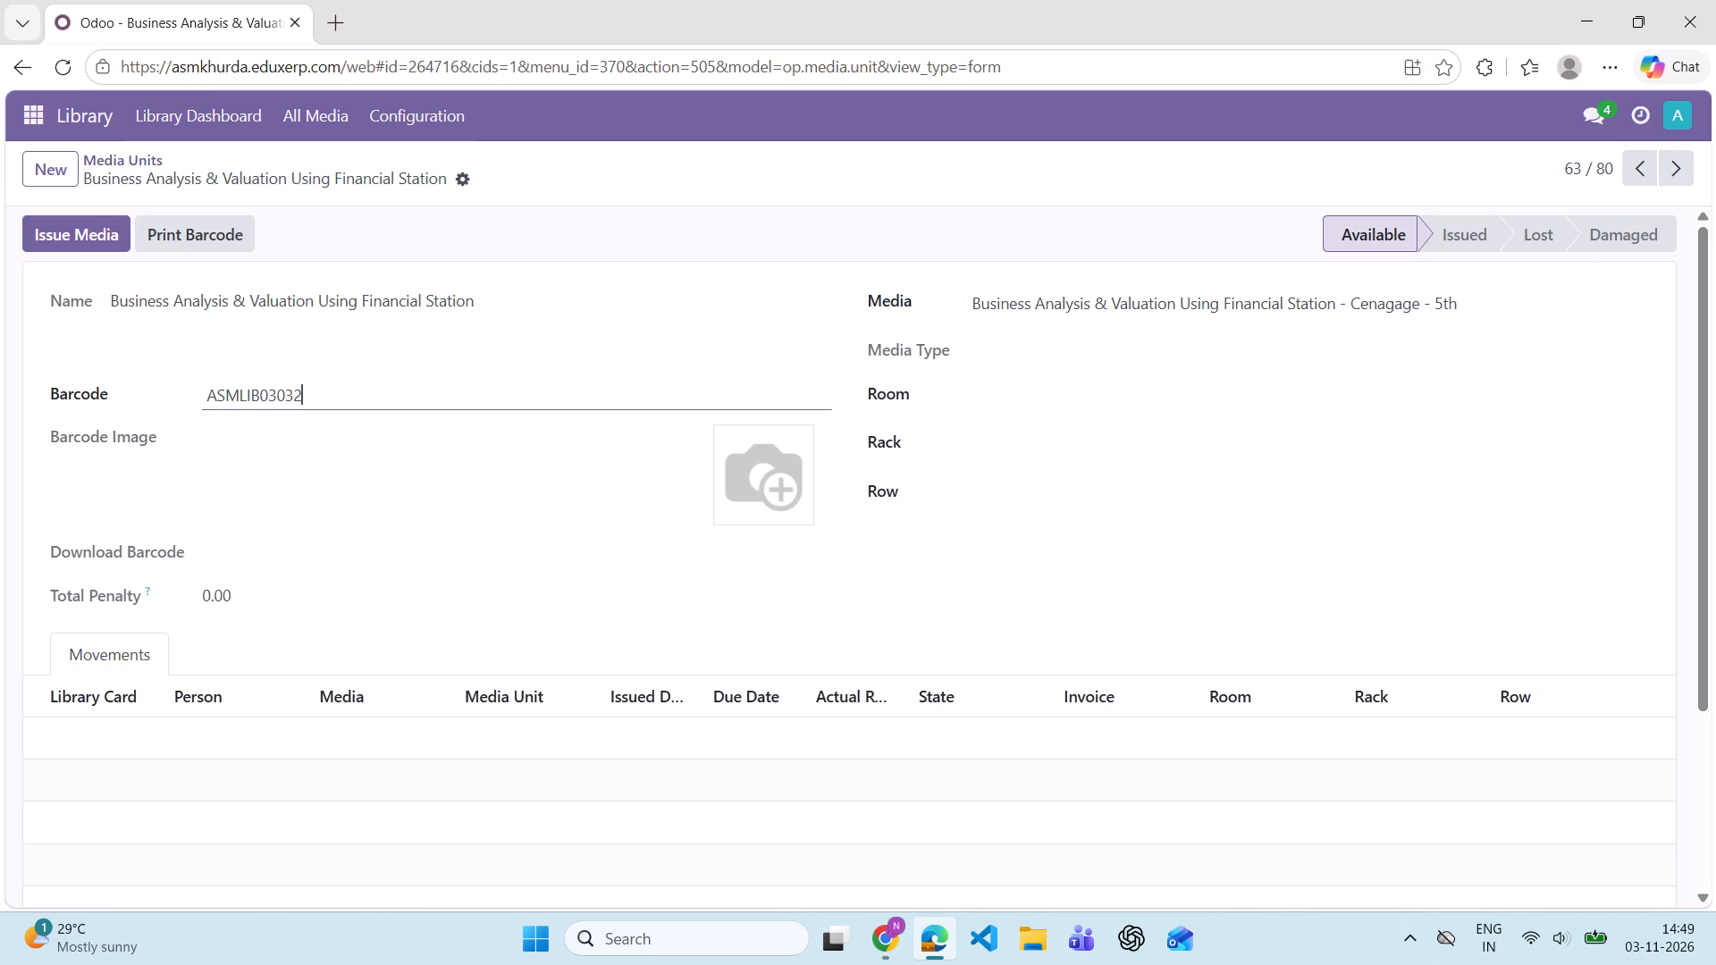
{"action": "key", "text": "BackSpace"}
{"action": "left_click", "coordinate": [492, 182]}
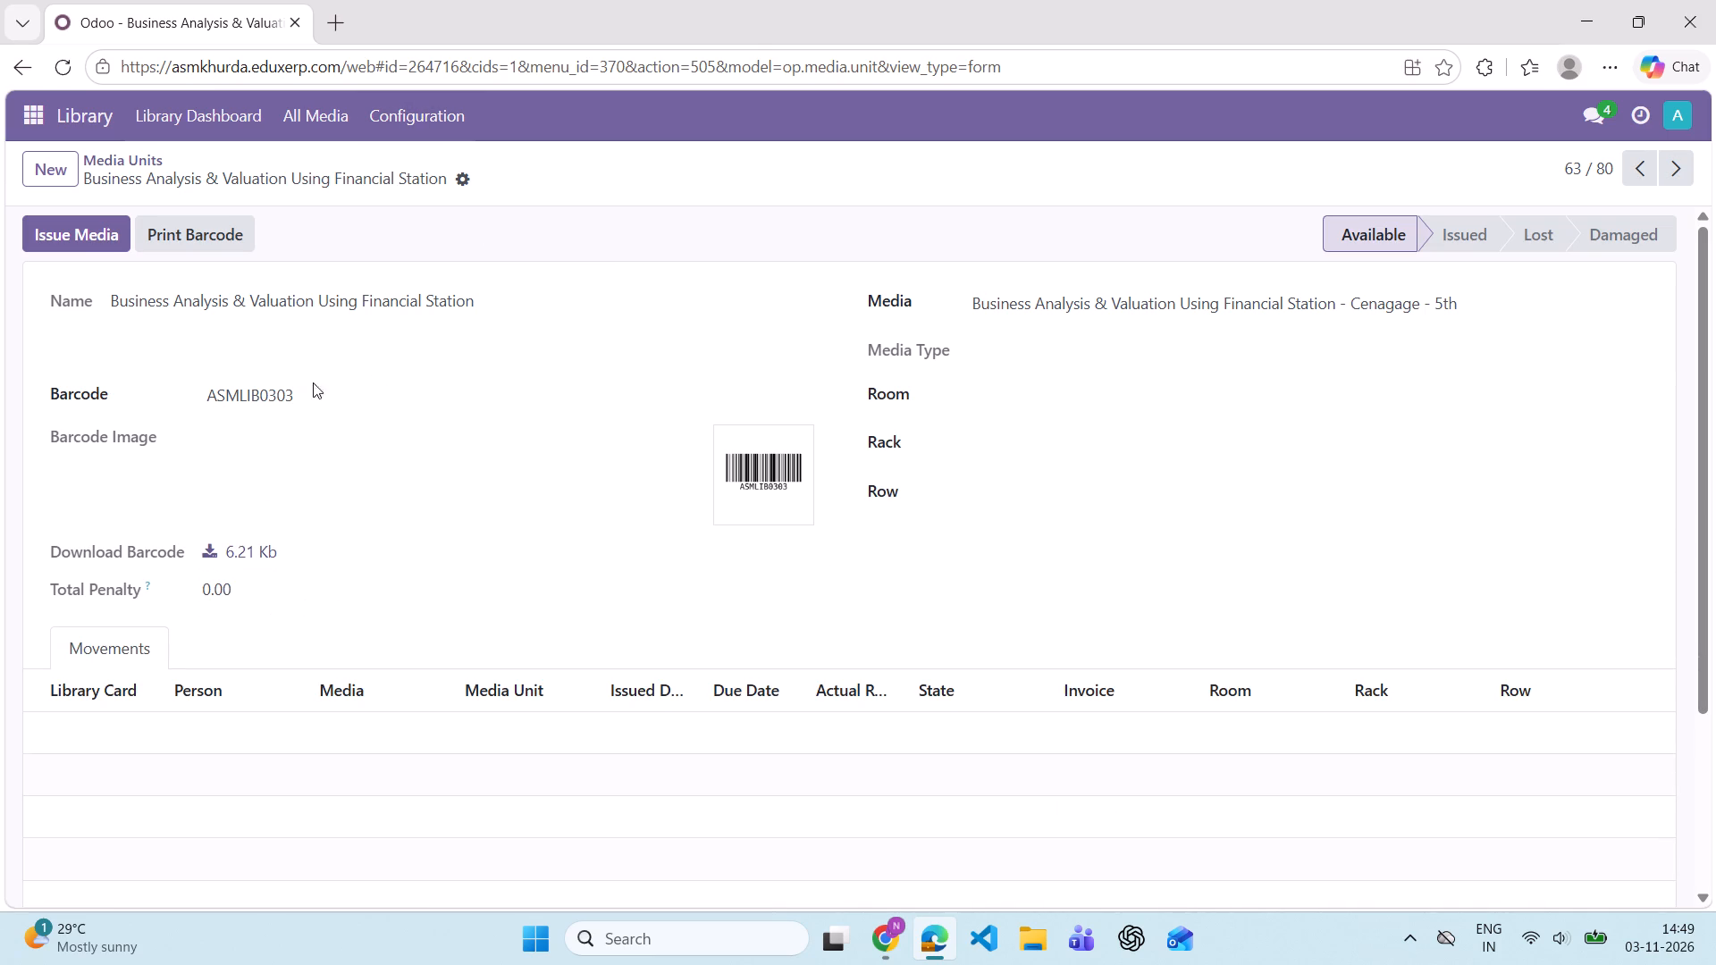
{"action": "left_click", "coordinate": [315, 390]}
{"action": "key", "text": "2"}
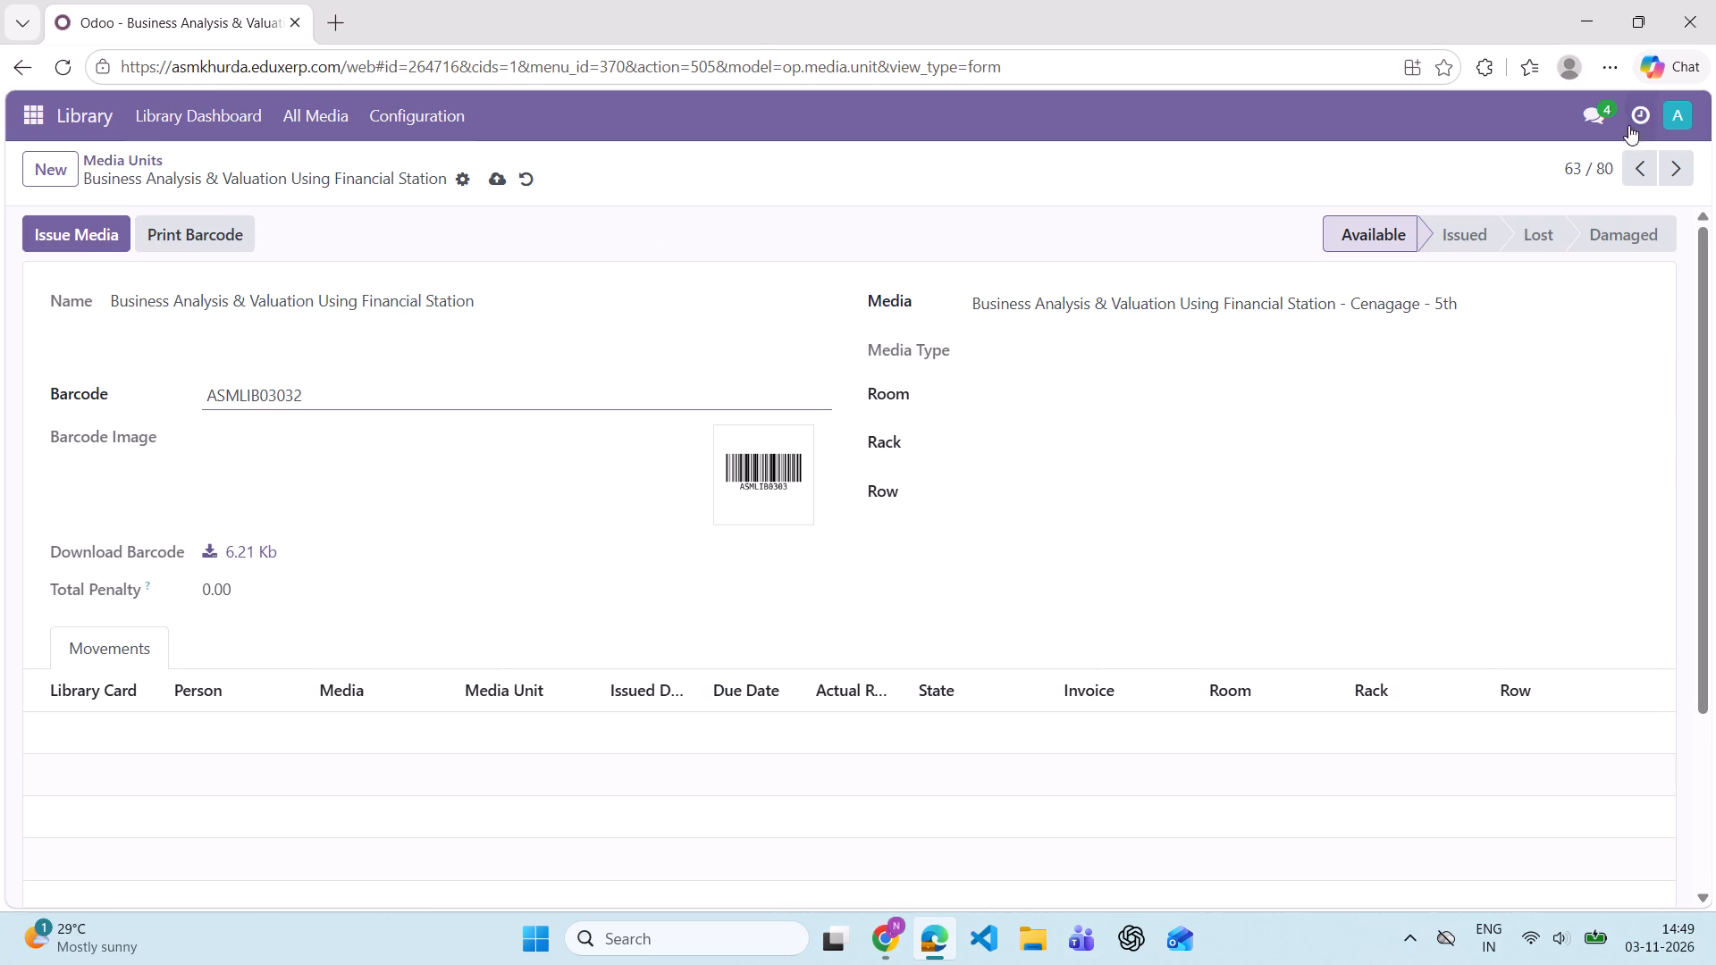
{"action": "left_click", "coordinate": [1682, 173]}
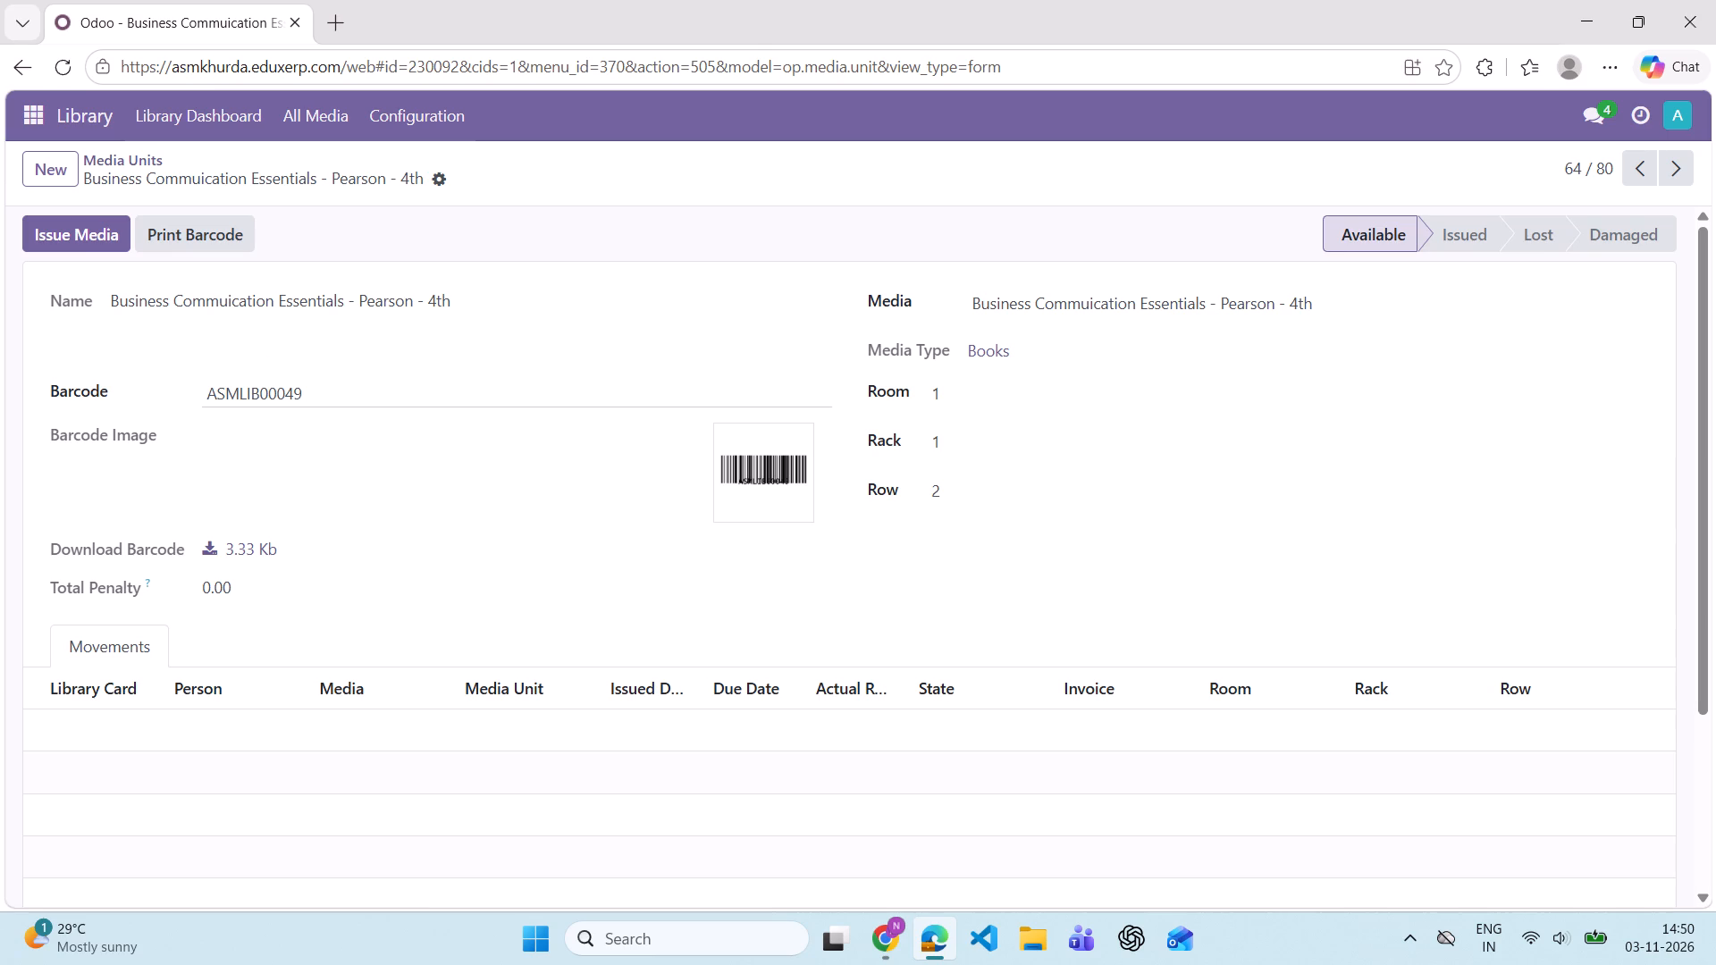
On media unit record 64, save the barcode as ASMLIB0004, restore it to ASMLIB00049 and advance to record 65.
{"action": "left_click", "coordinate": [299, 390]}
{"action": "key", "text": "BackSpace"}
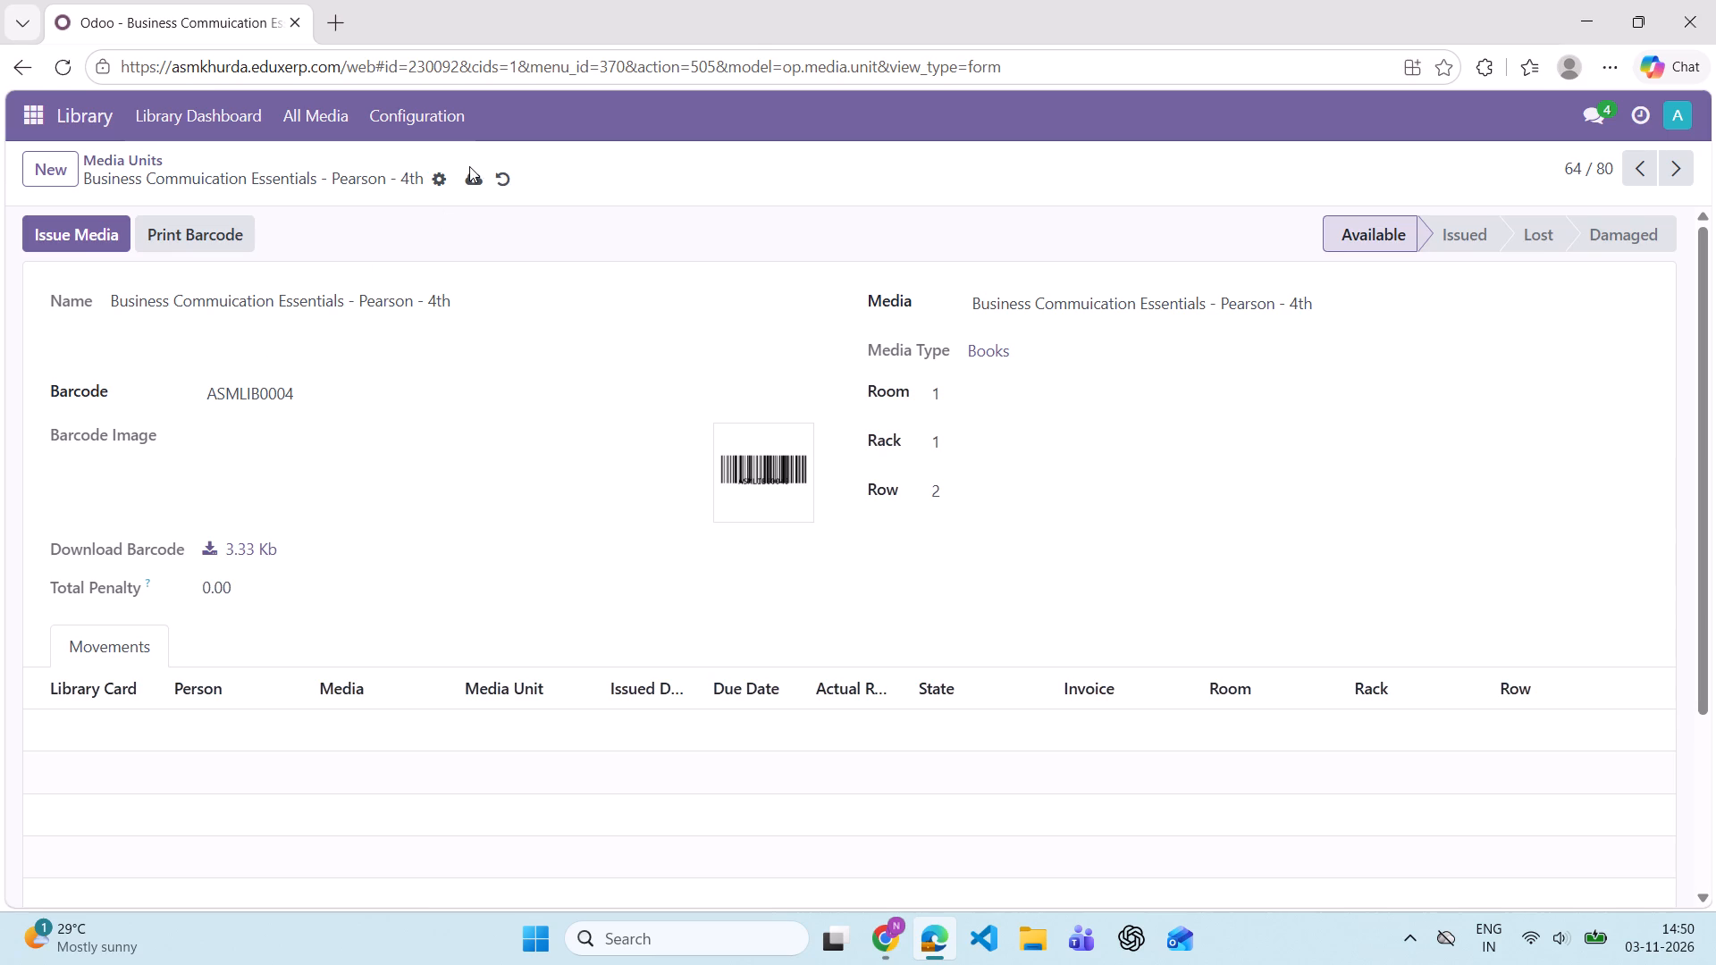
{"action": "left_click", "coordinate": [469, 166]}
{"action": "left_click", "coordinate": [358, 391]}
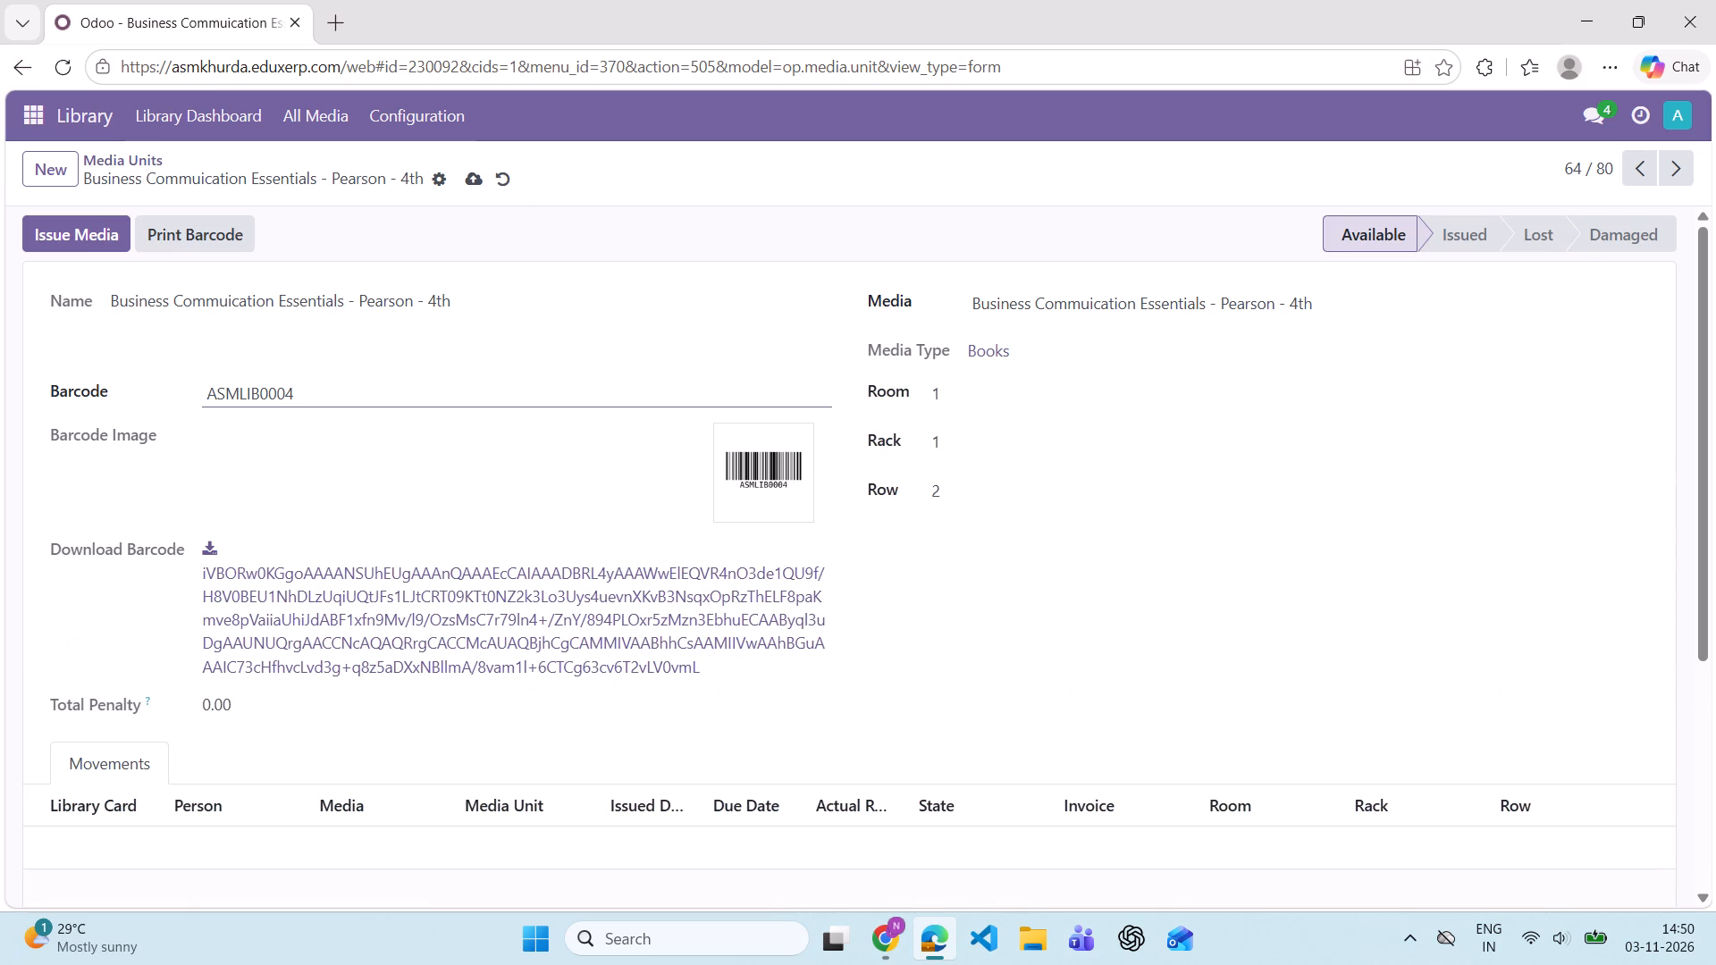
{"action": "key", "text": "9"}
{"action": "left_click", "coordinate": [1678, 166]}
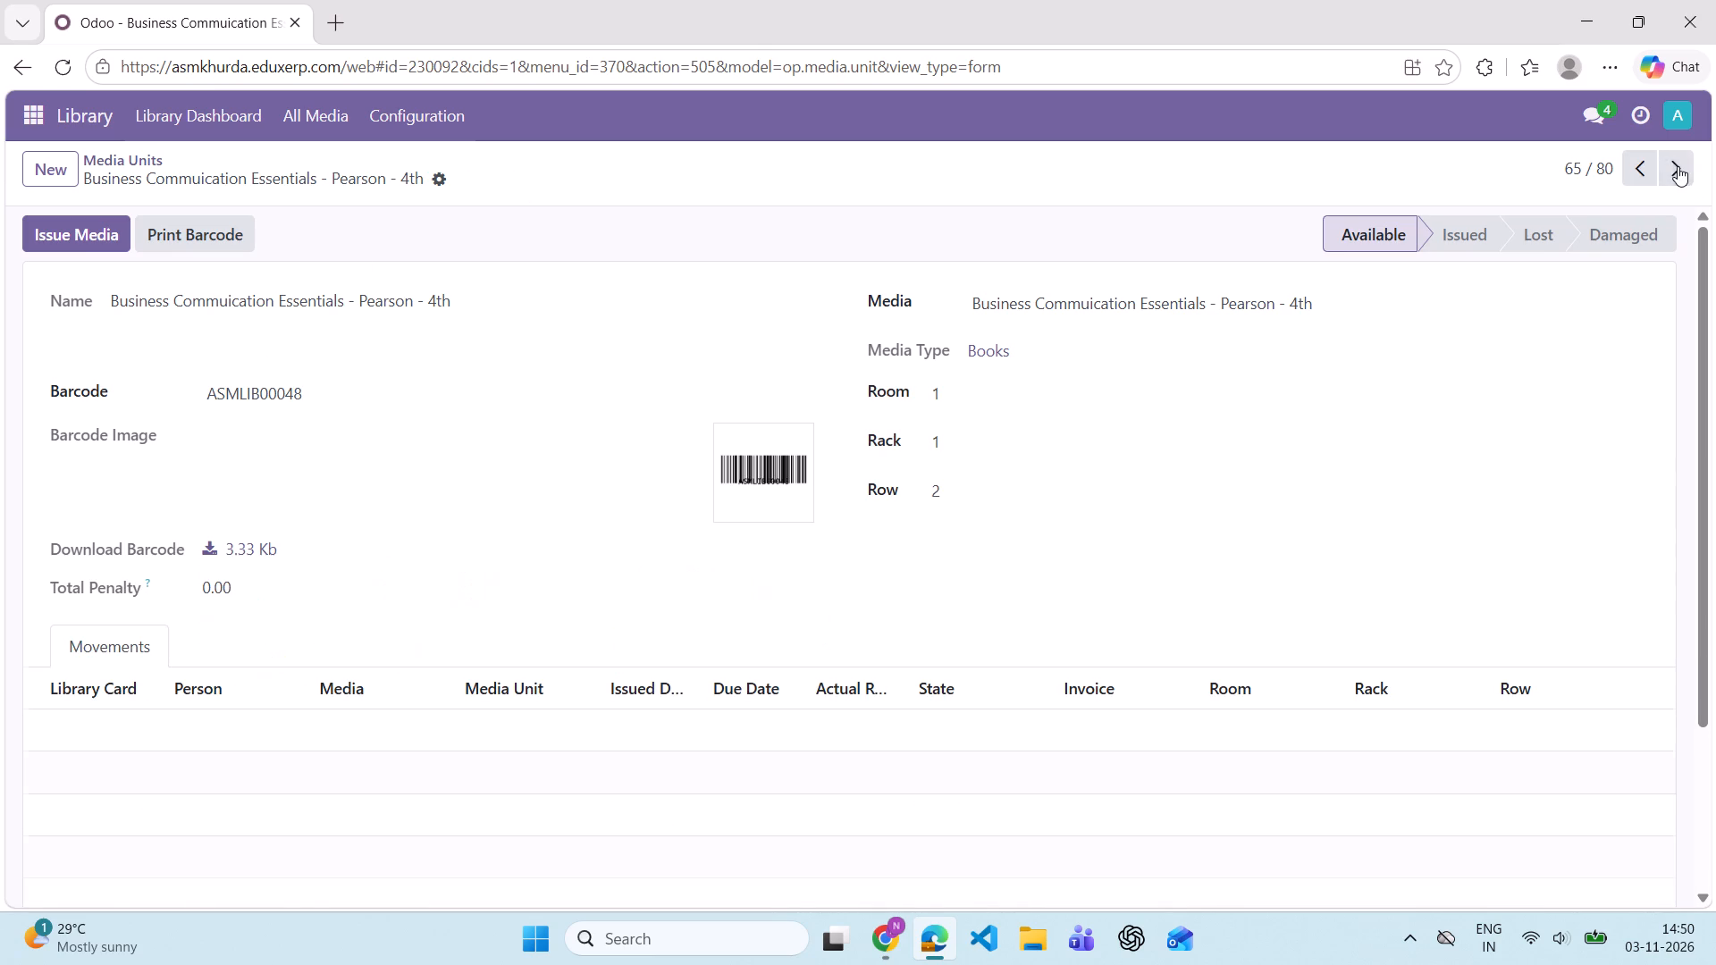
On media unit record 65, save the barcode as ASMLIB0004, then restore it to ASMLIB00048 and save the record.
{"action": "left_click", "coordinate": [385, 394]}
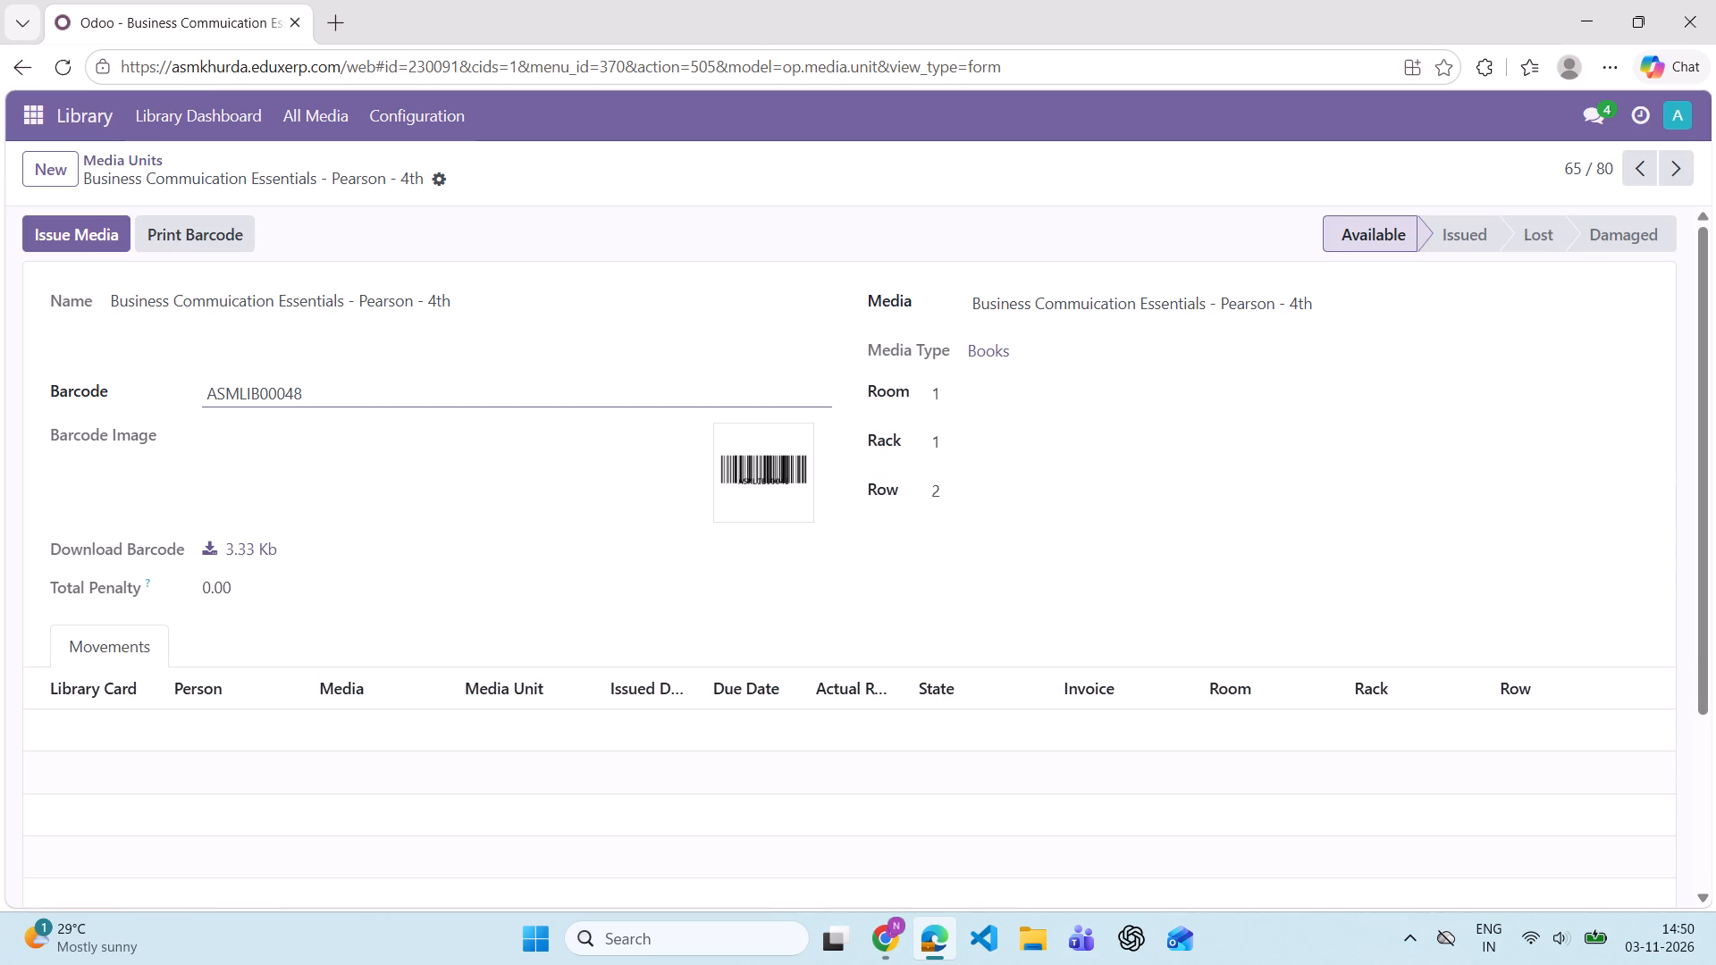
{"action": "key", "text": "BackSpace"}
{"action": "left_click", "coordinate": [1638, 169]}
{"action": "left_click", "coordinate": [1670, 171]}
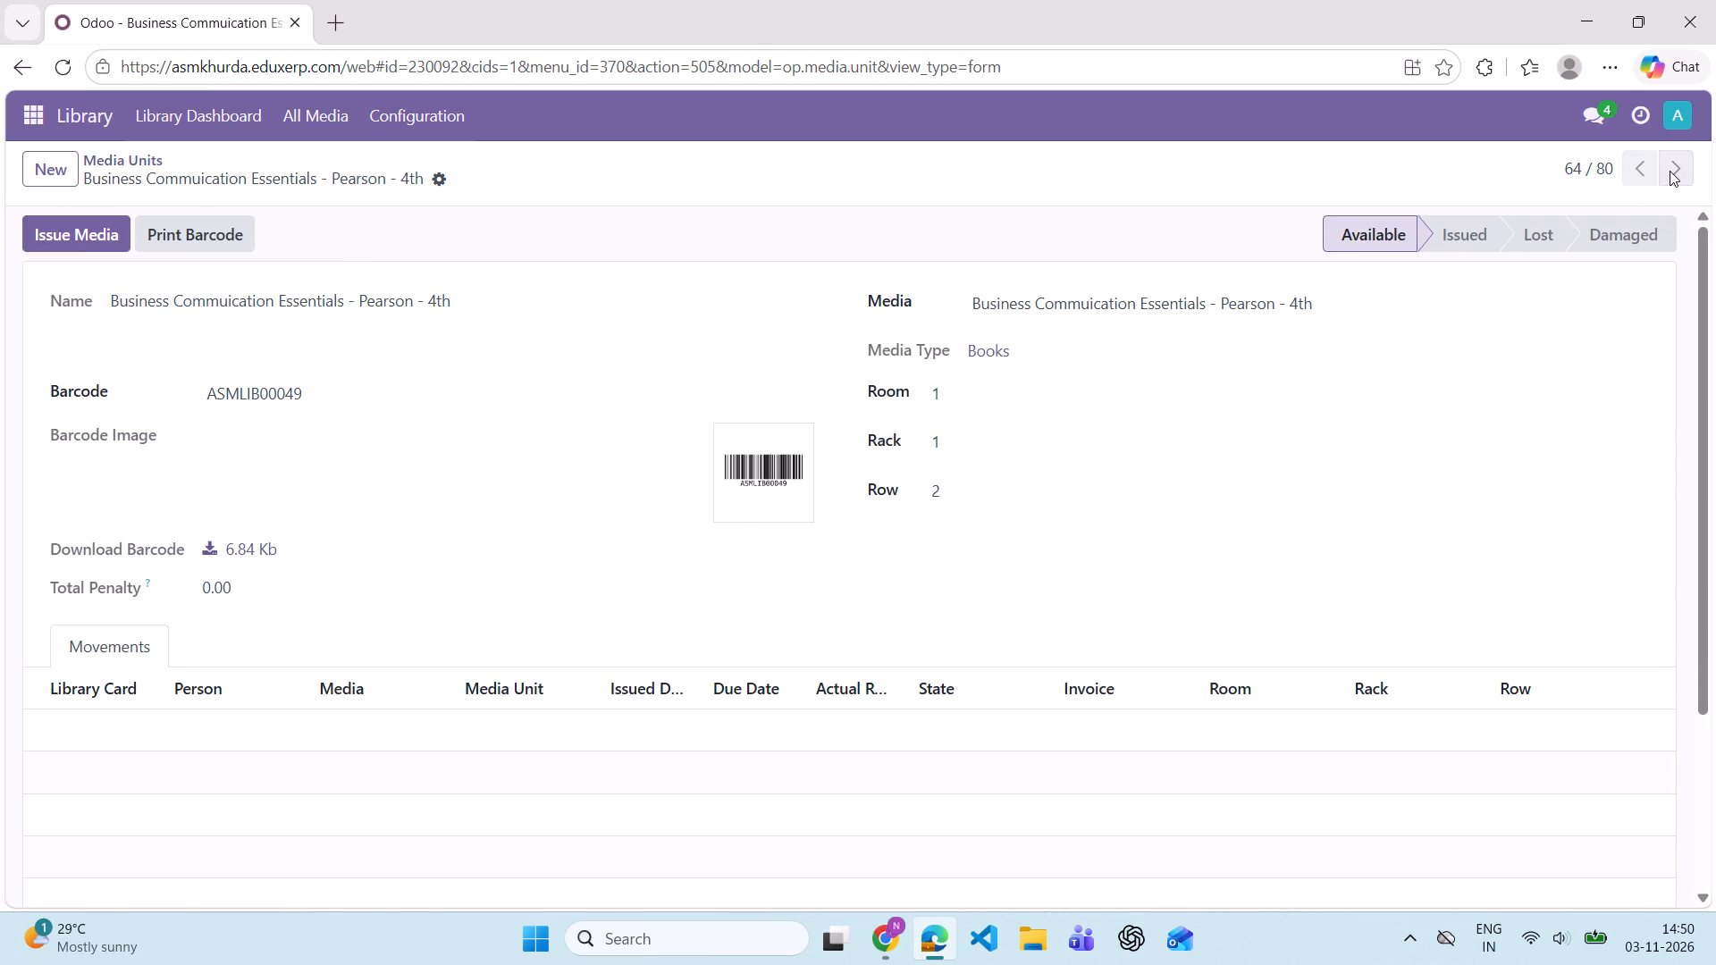
{"action": "left_click", "coordinate": [343, 393]}
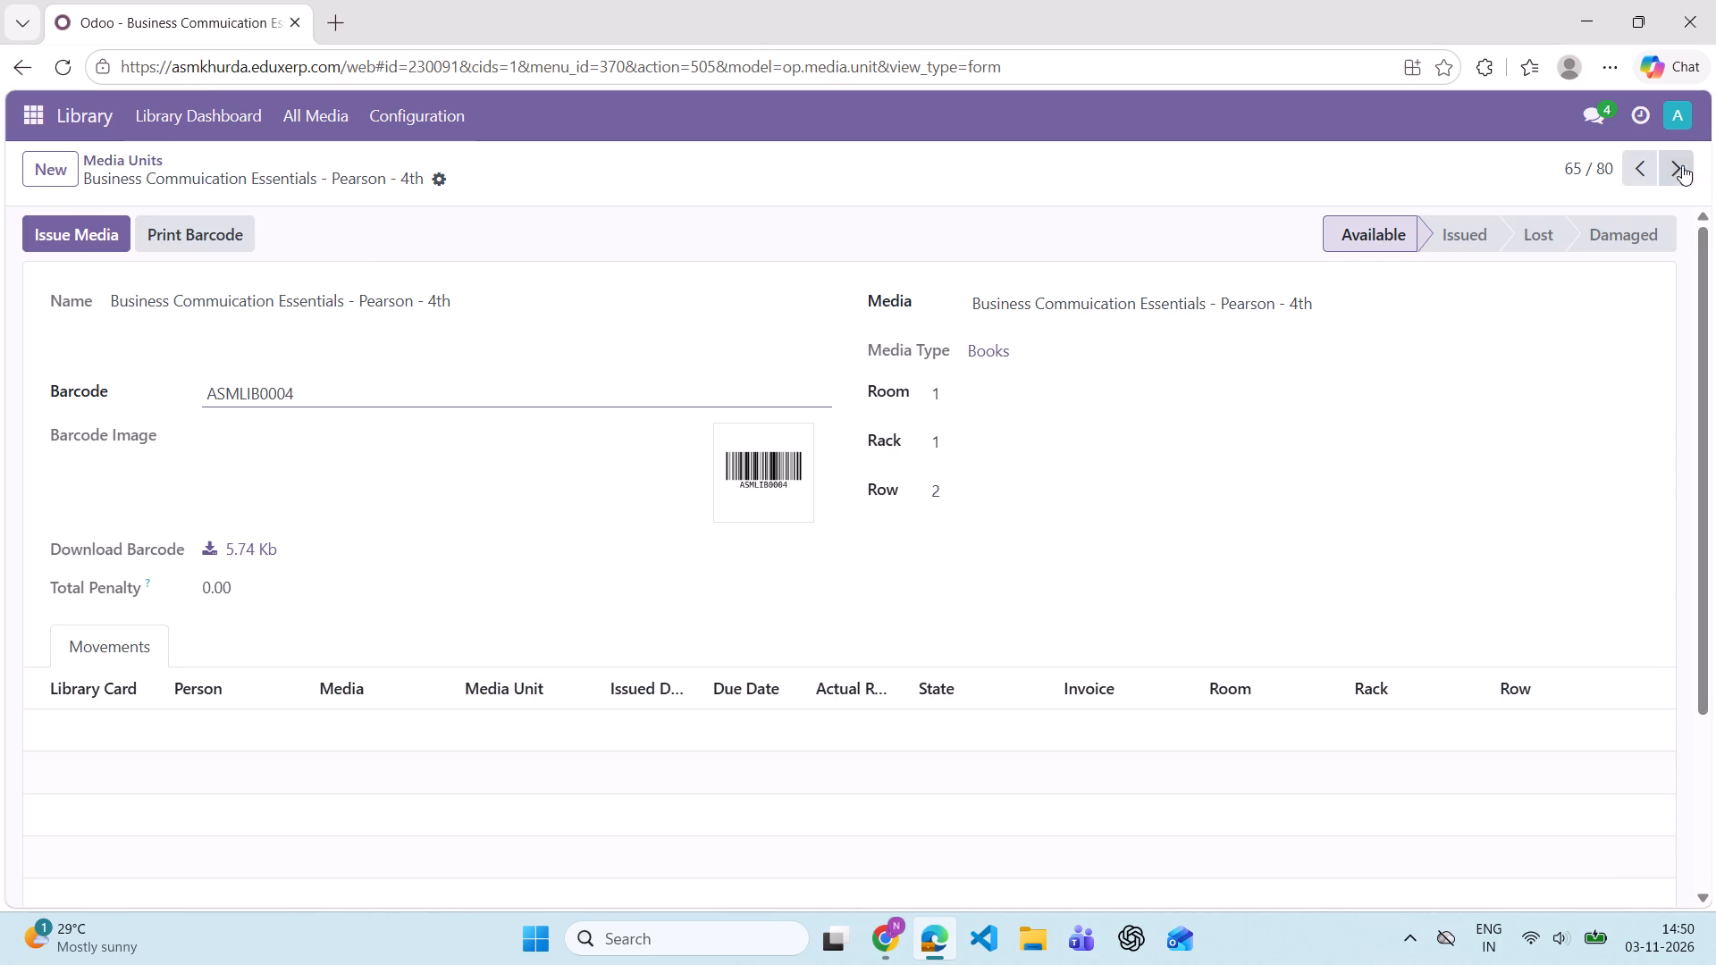
{"action": "left_click", "coordinate": [1679, 173]}
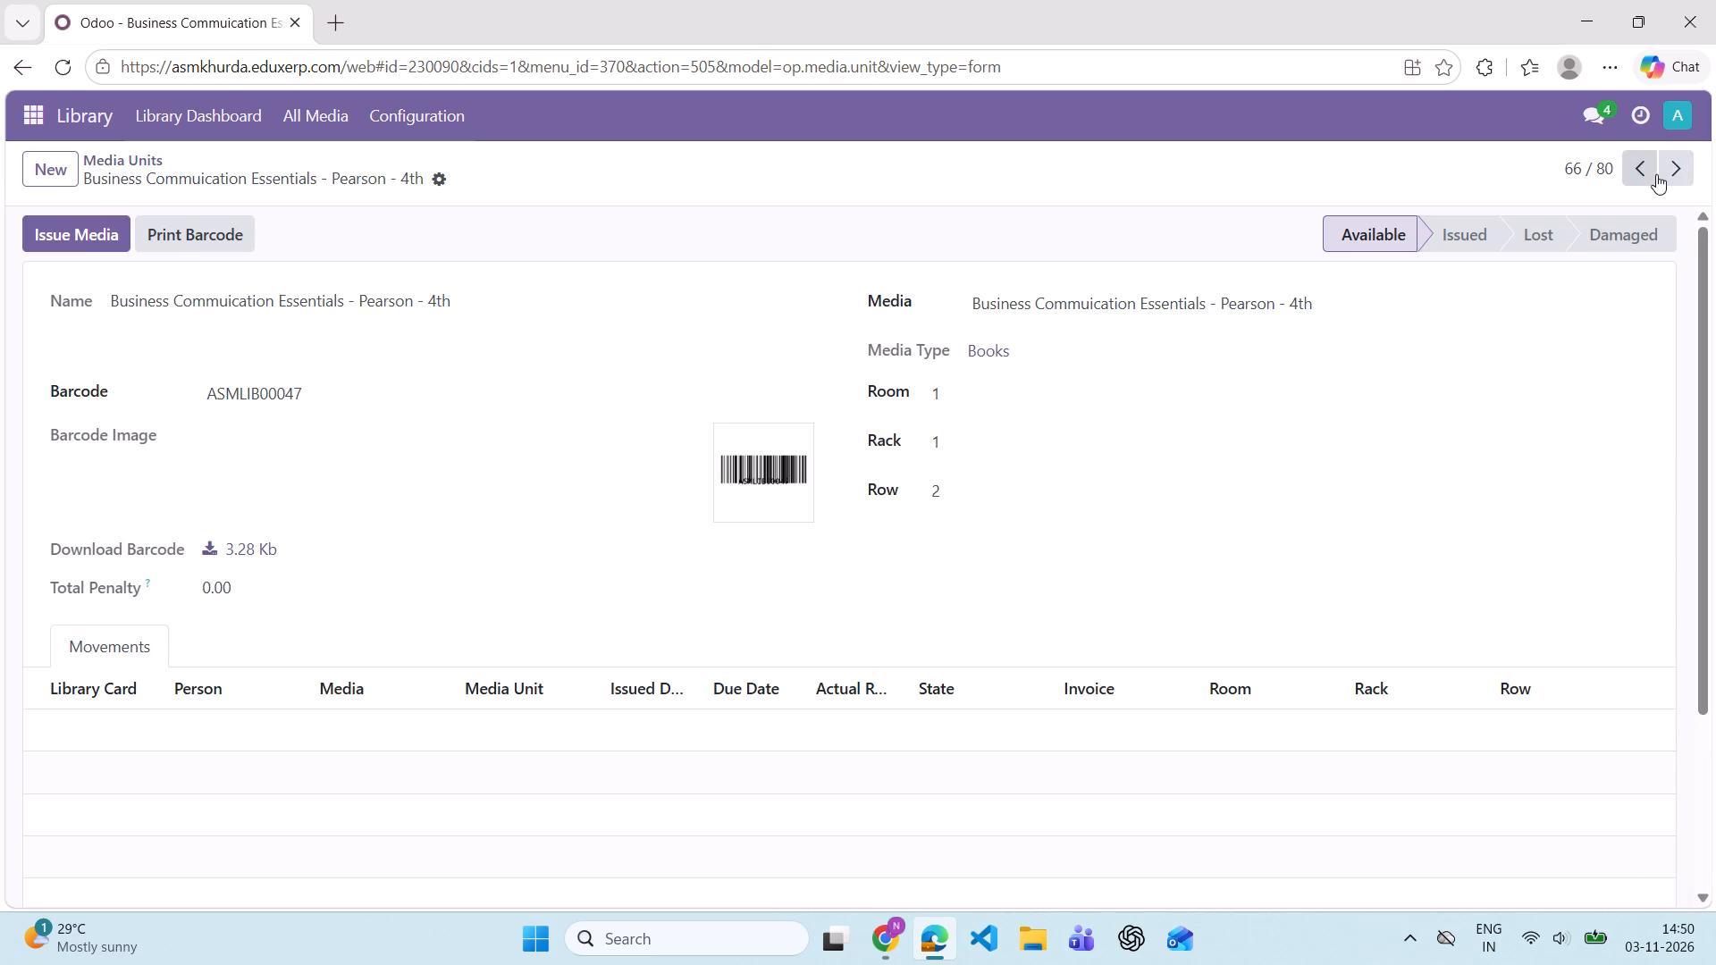
{"action": "left_click", "coordinate": [1656, 174]}
{"action": "left_click", "coordinate": [355, 396]}
{"action": "key", "text": "8"}
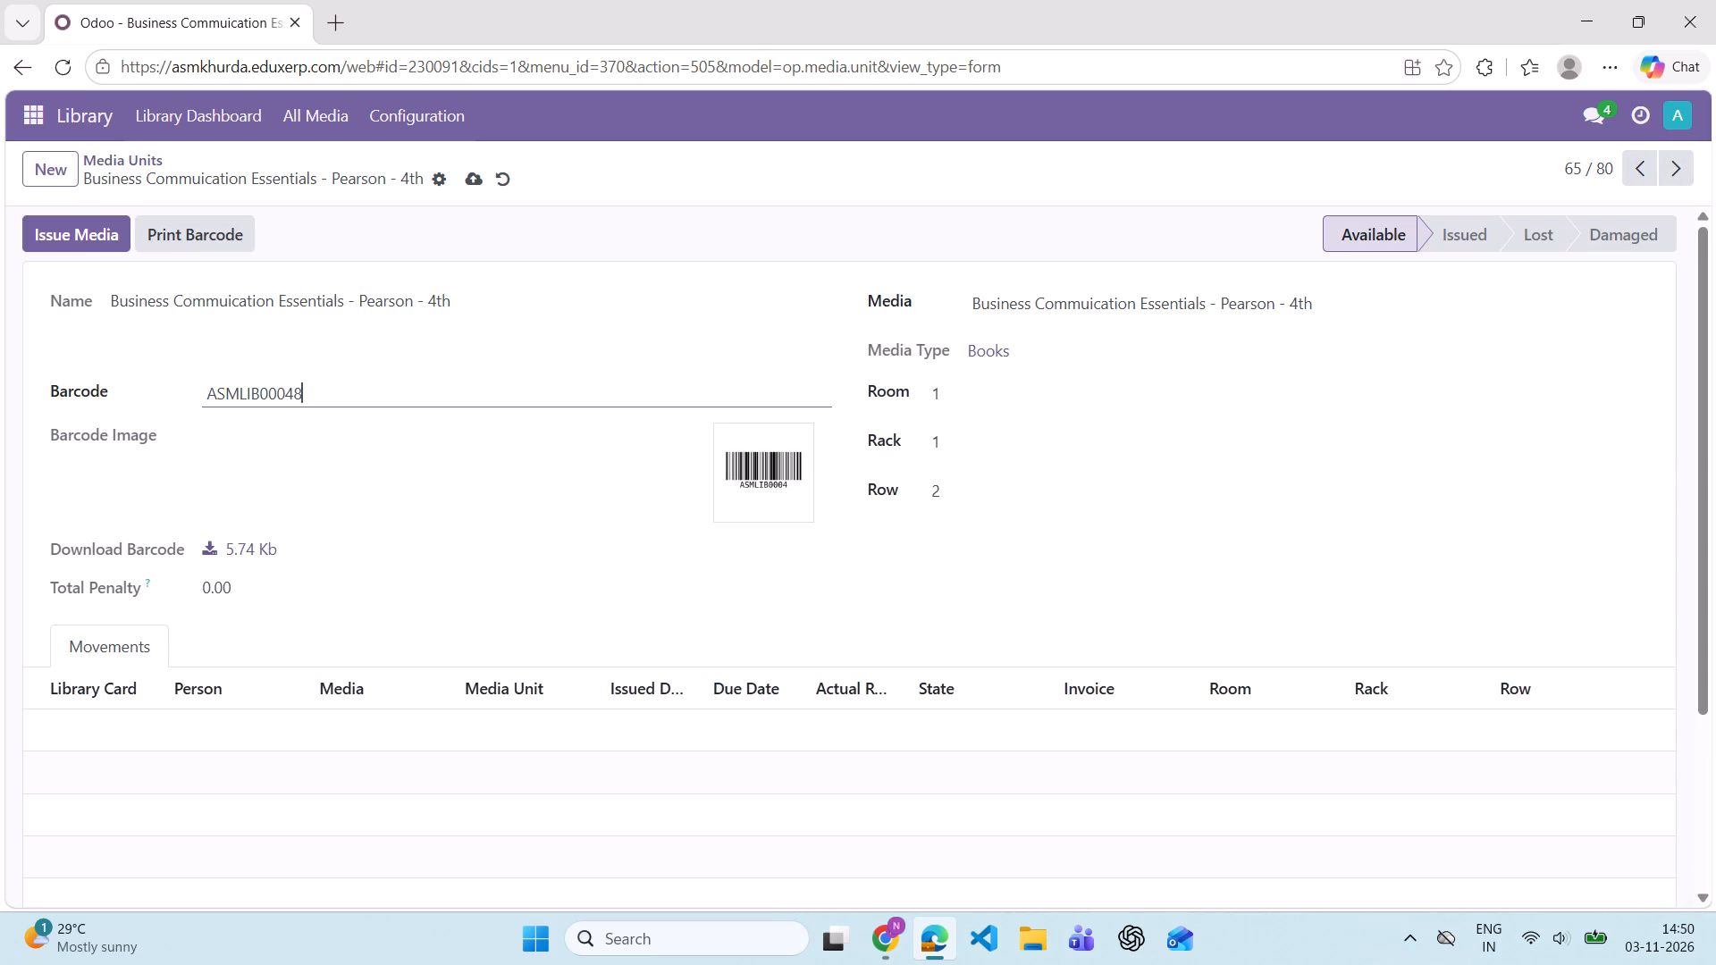
{"action": "left_click", "coordinate": [475, 174]}
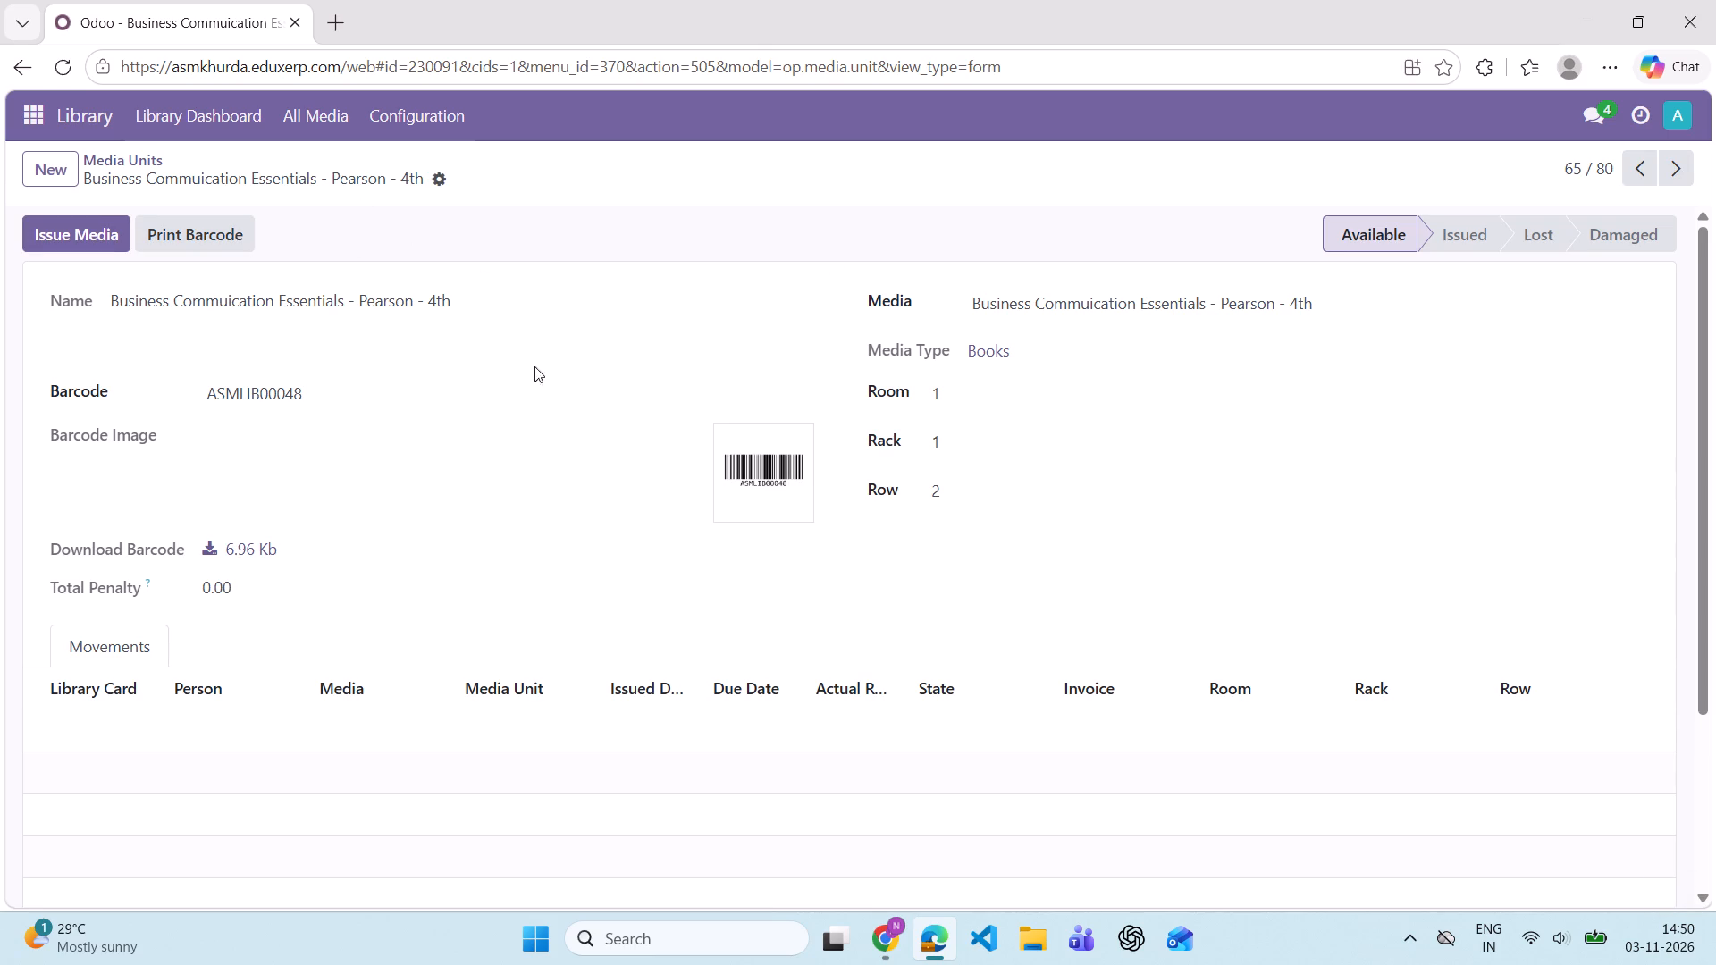
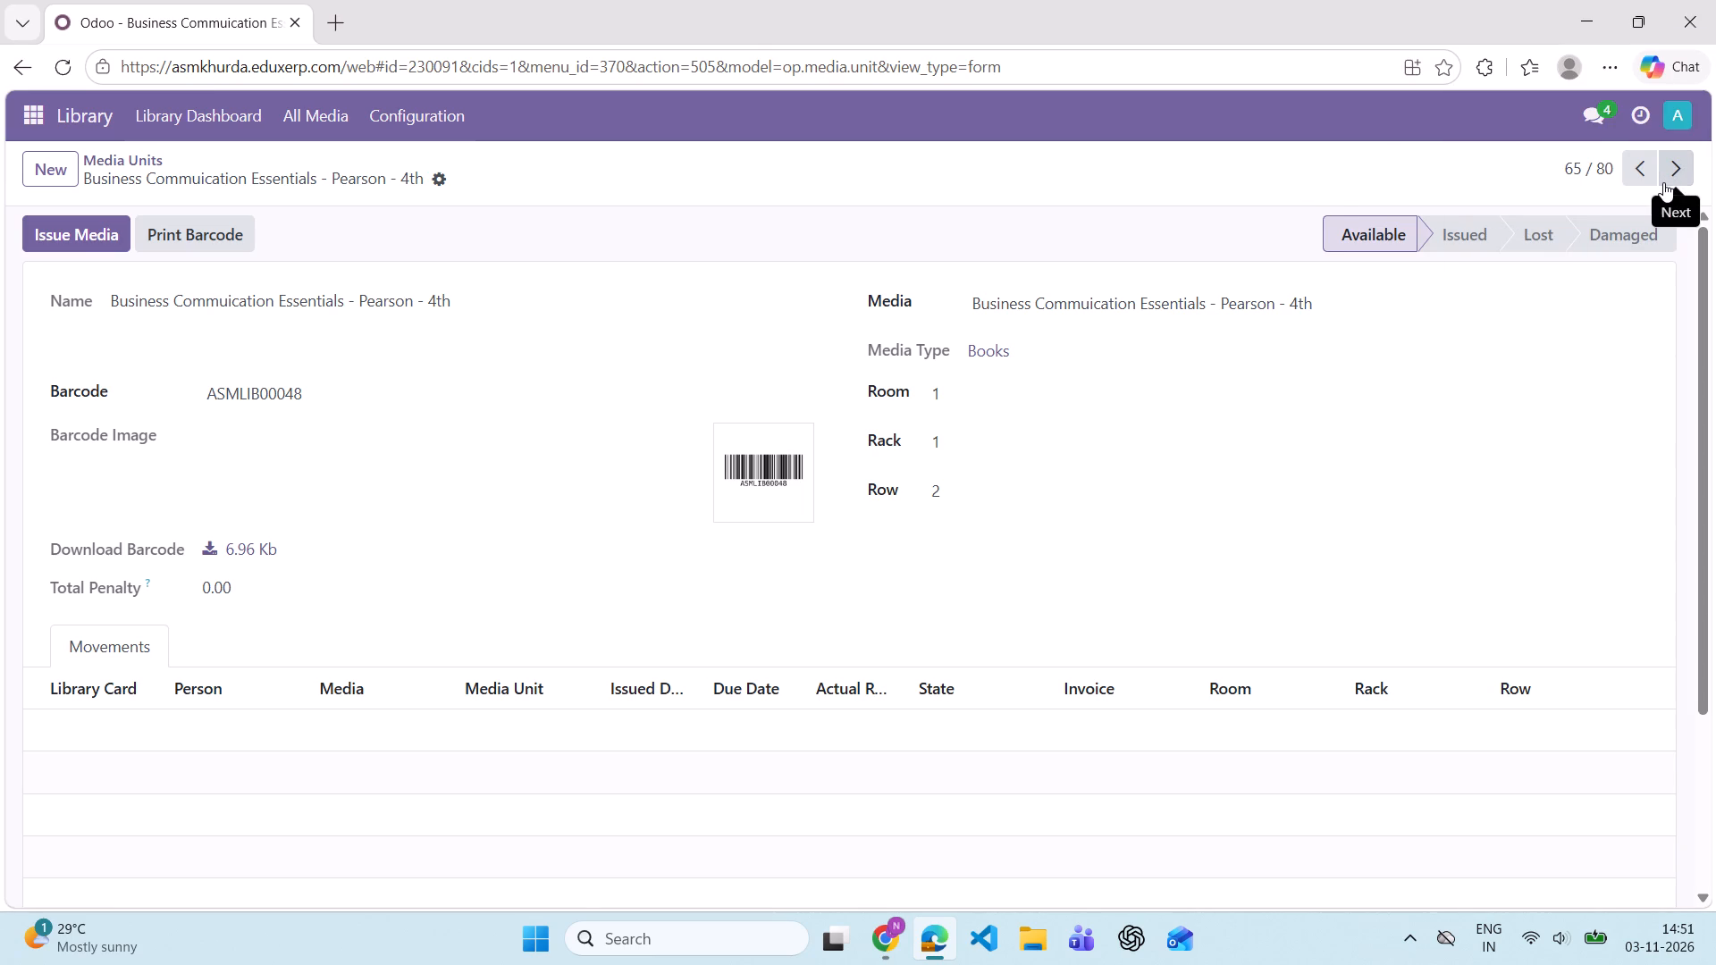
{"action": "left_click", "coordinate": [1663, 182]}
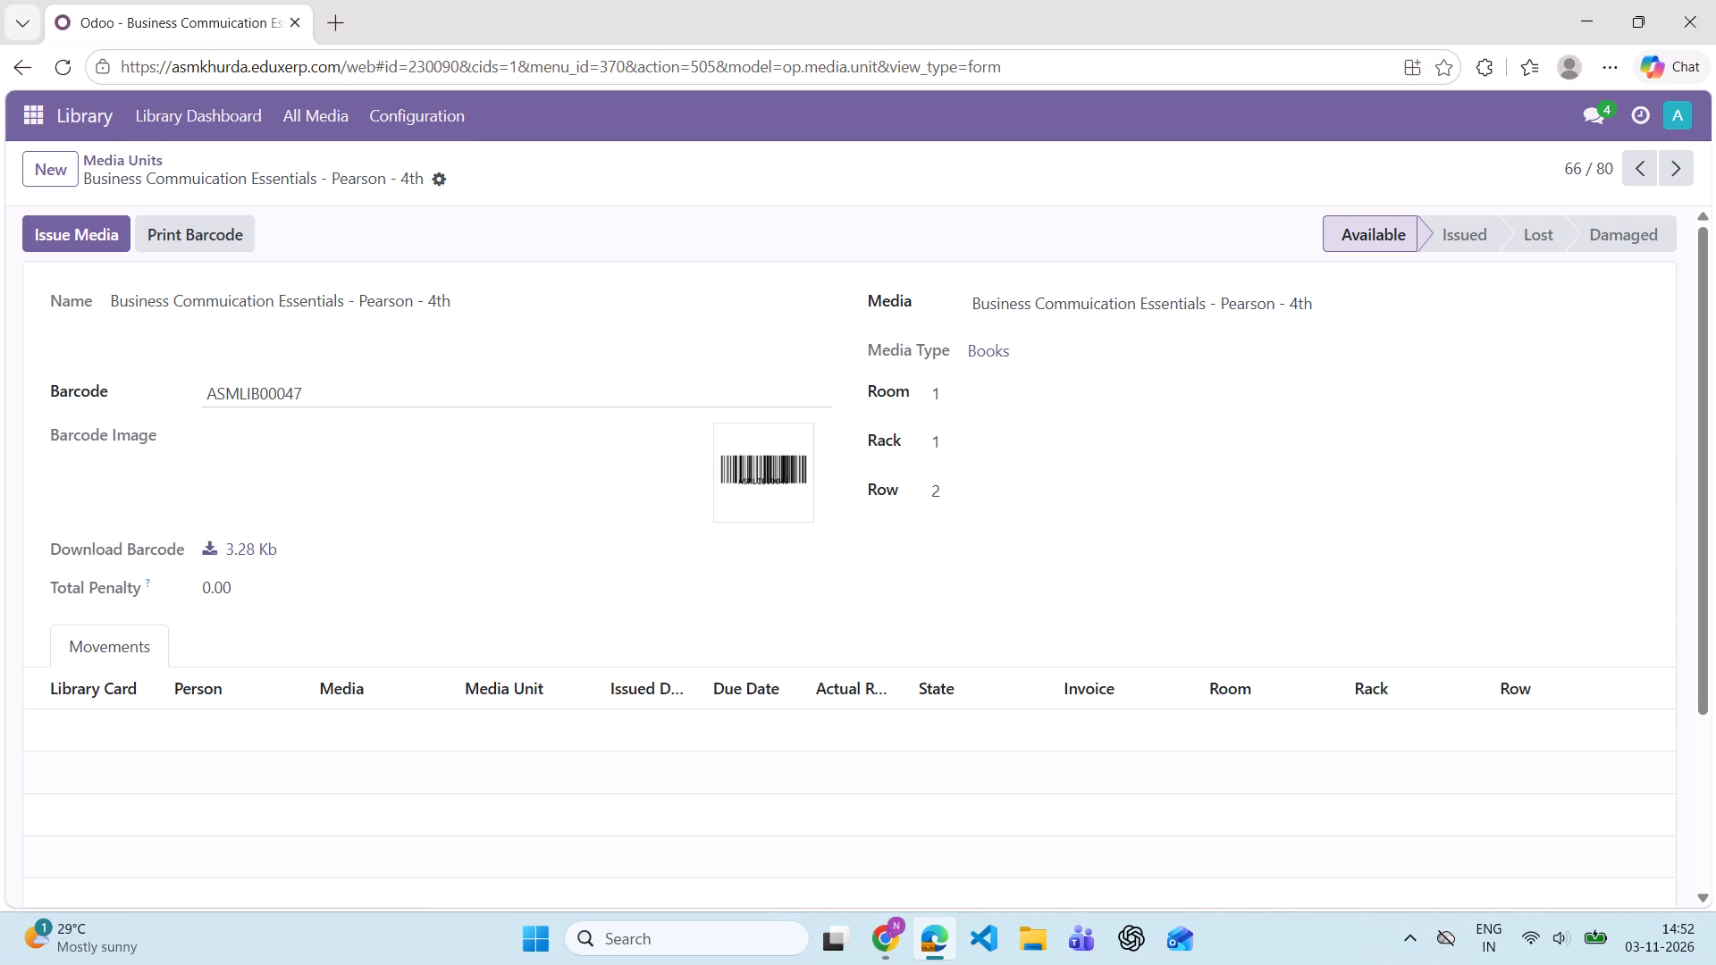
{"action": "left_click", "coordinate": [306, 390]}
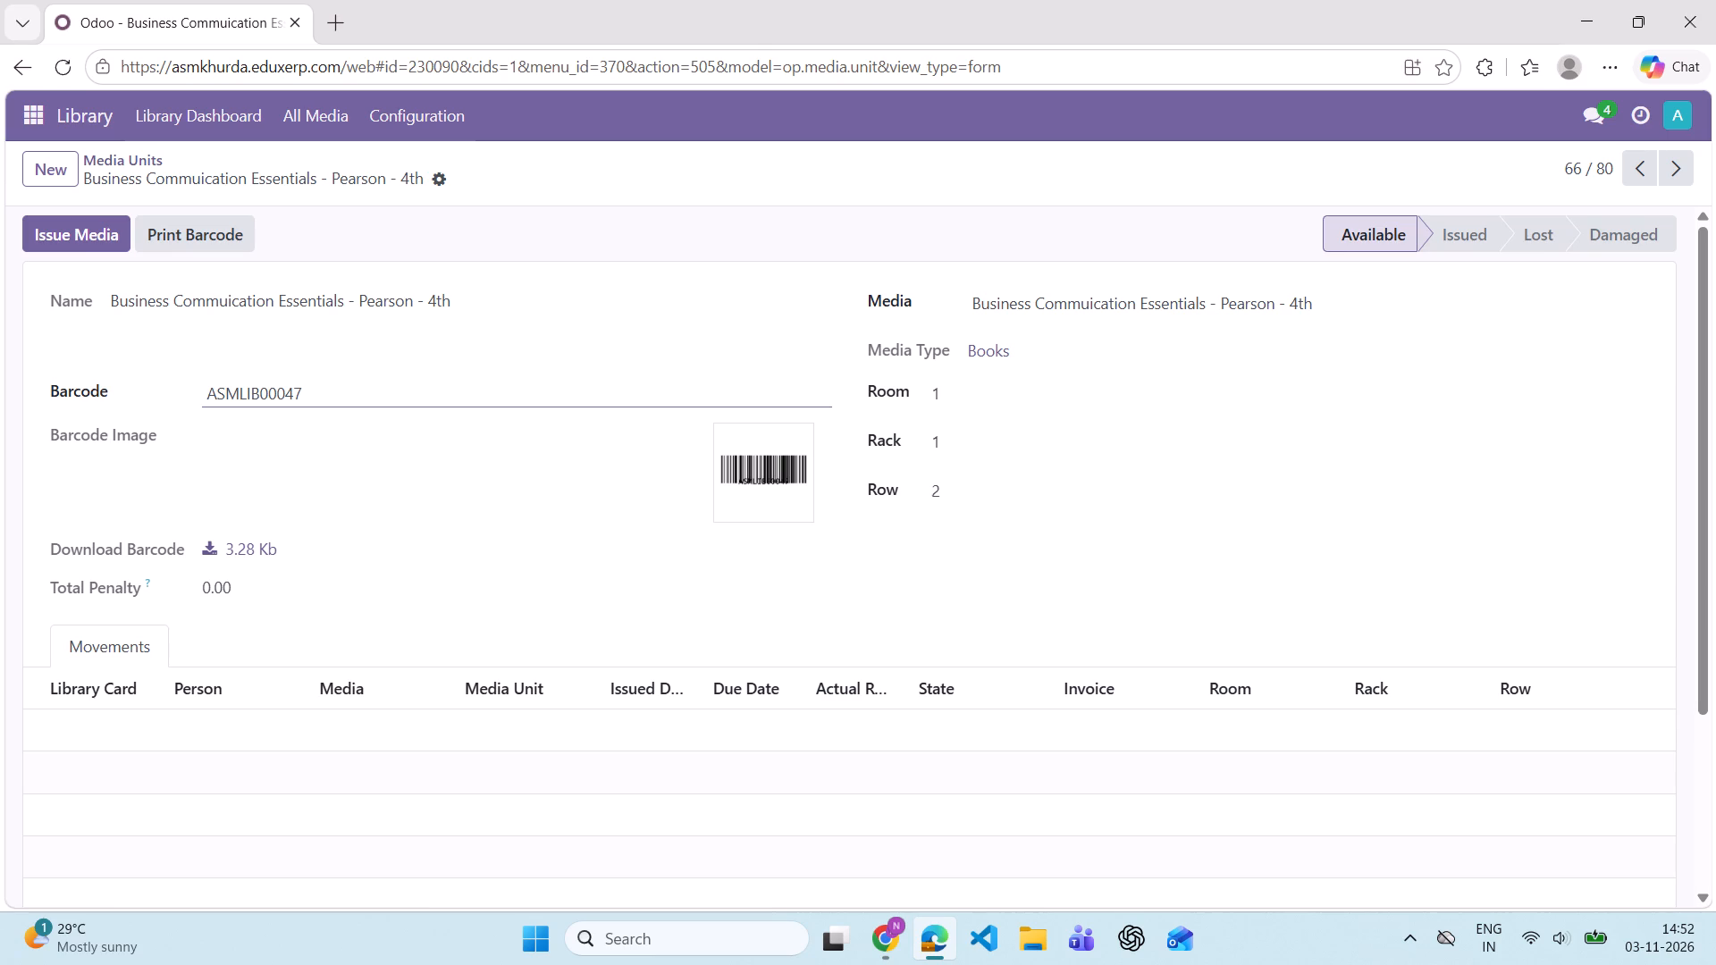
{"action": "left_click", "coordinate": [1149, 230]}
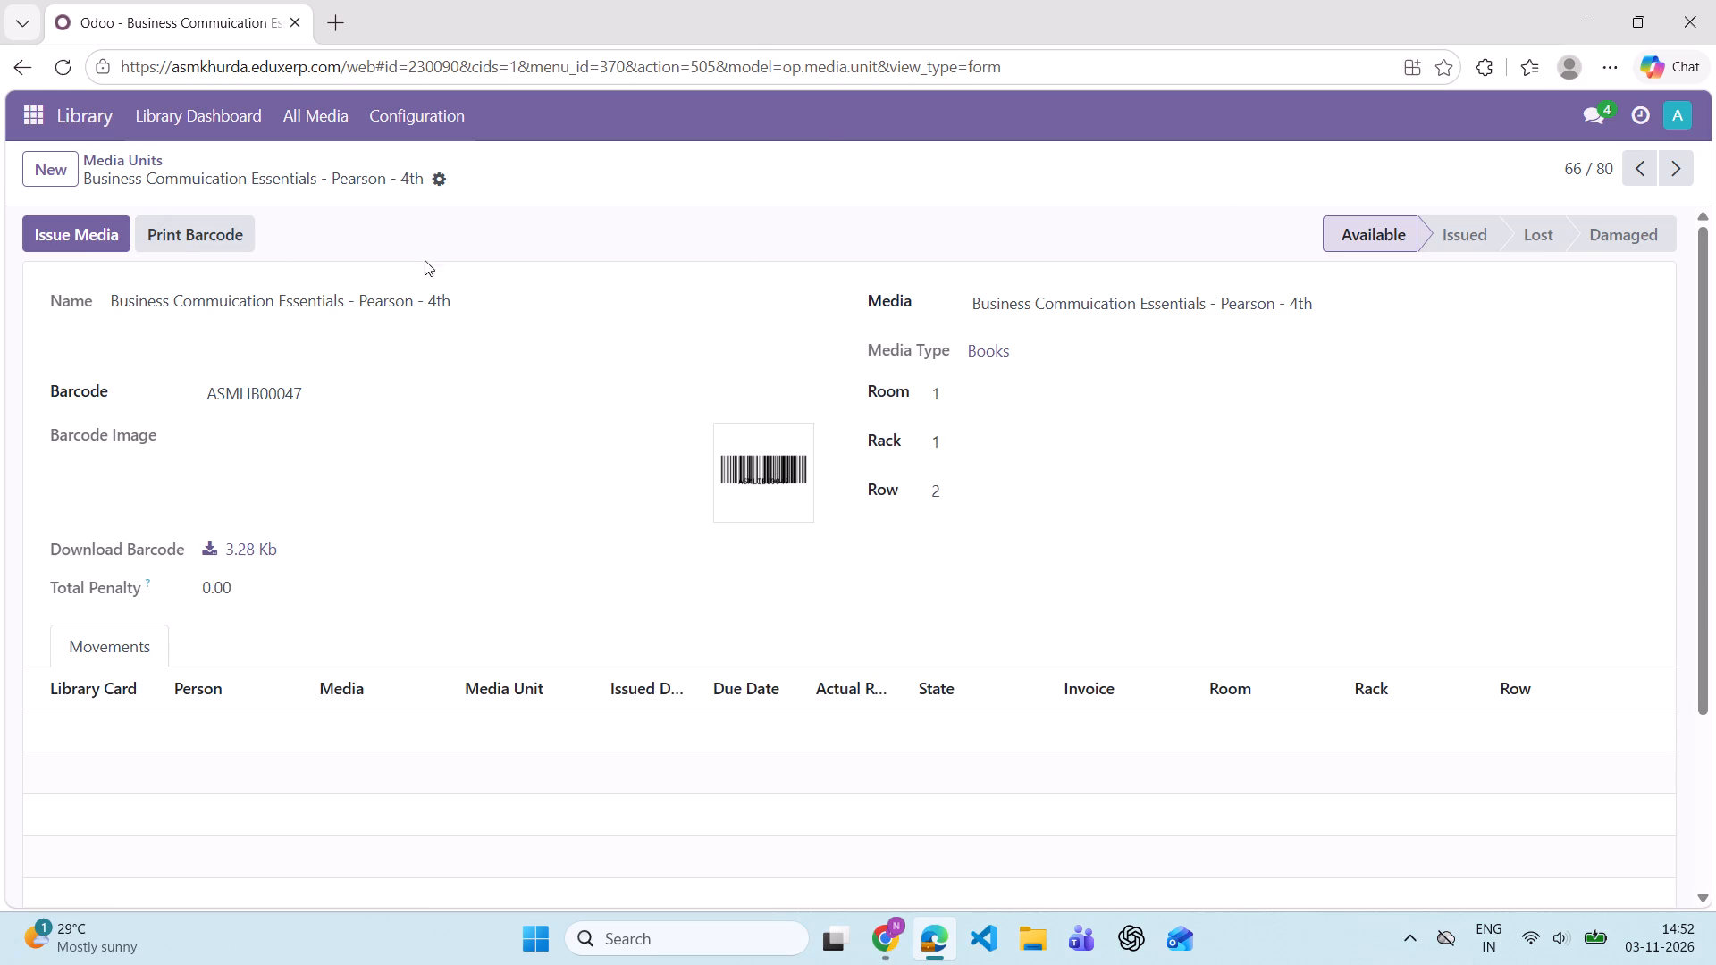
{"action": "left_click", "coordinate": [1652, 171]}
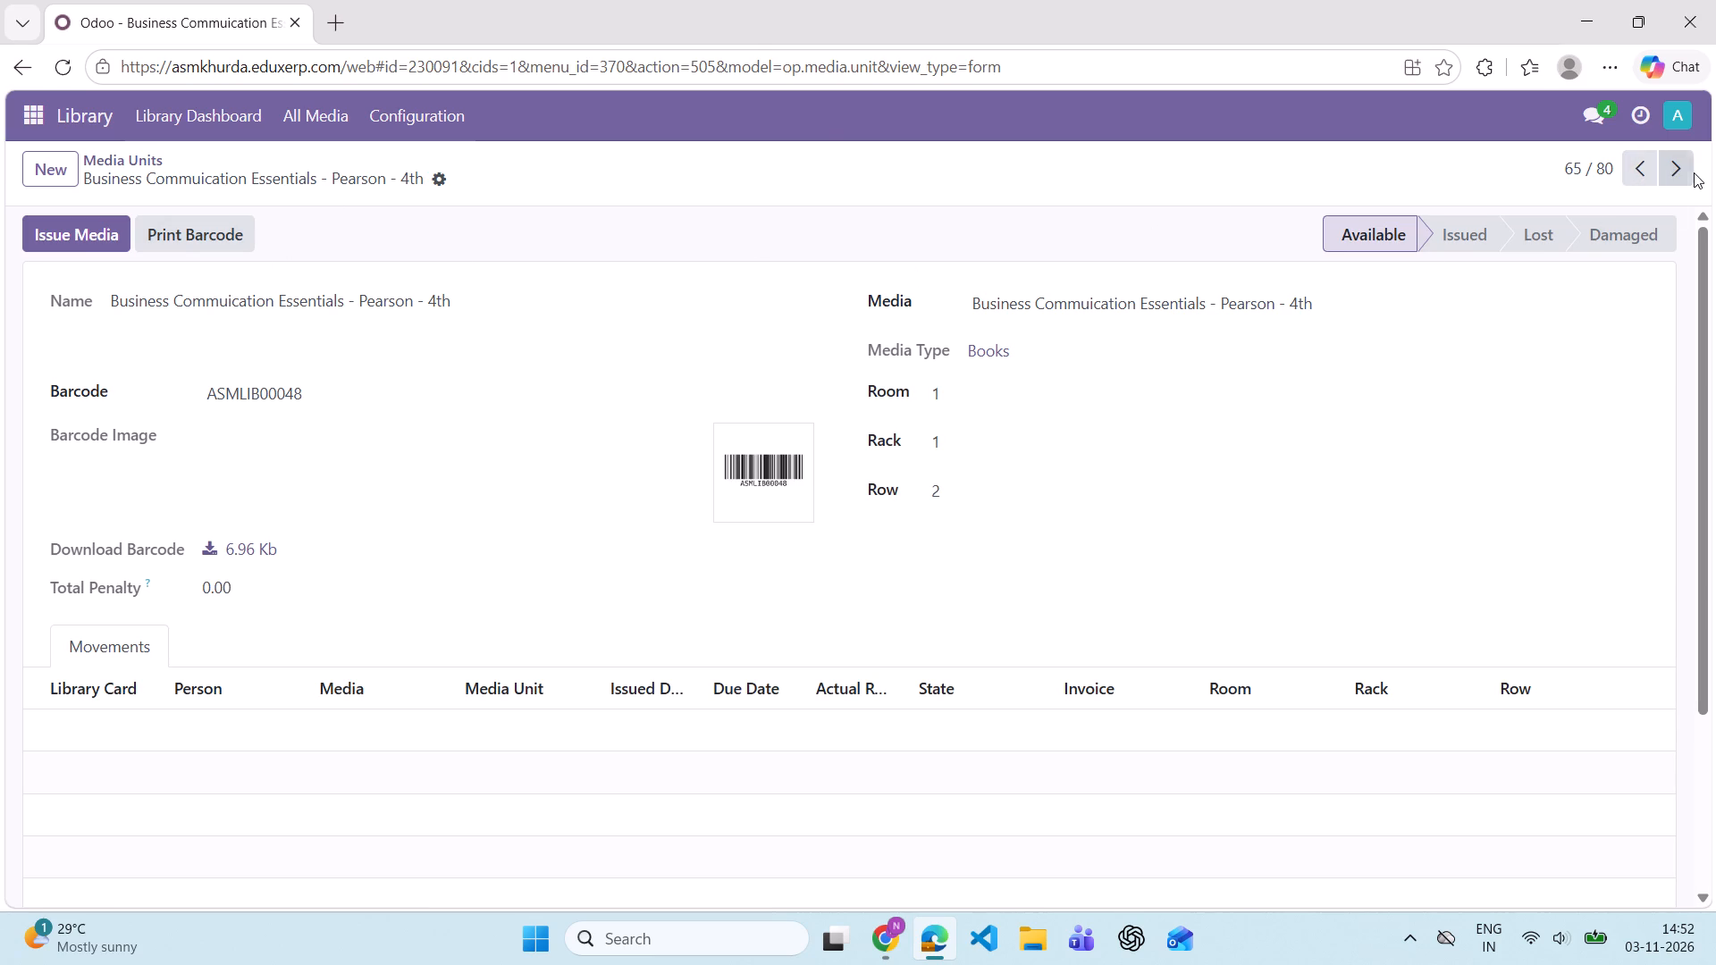
Open media unit record 66, save the barcode as ASMLIB0004, restore it to ASMLIB00047 and advance to record 67.
{"action": "left_click", "coordinate": [1678, 175]}
{"action": "left_click", "coordinate": [346, 397]}
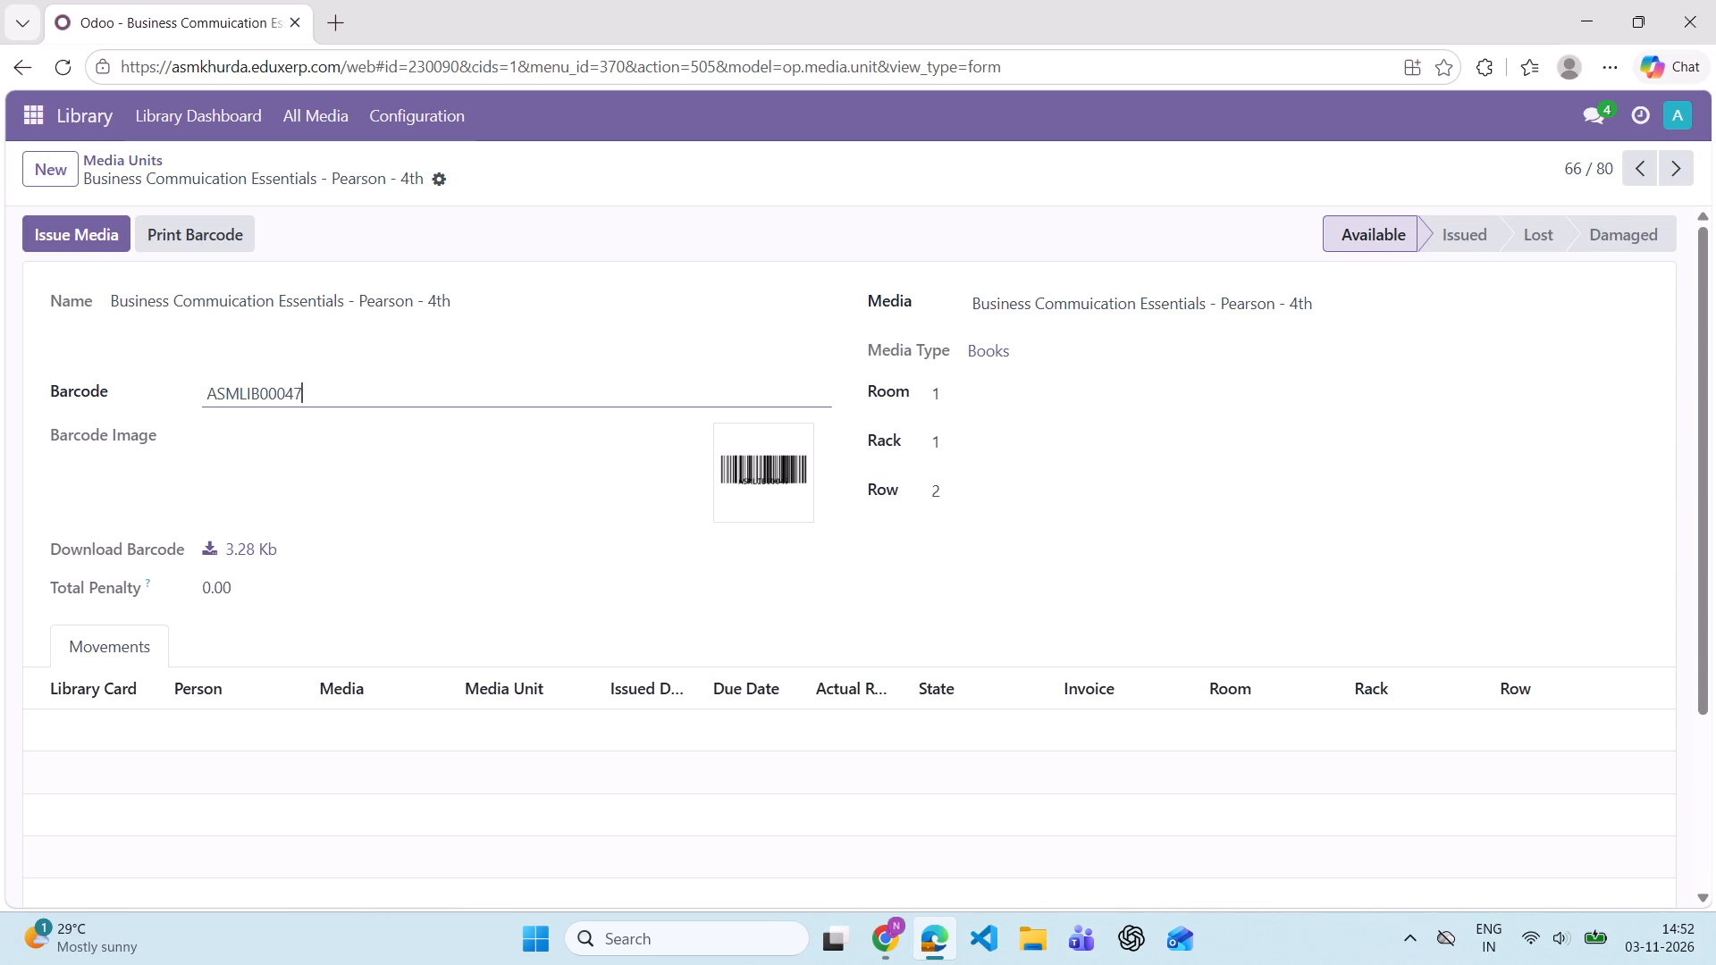
{"action": "key", "text": "BackSpace"}
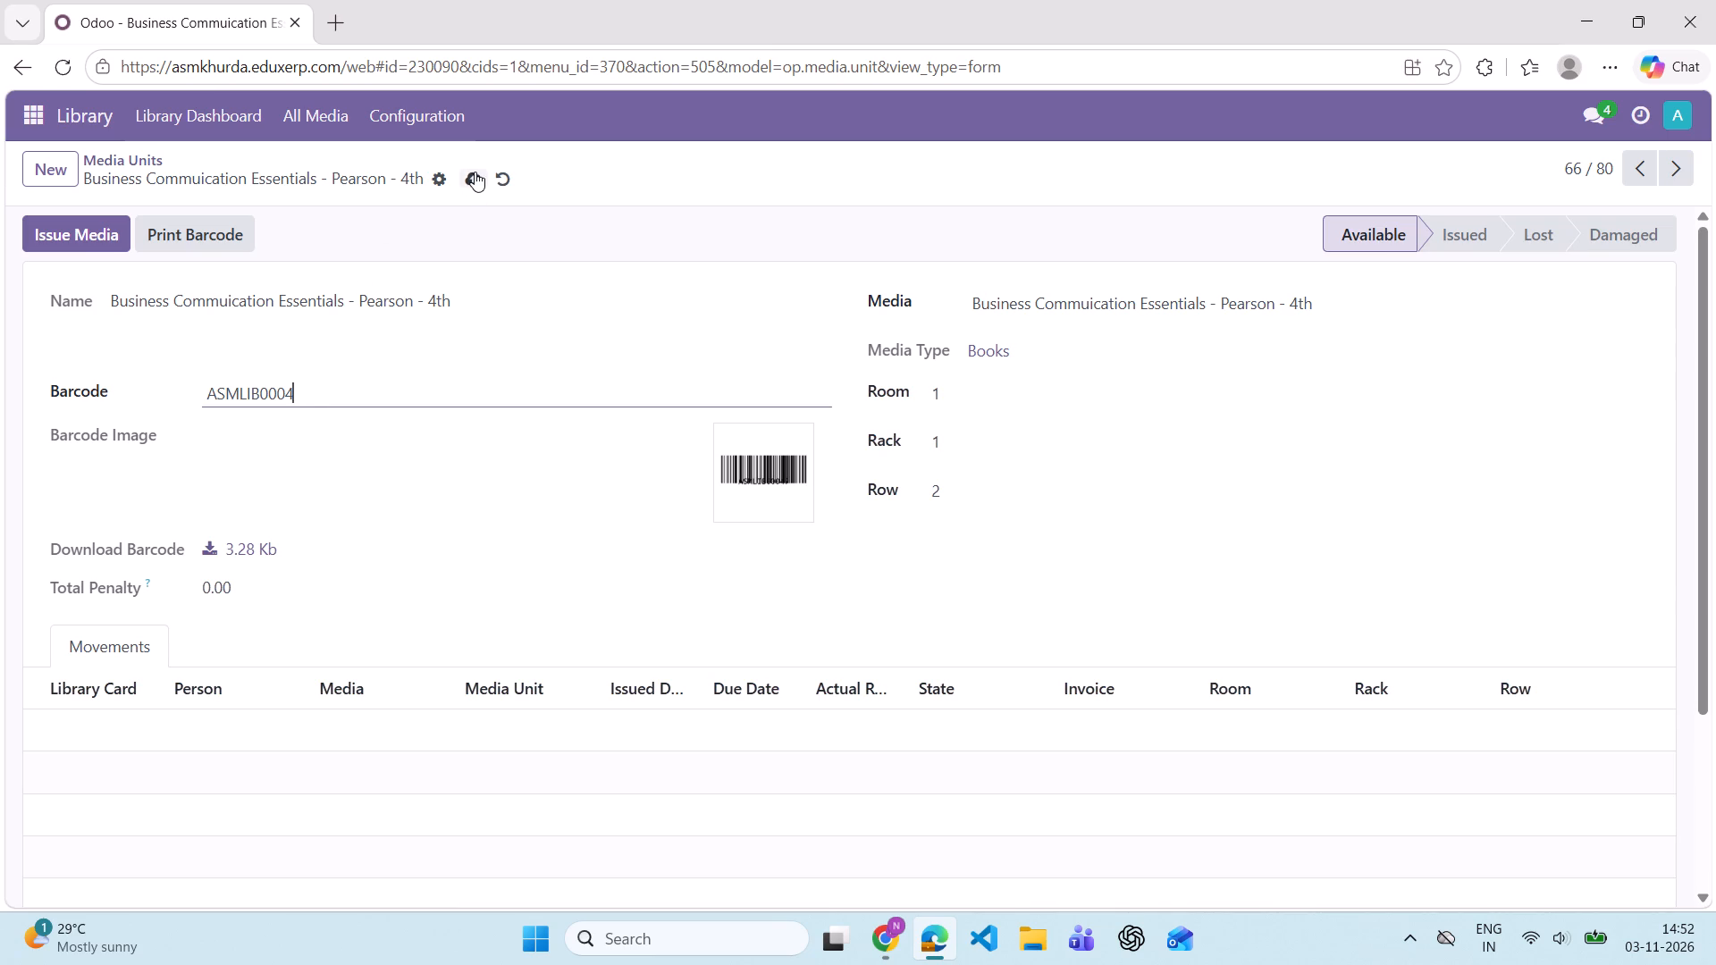
{"action": "left_click", "coordinate": [475, 168]}
{"action": "left_click", "coordinate": [384, 408]}
{"action": "left_click", "coordinate": [400, 397]}
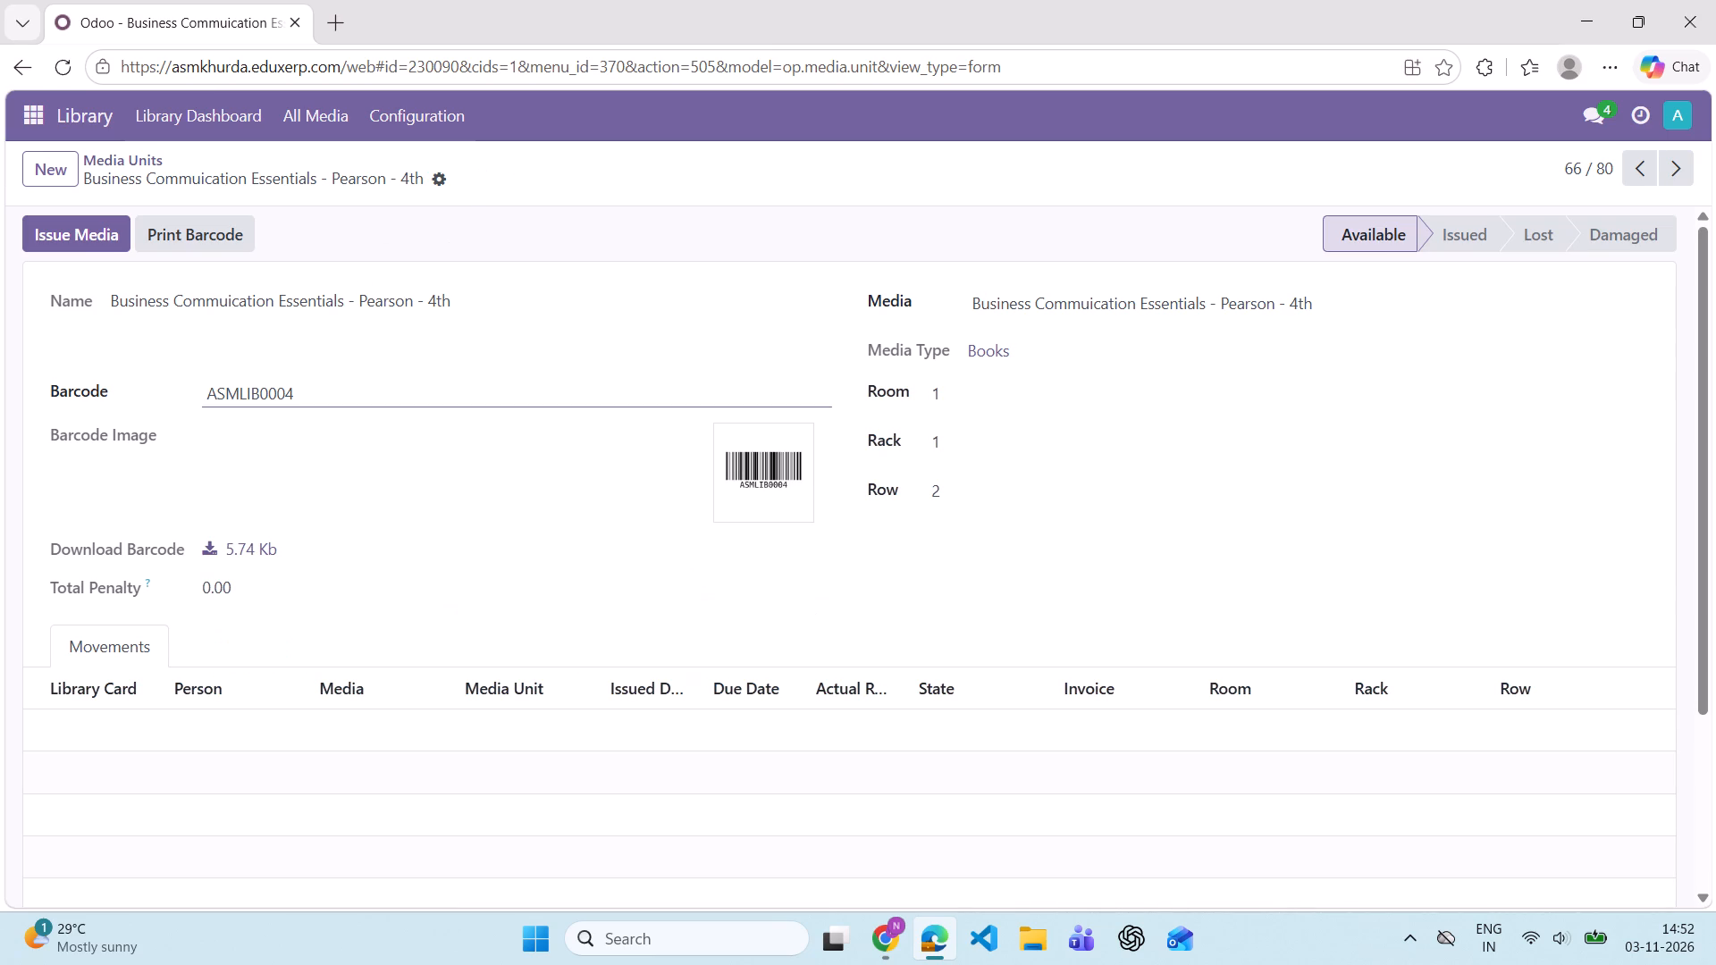
{"action": "key", "text": "7"}
{"action": "left_click", "coordinate": [1680, 174]}
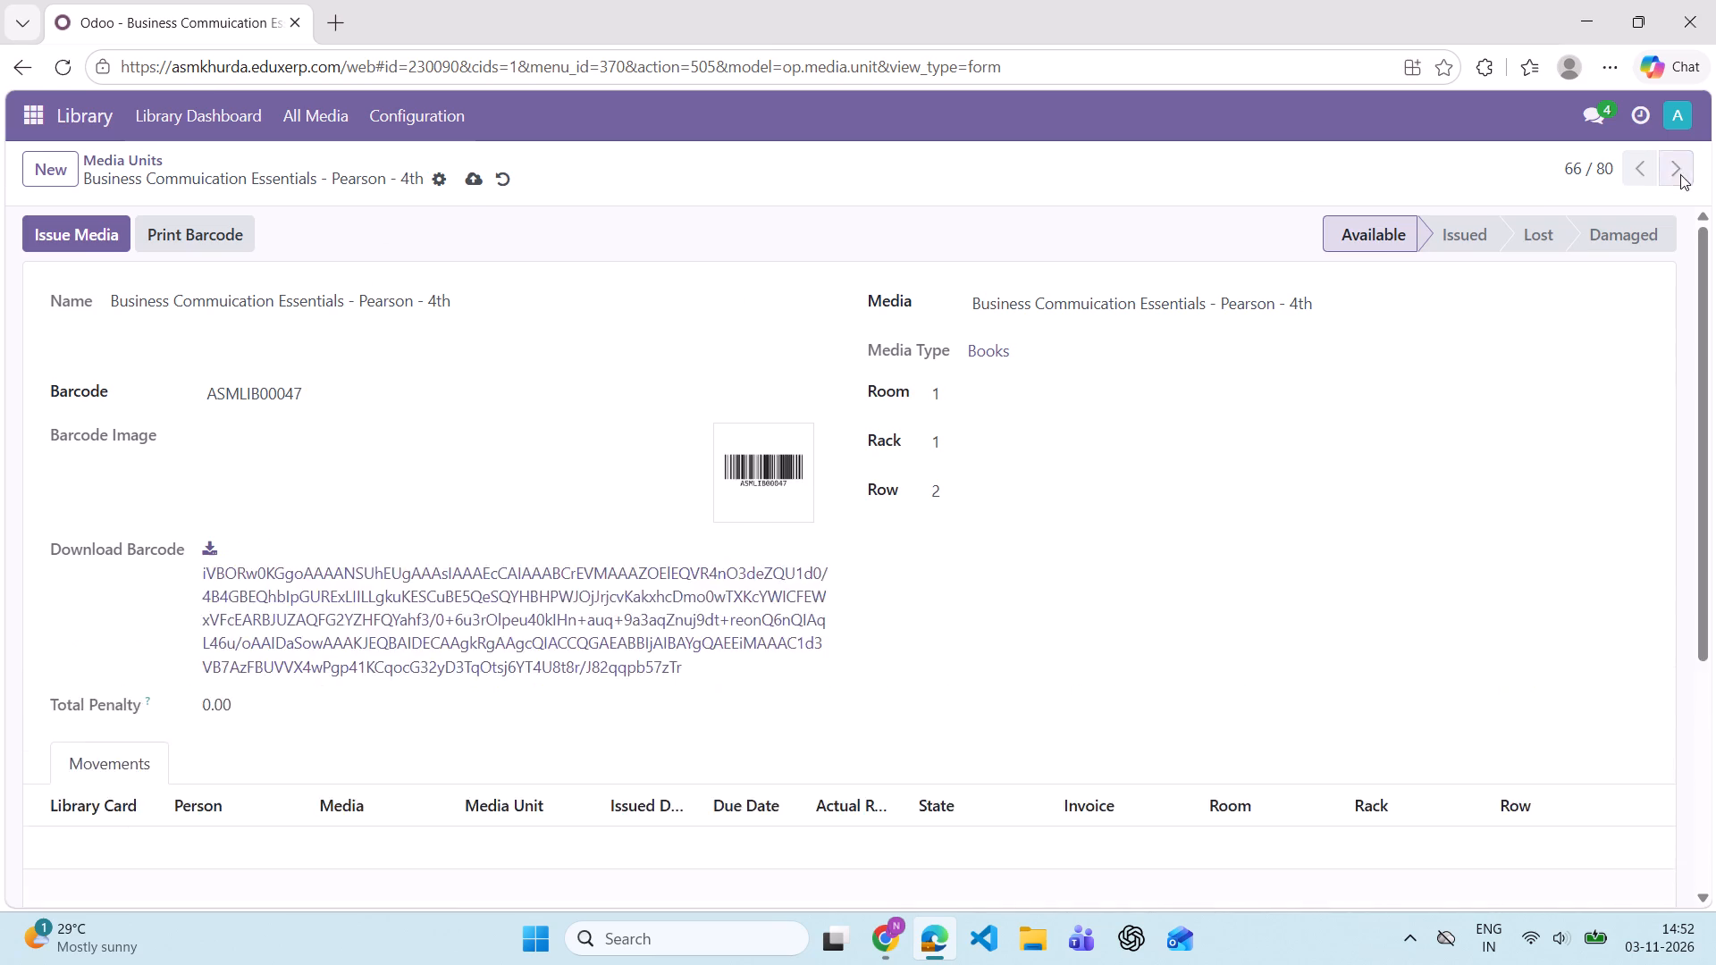
On media unit record 67, save the barcode as ASMLIB0004, restore it to ASMLIB00046 and advance to record 68.
{"action": "left_click", "coordinate": [485, 392]}
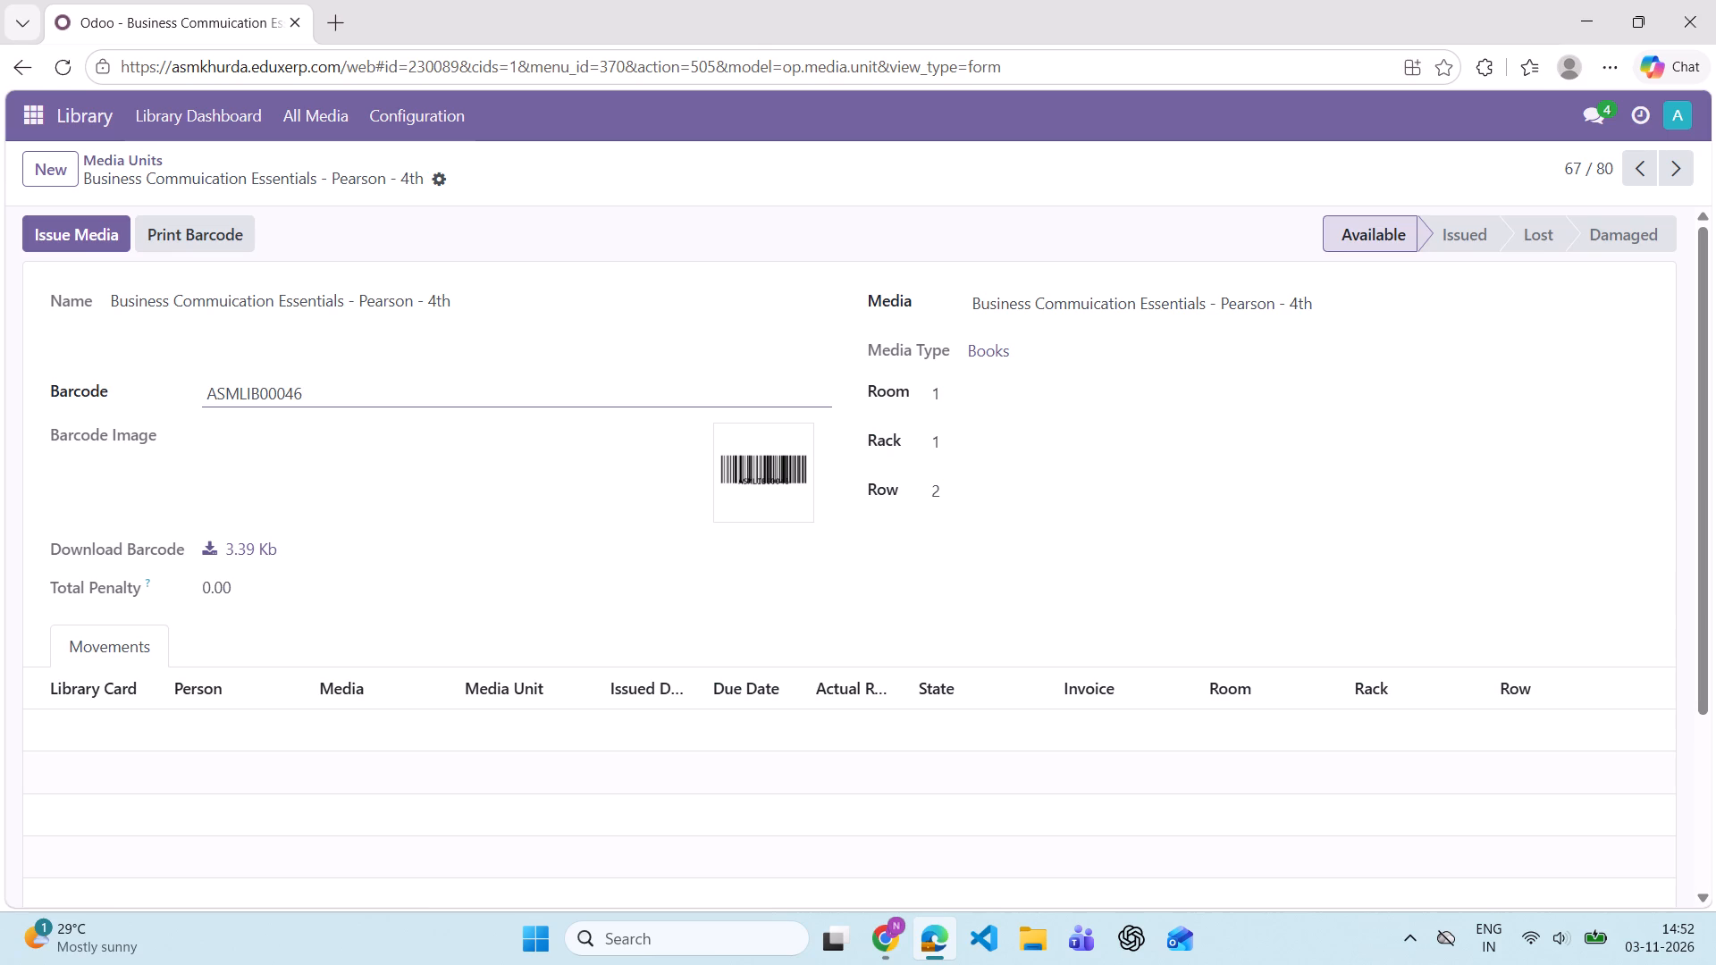
{"action": "key", "text": "BackSpace"}
{"action": "left_click", "coordinate": [481, 180]}
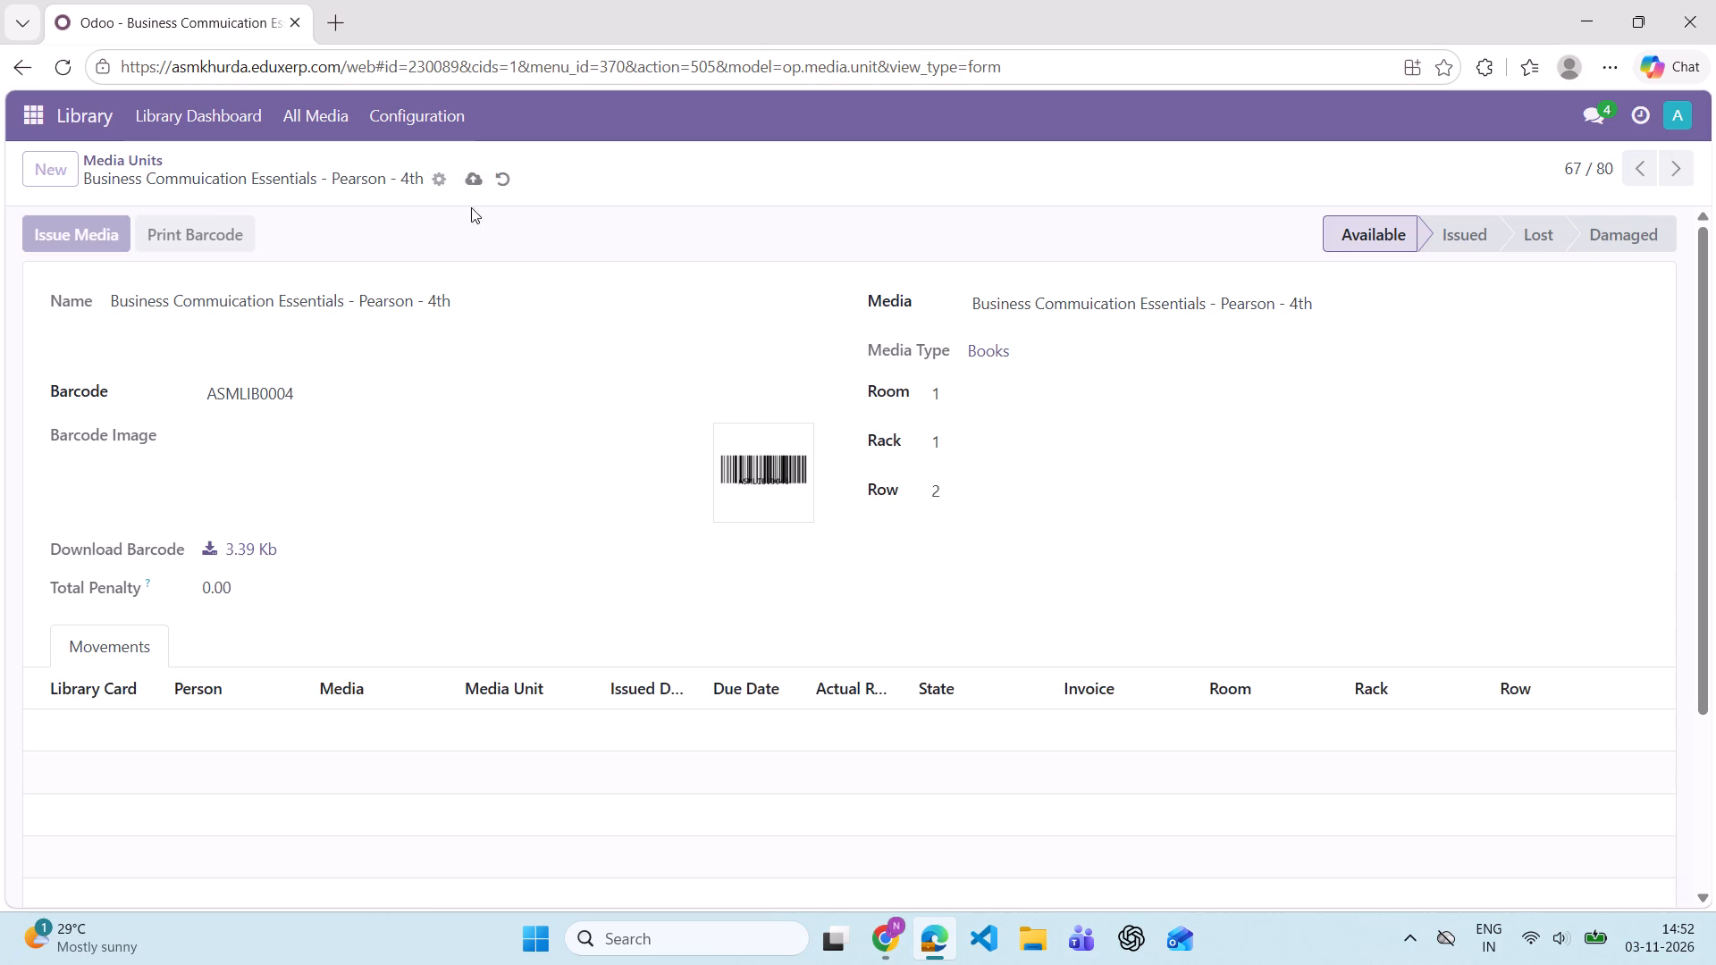
{"action": "left_click", "coordinate": [391, 400]}
{"action": "key", "text": "6"}
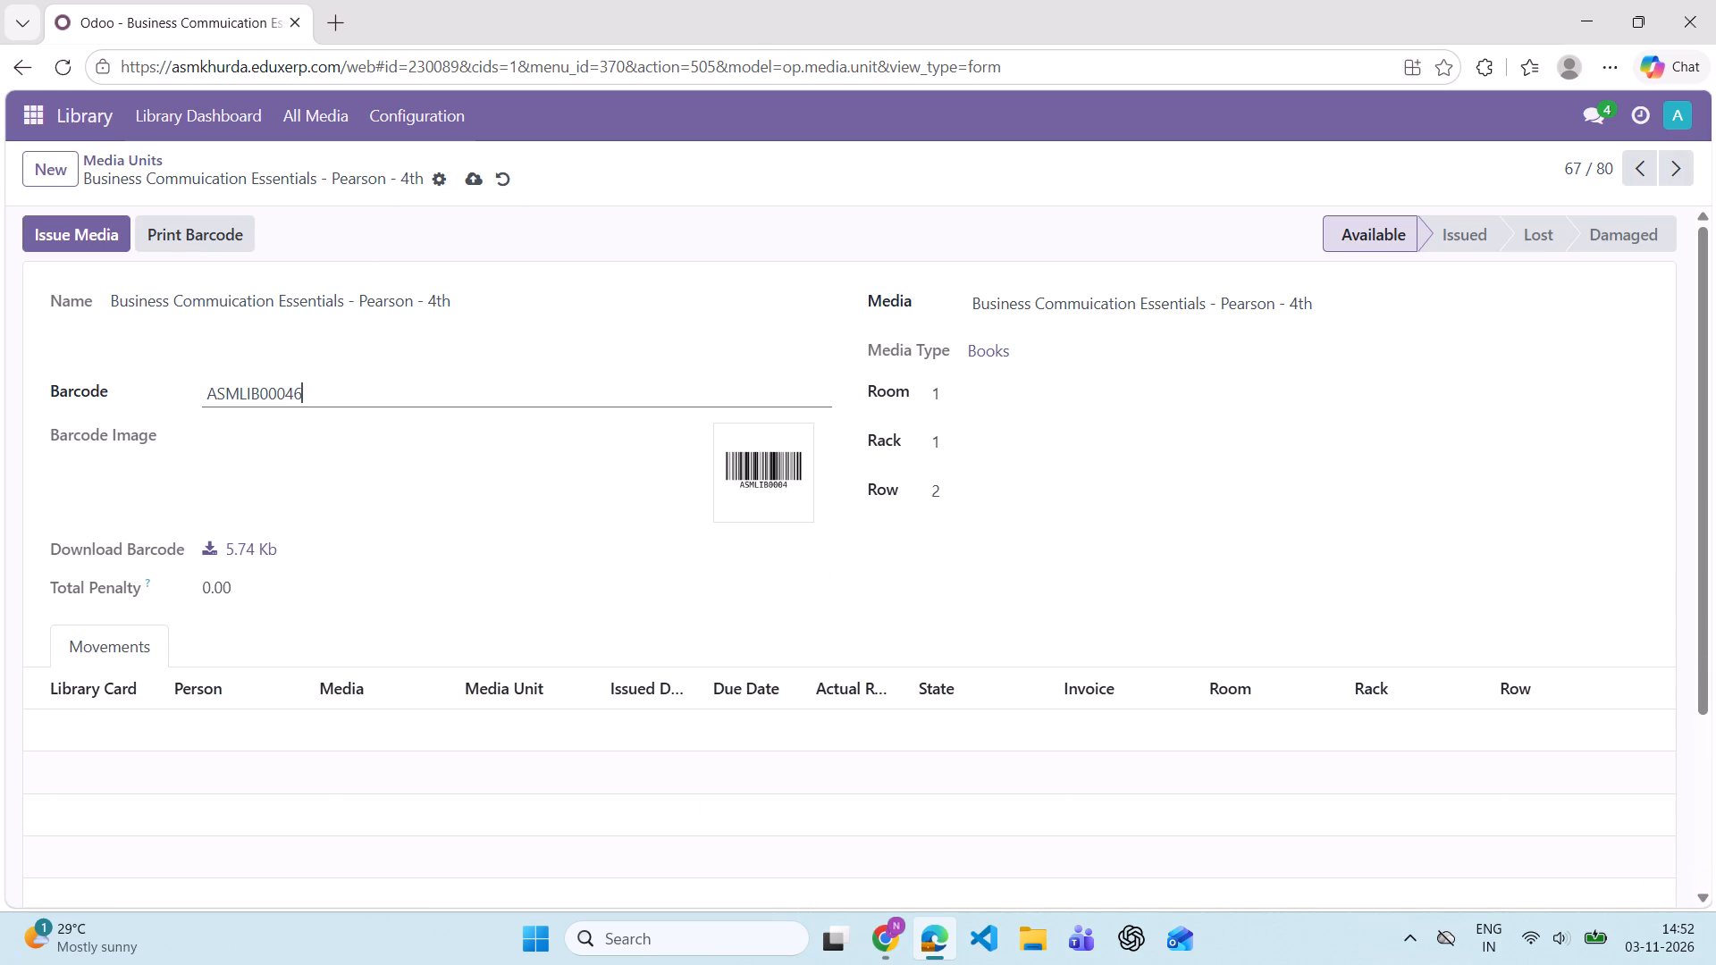
{"action": "left_click", "coordinate": [1679, 166]}
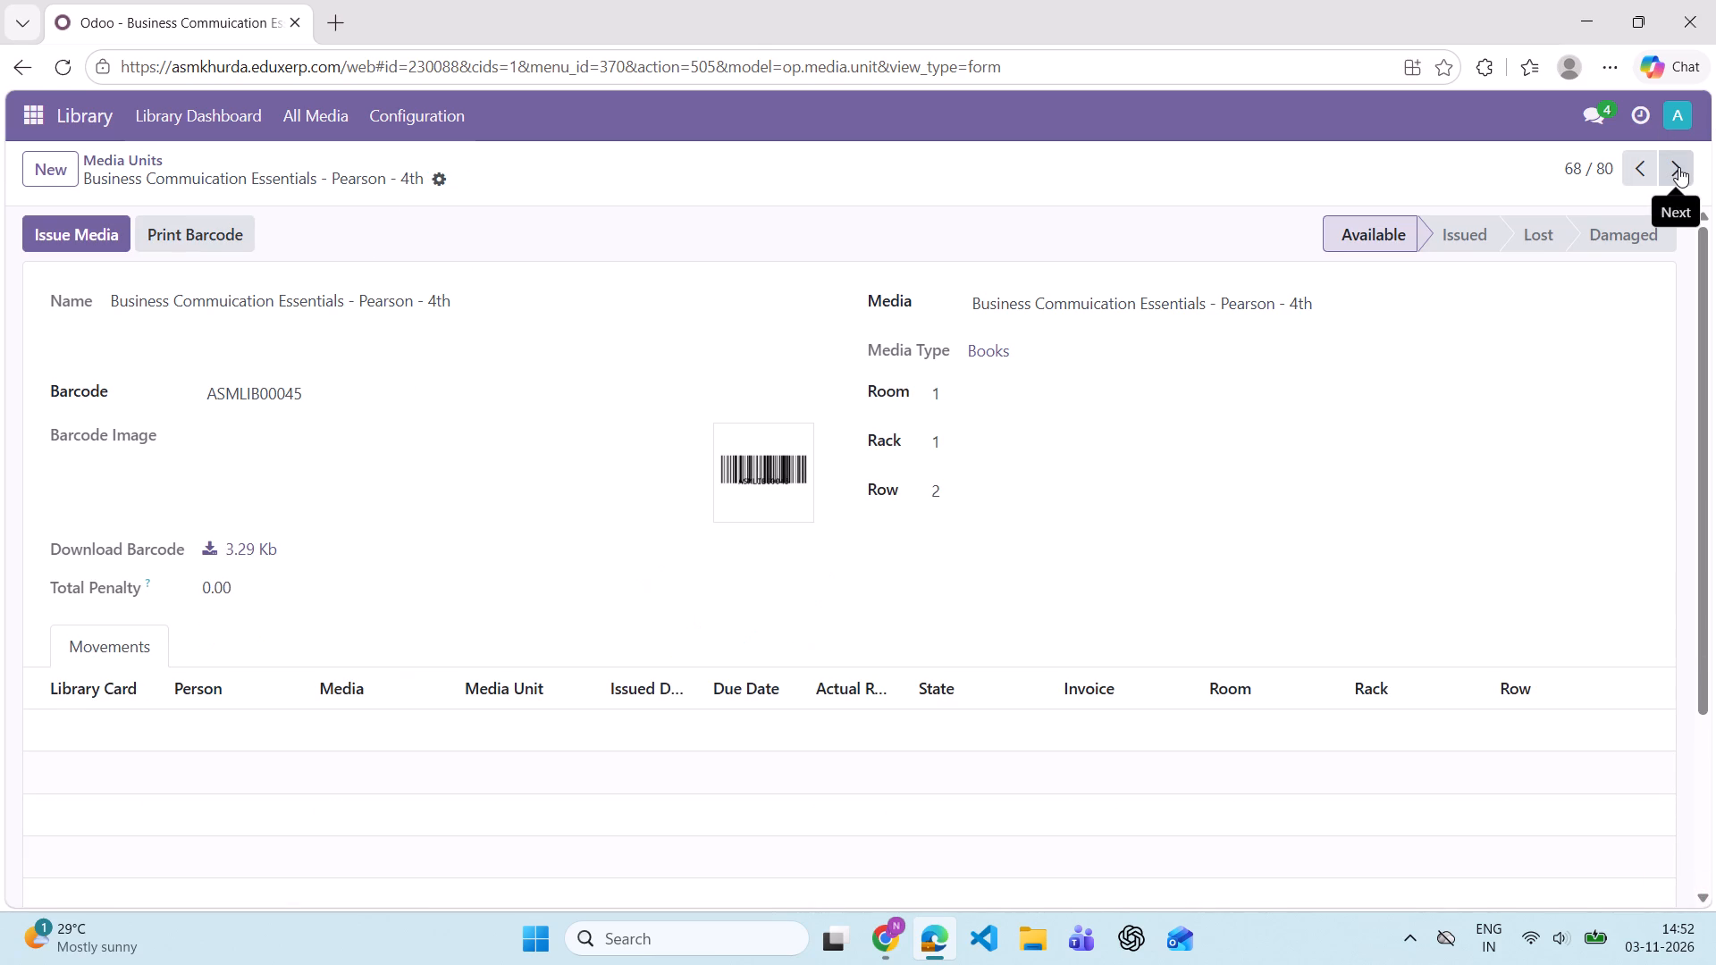
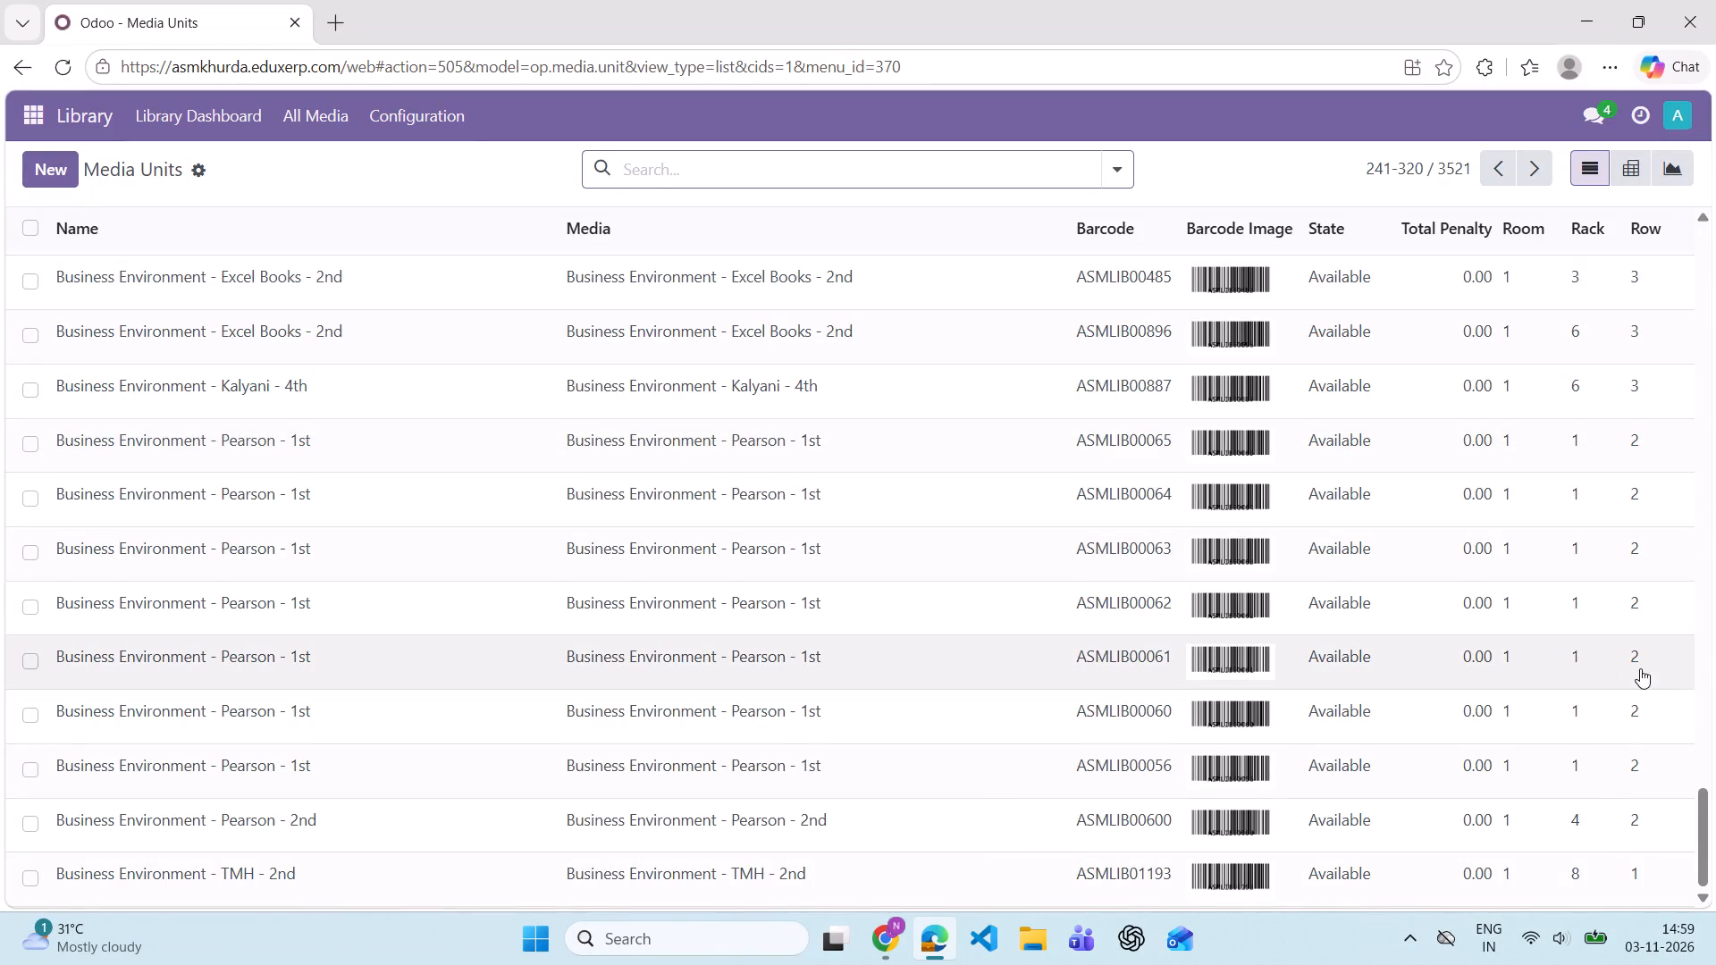
Examine the barcode images of the media units on the 241-320 page, working from the last row back to the first.
{"action": "scroll", "coordinate": [1596, 669], "scroll_direction": "up", "scroll_amount": 16}
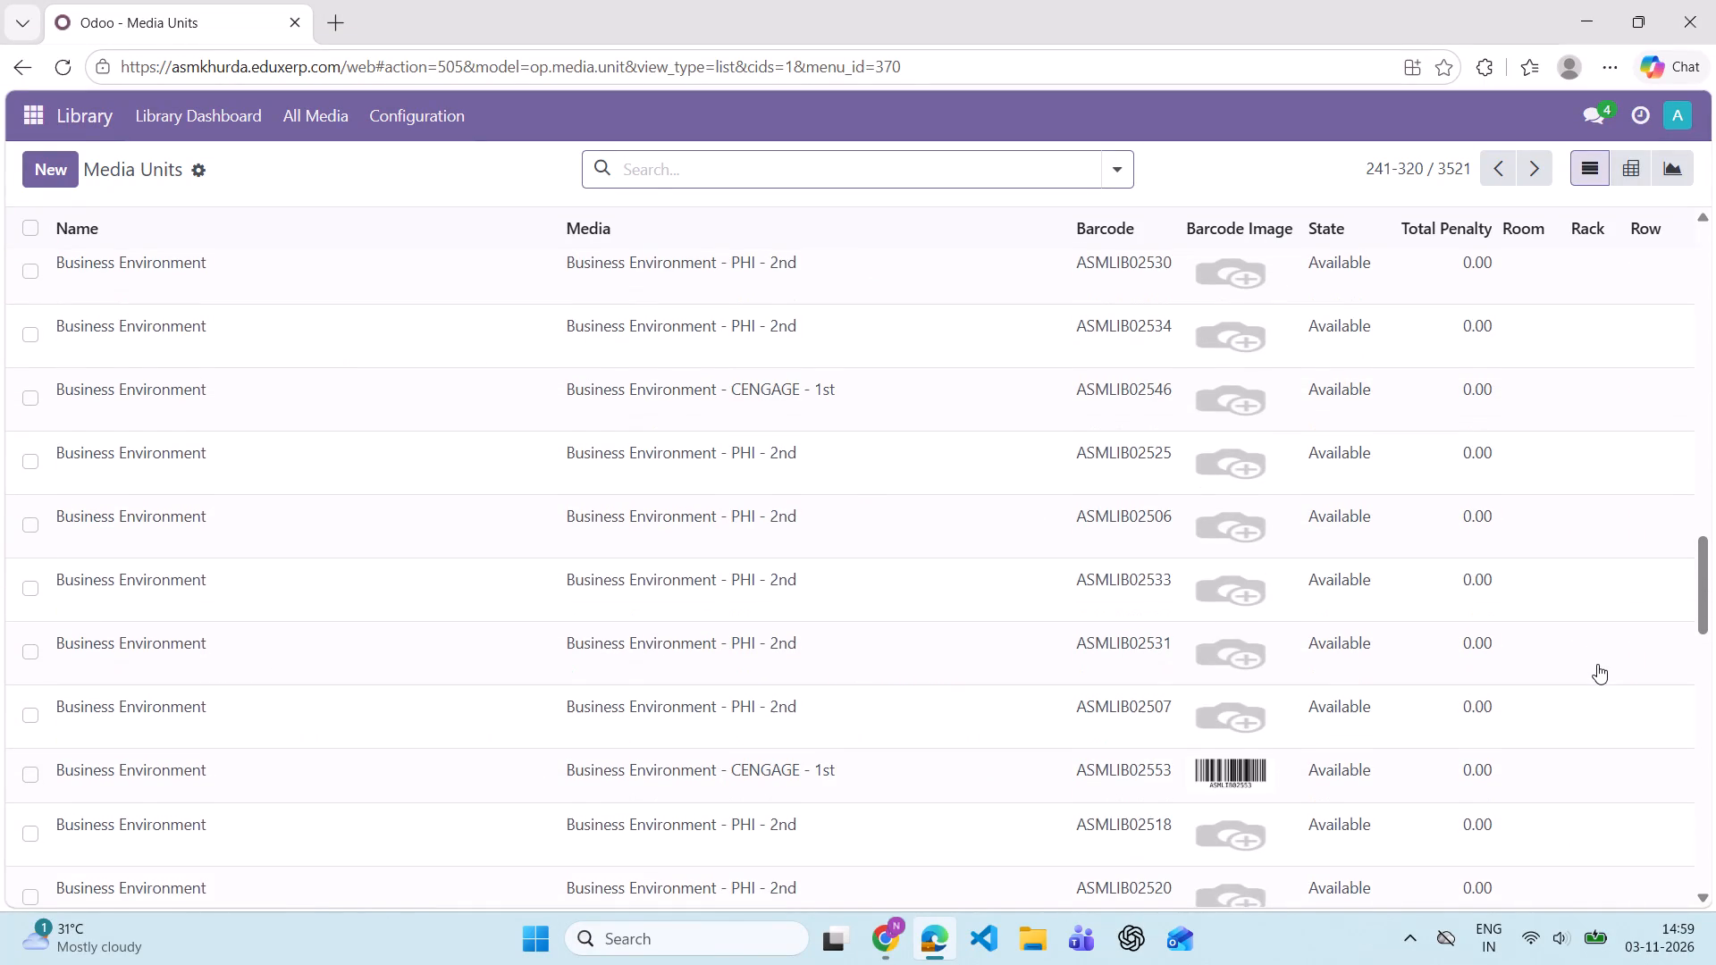
{"action": "scroll", "coordinate": [1597, 664], "scroll_direction": "up", "scroll_amount": 9}
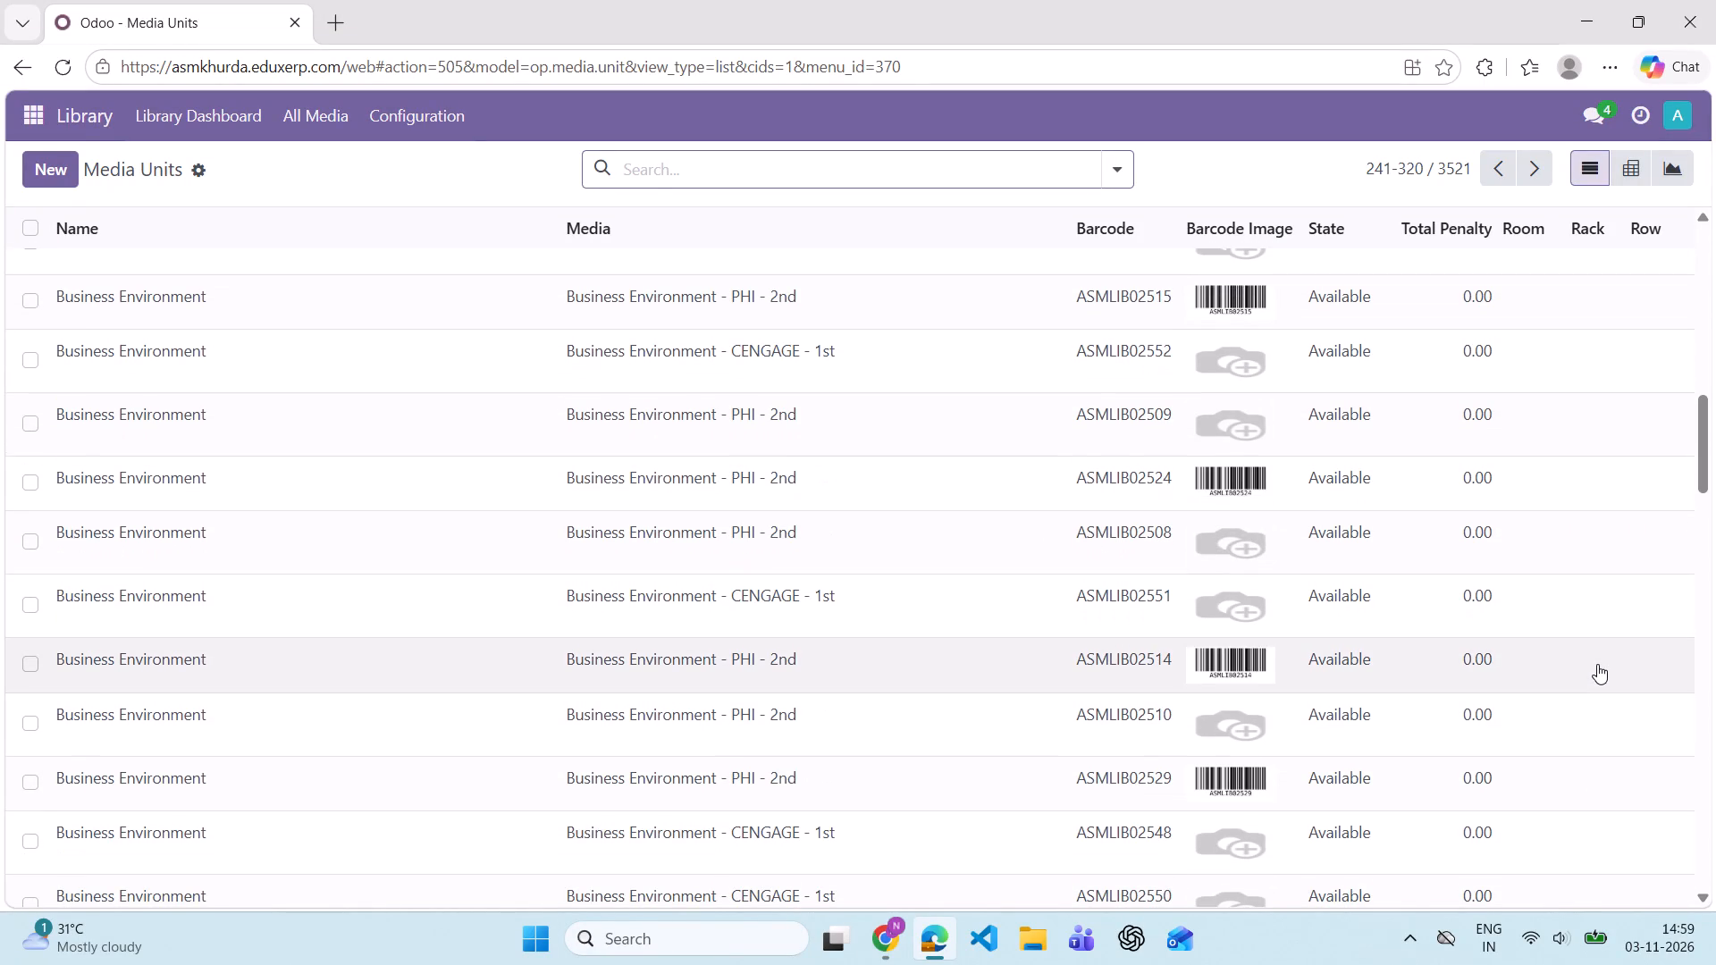
{"action": "scroll", "coordinate": [1597, 664], "scroll_direction": "up", "scroll_amount": 6}
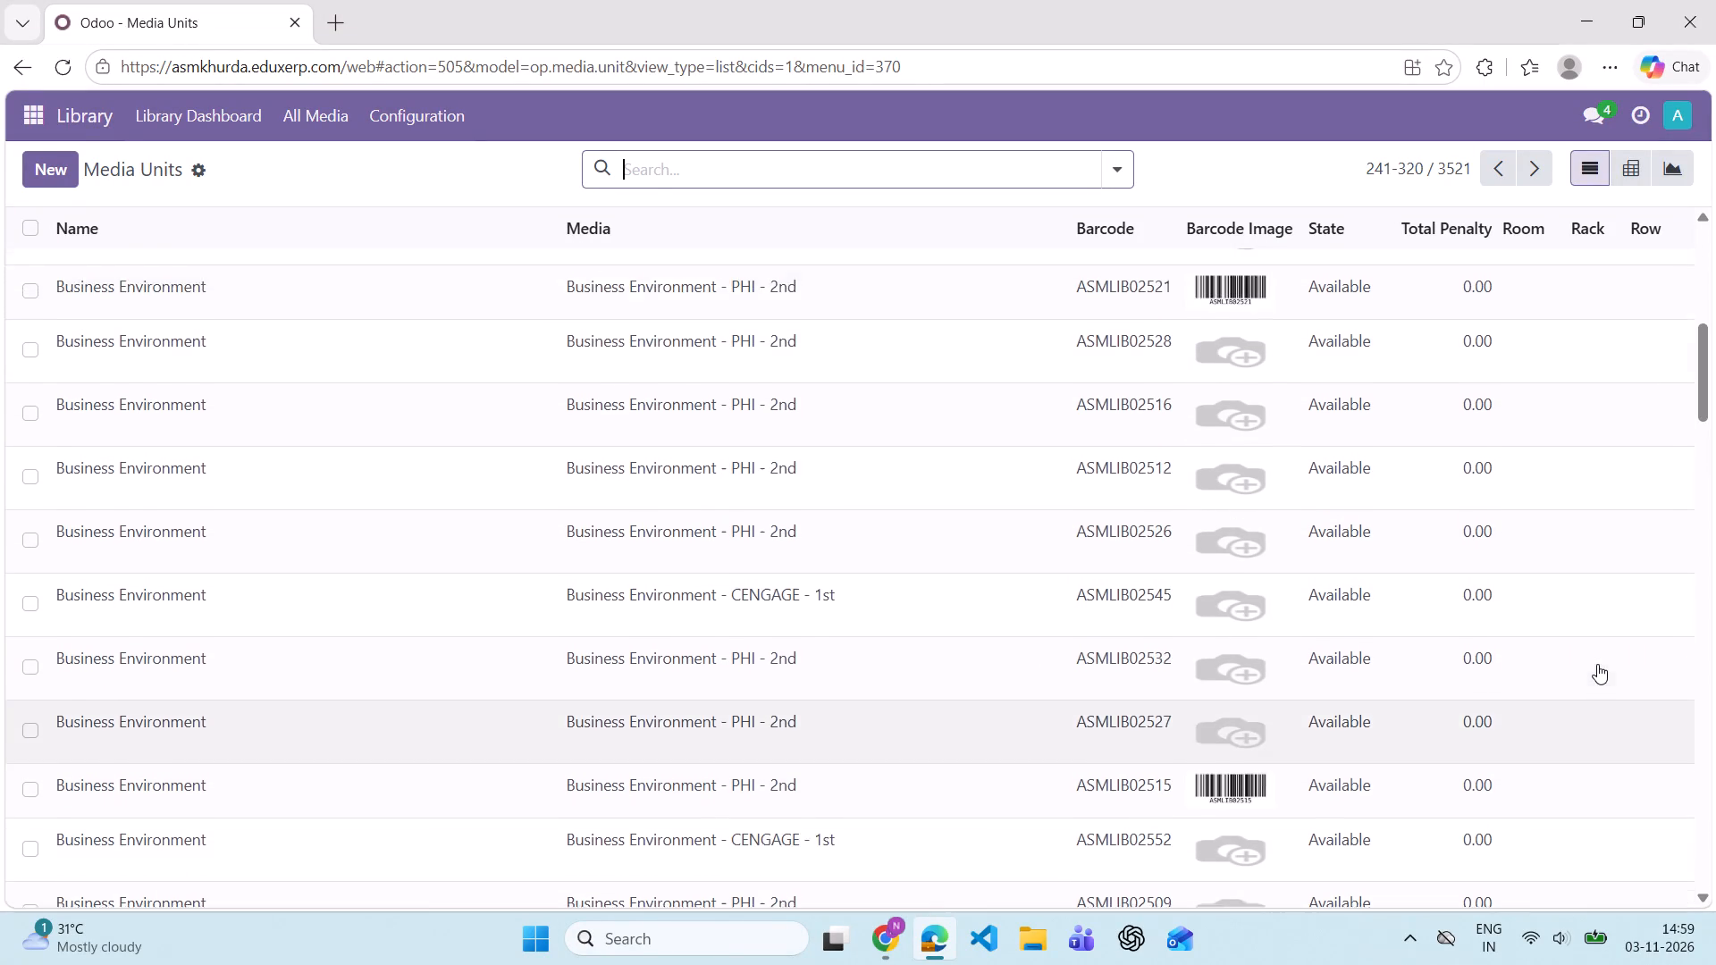
{"action": "scroll", "coordinate": [1597, 664], "scroll_direction": "up", "scroll_amount": 4}
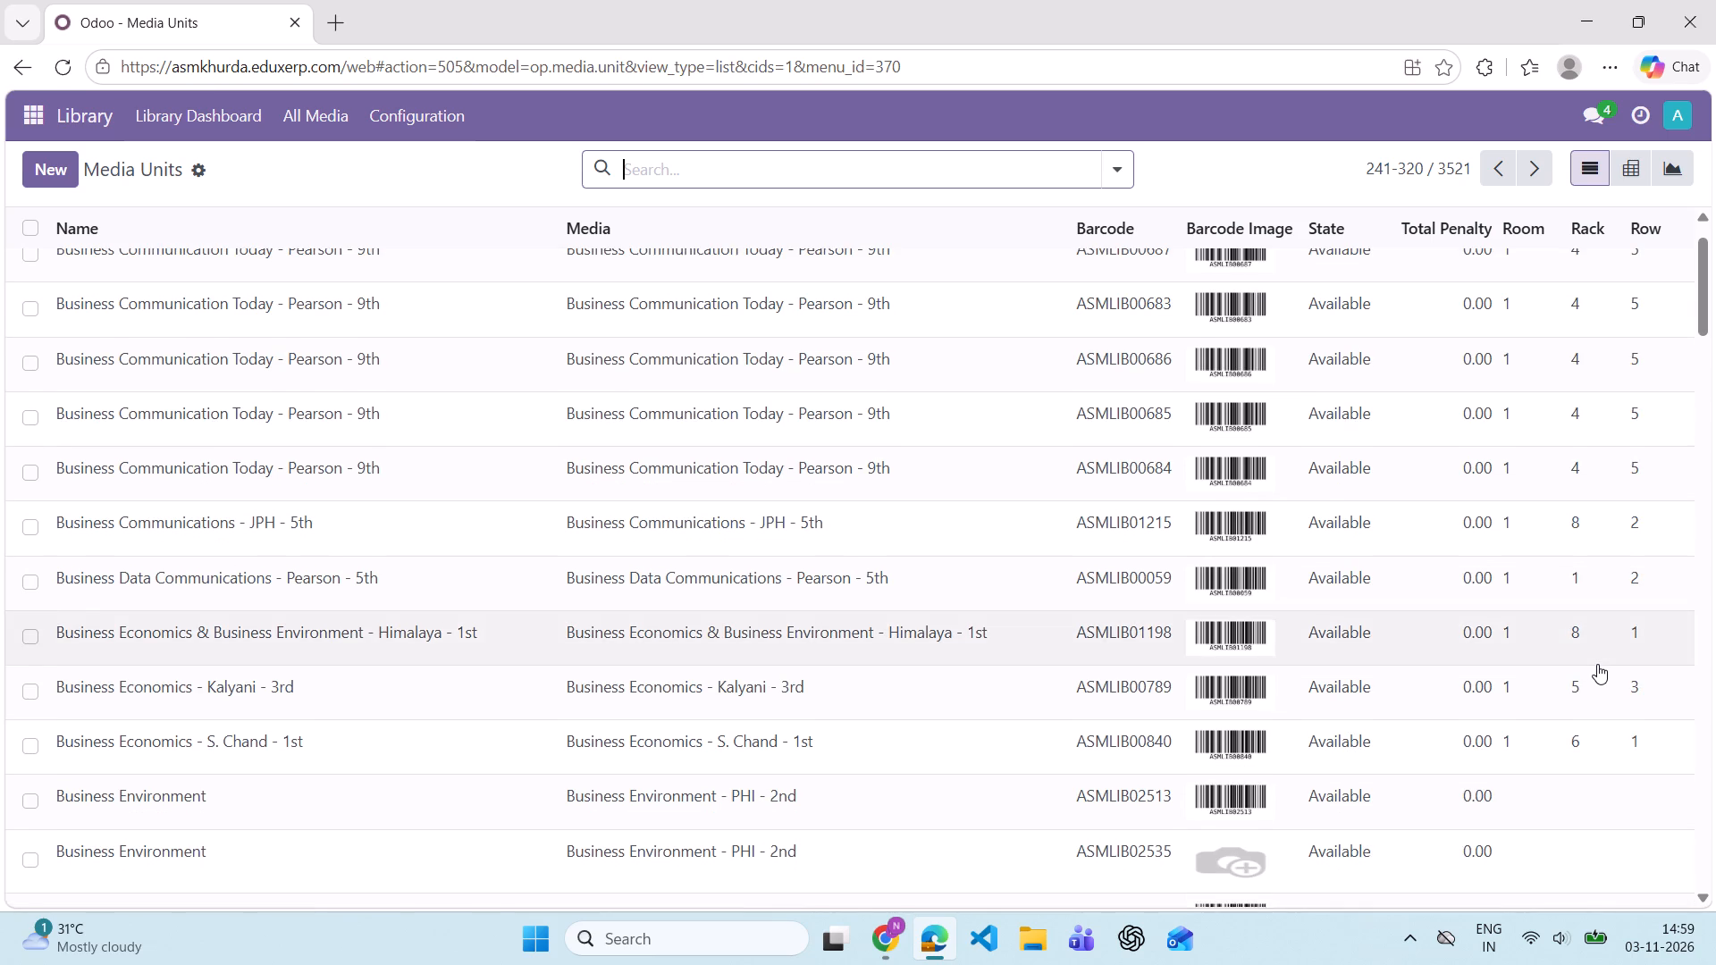
{"action": "scroll", "coordinate": [1597, 664], "scroll_direction": "up", "scroll_amount": 5}
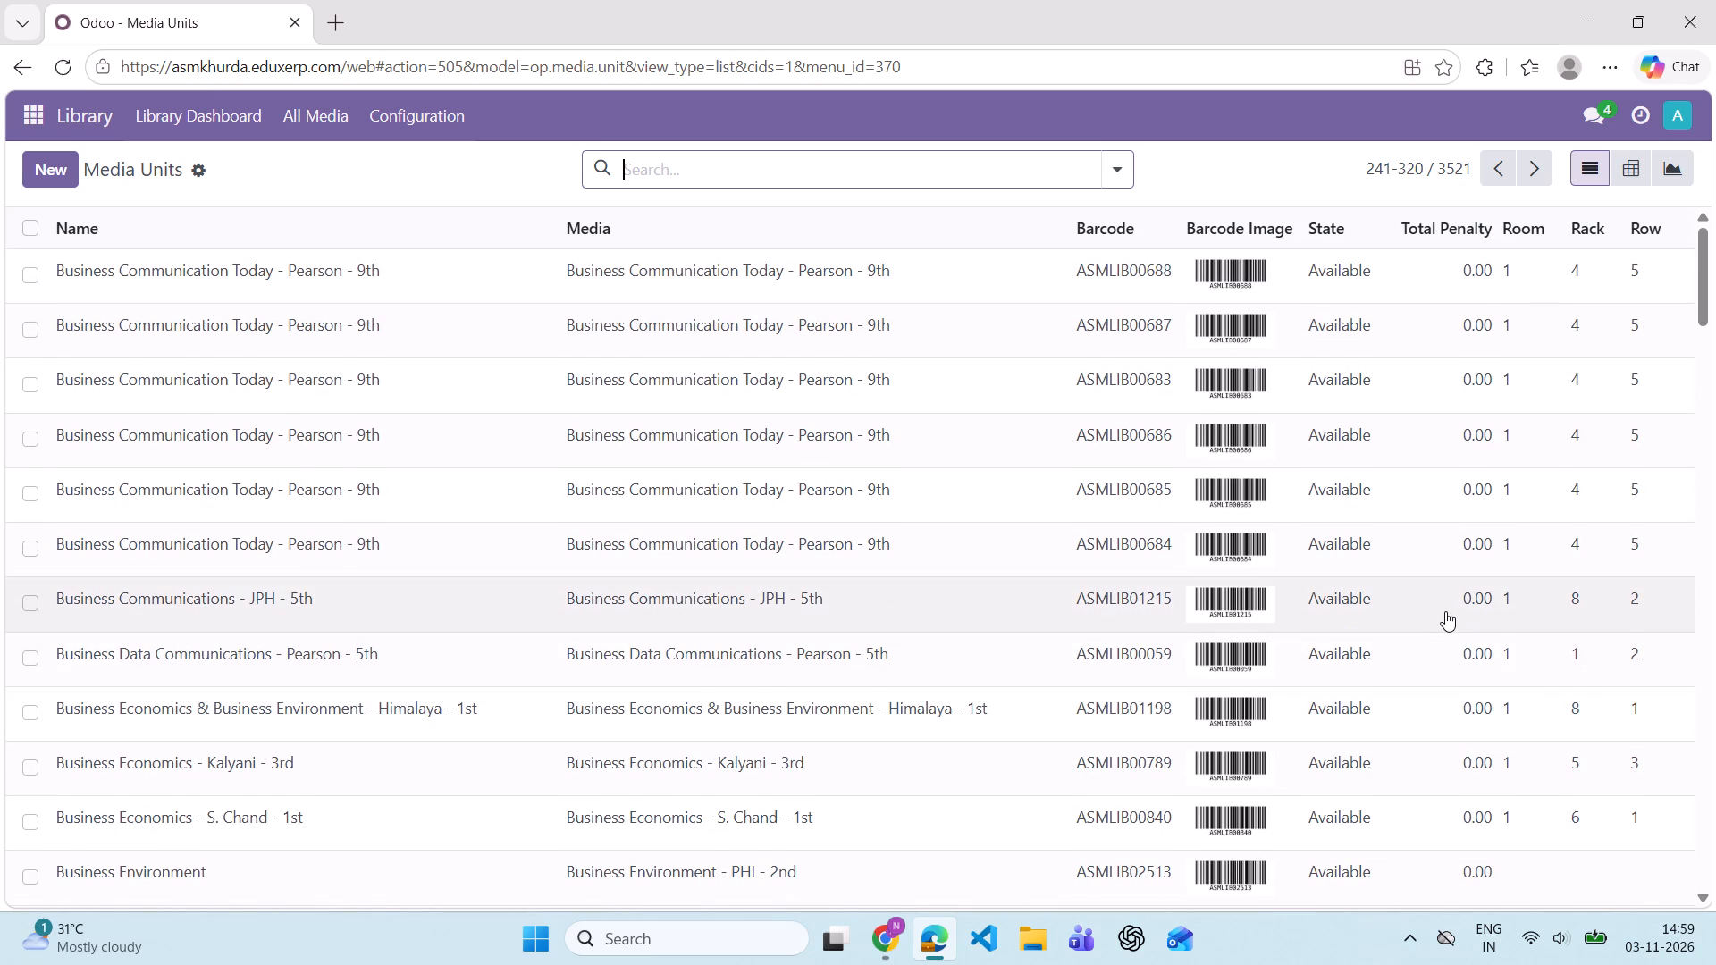
Check the barcode images on the preceding media unit pages, including 81-160 and the whole of 161-240.
{"action": "left_click", "coordinate": [1507, 172]}
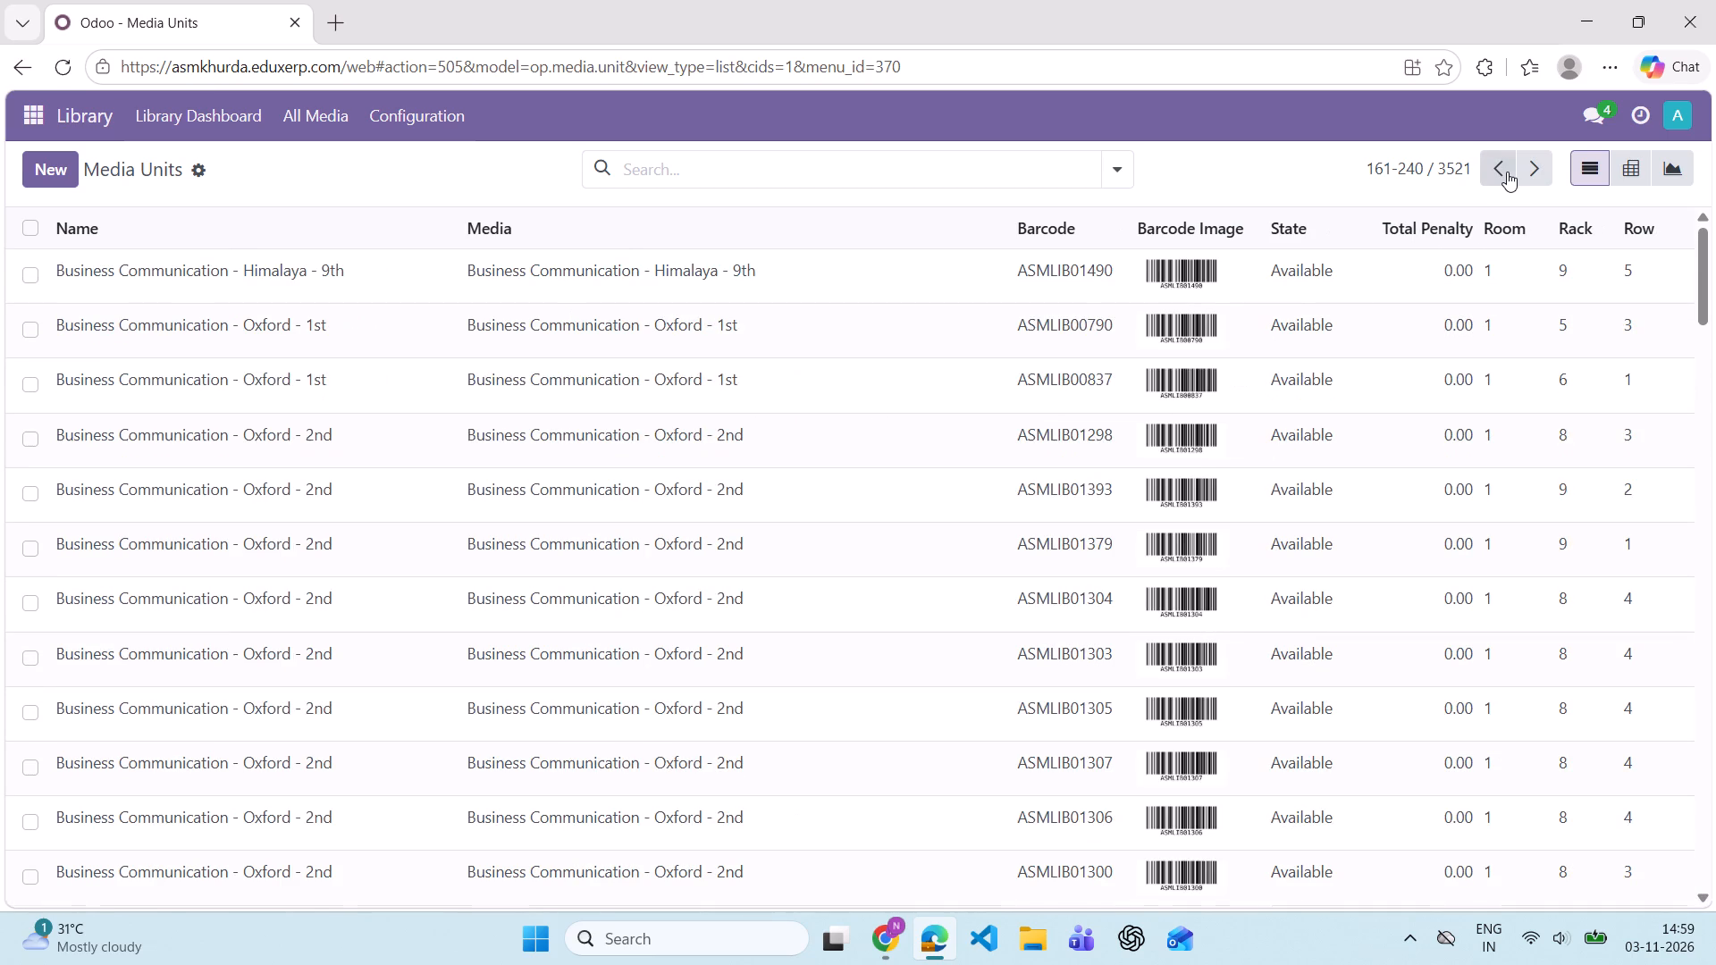
{"action": "left_click", "coordinate": [1507, 172]}
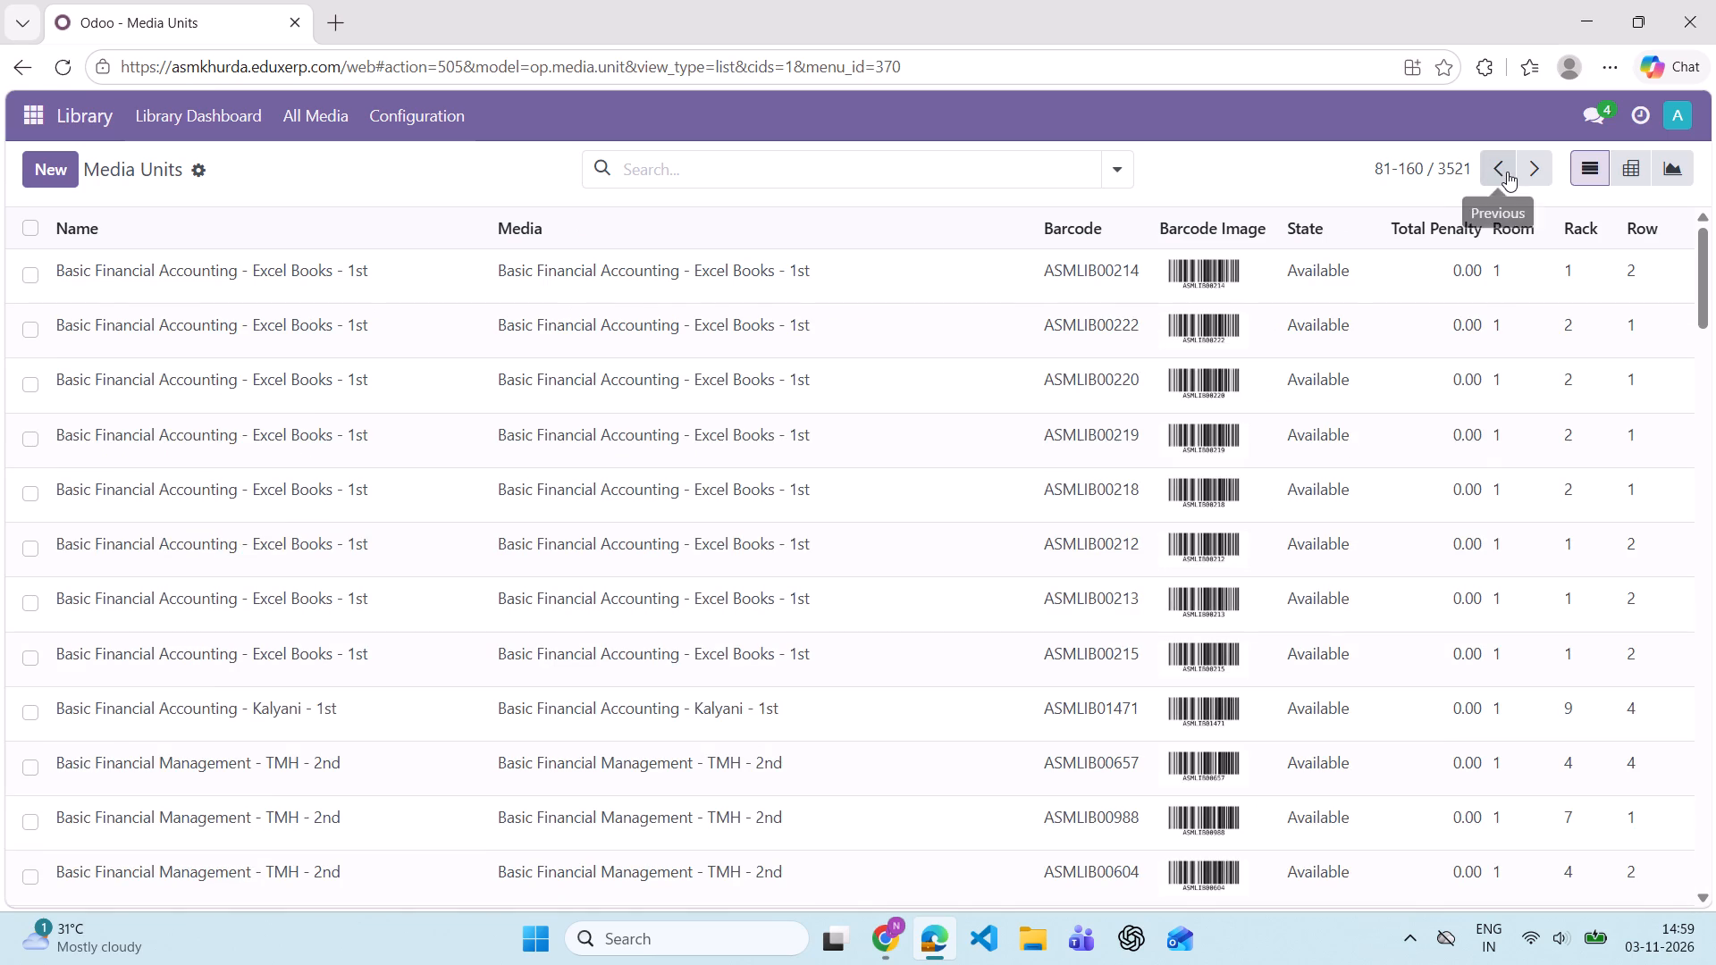
{"action": "left_click", "coordinate": [1507, 172]}
{"action": "left_click", "coordinate": [1538, 169]}
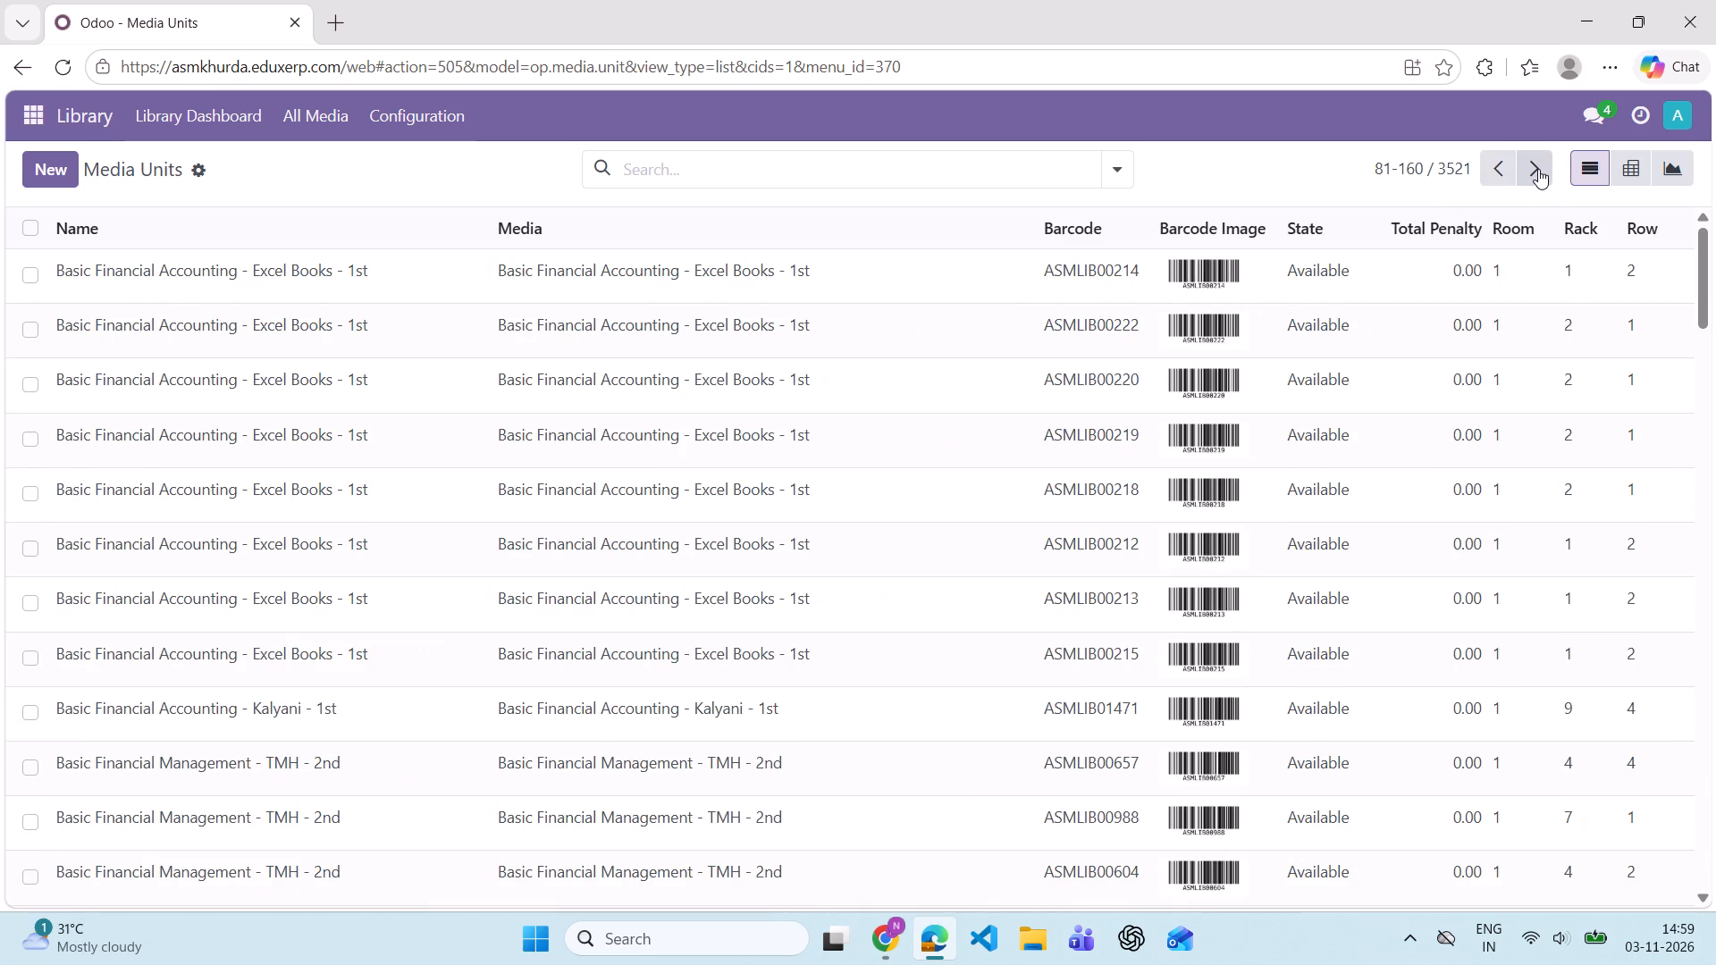
{"action": "left_click", "coordinate": [1538, 169]}
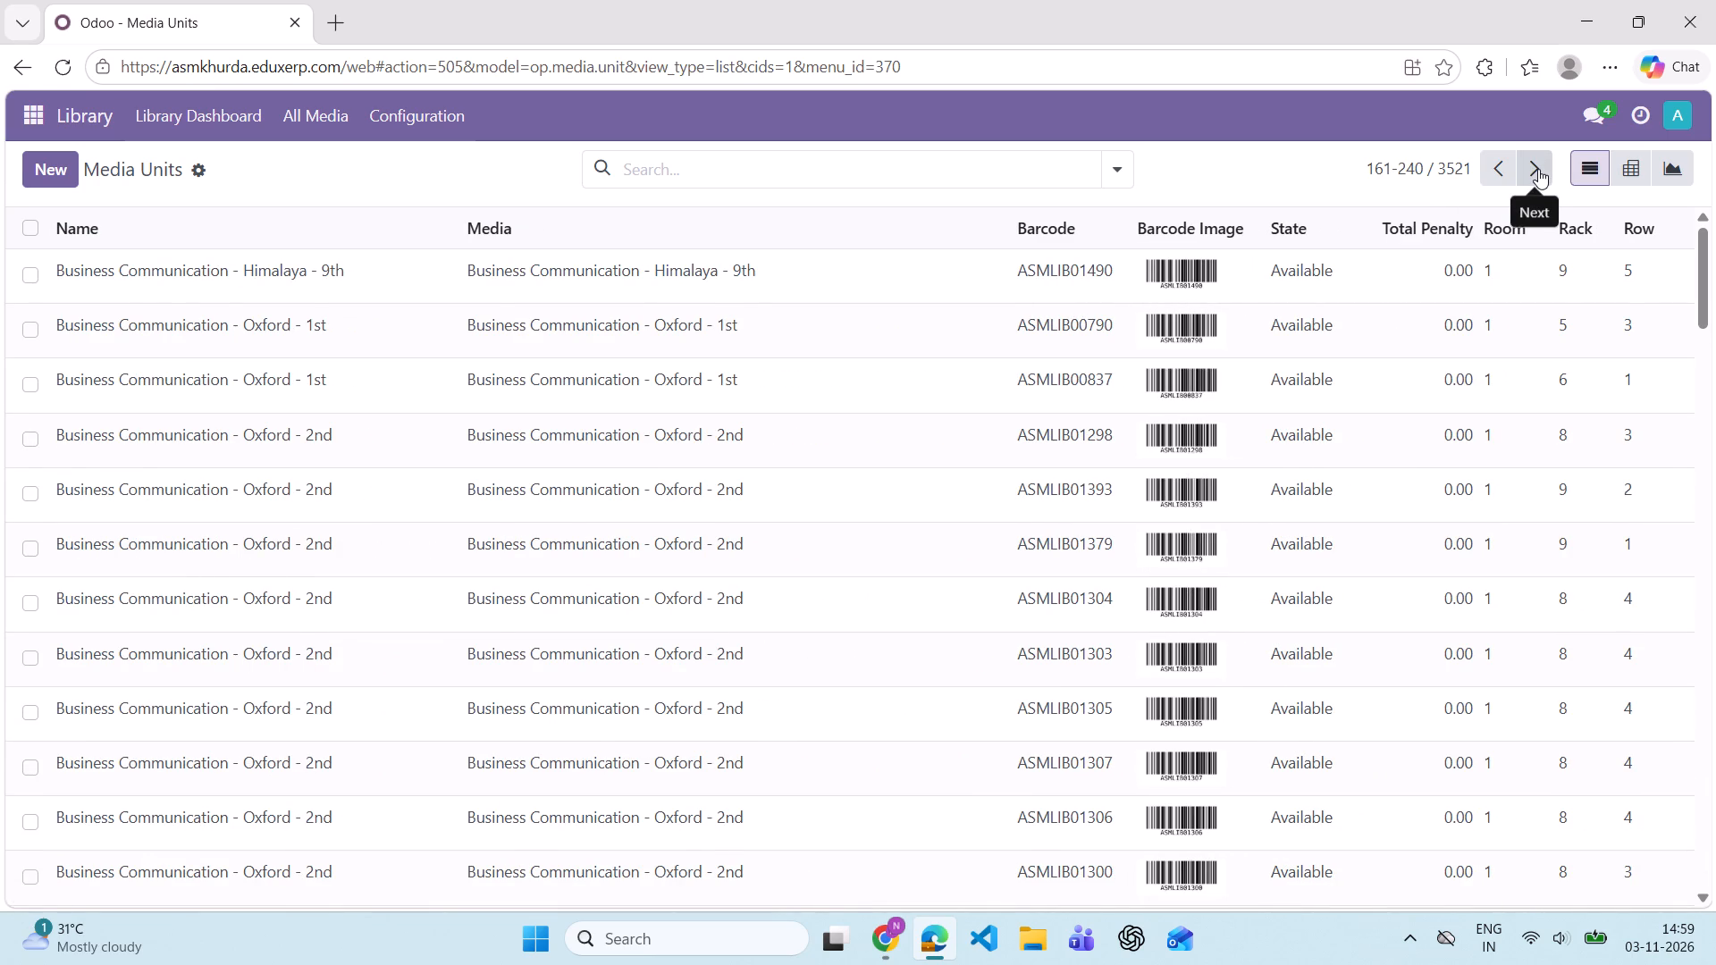
{"action": "scroll", "coordinate": [1344, 608], "scroll_direction": "down", "scroll_amount": 18}
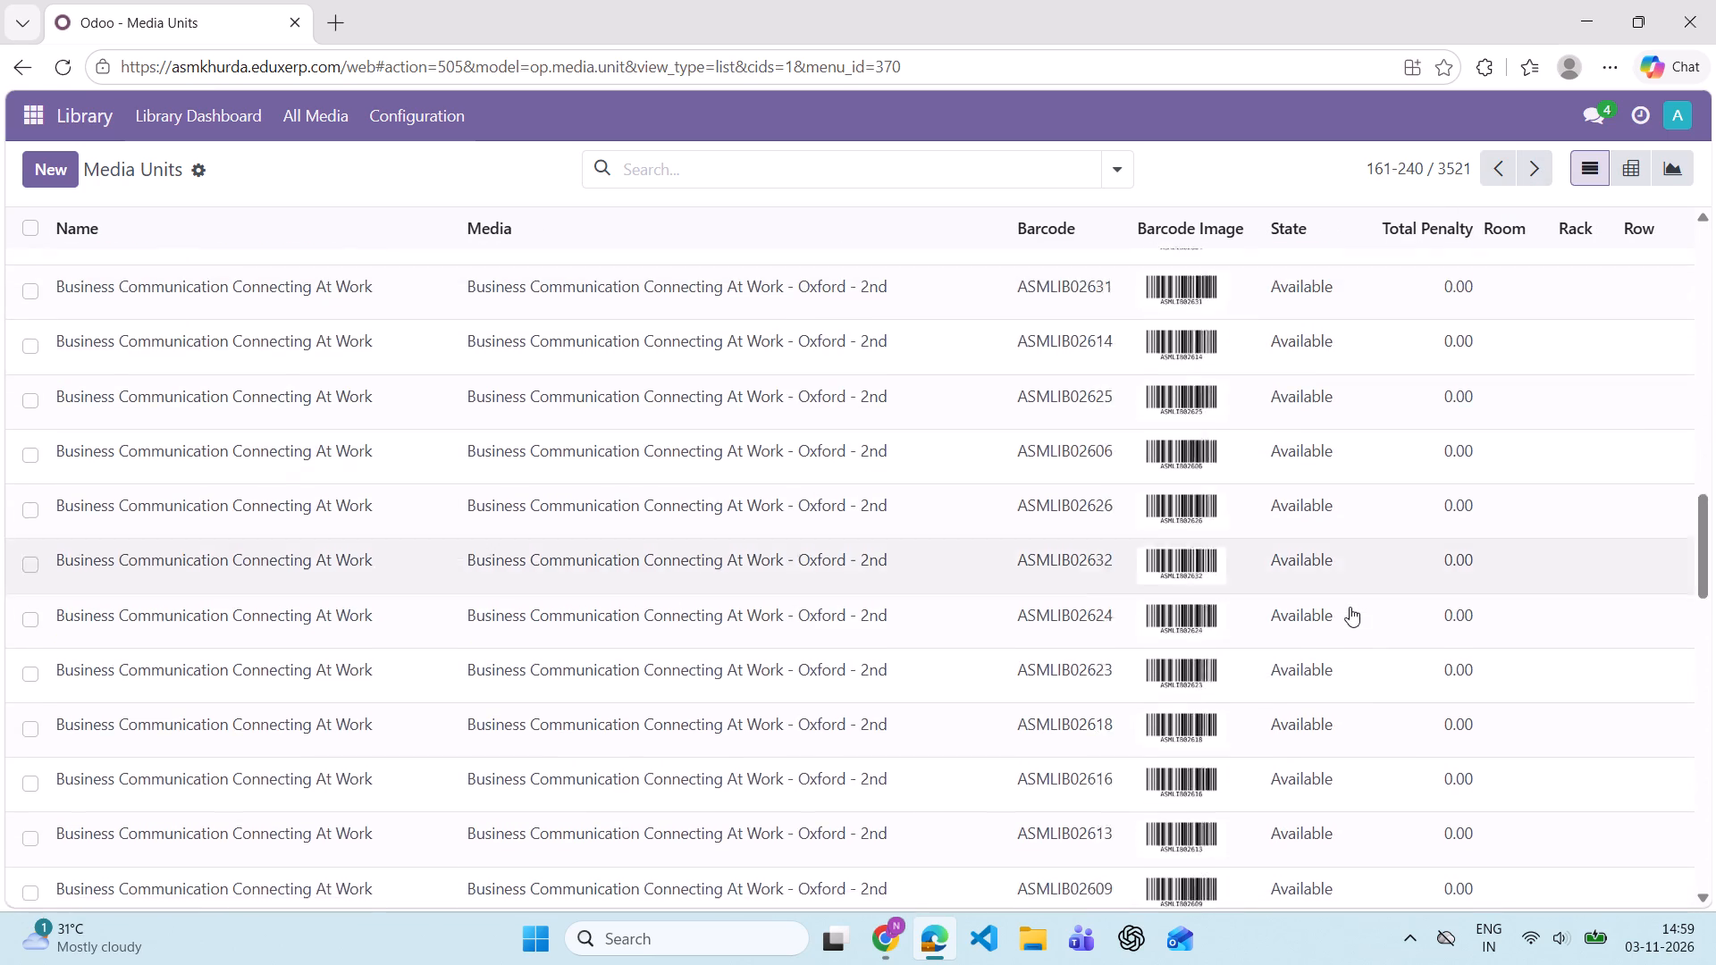
{"action": "scroll", "coordinate": [1350, 607], "scroll_direction": "down", "scroll_amount": 20}
{"action": "scroll", "coordinate": [1350, 607], "scroll_direction": "down", "scroll_amount": 6}
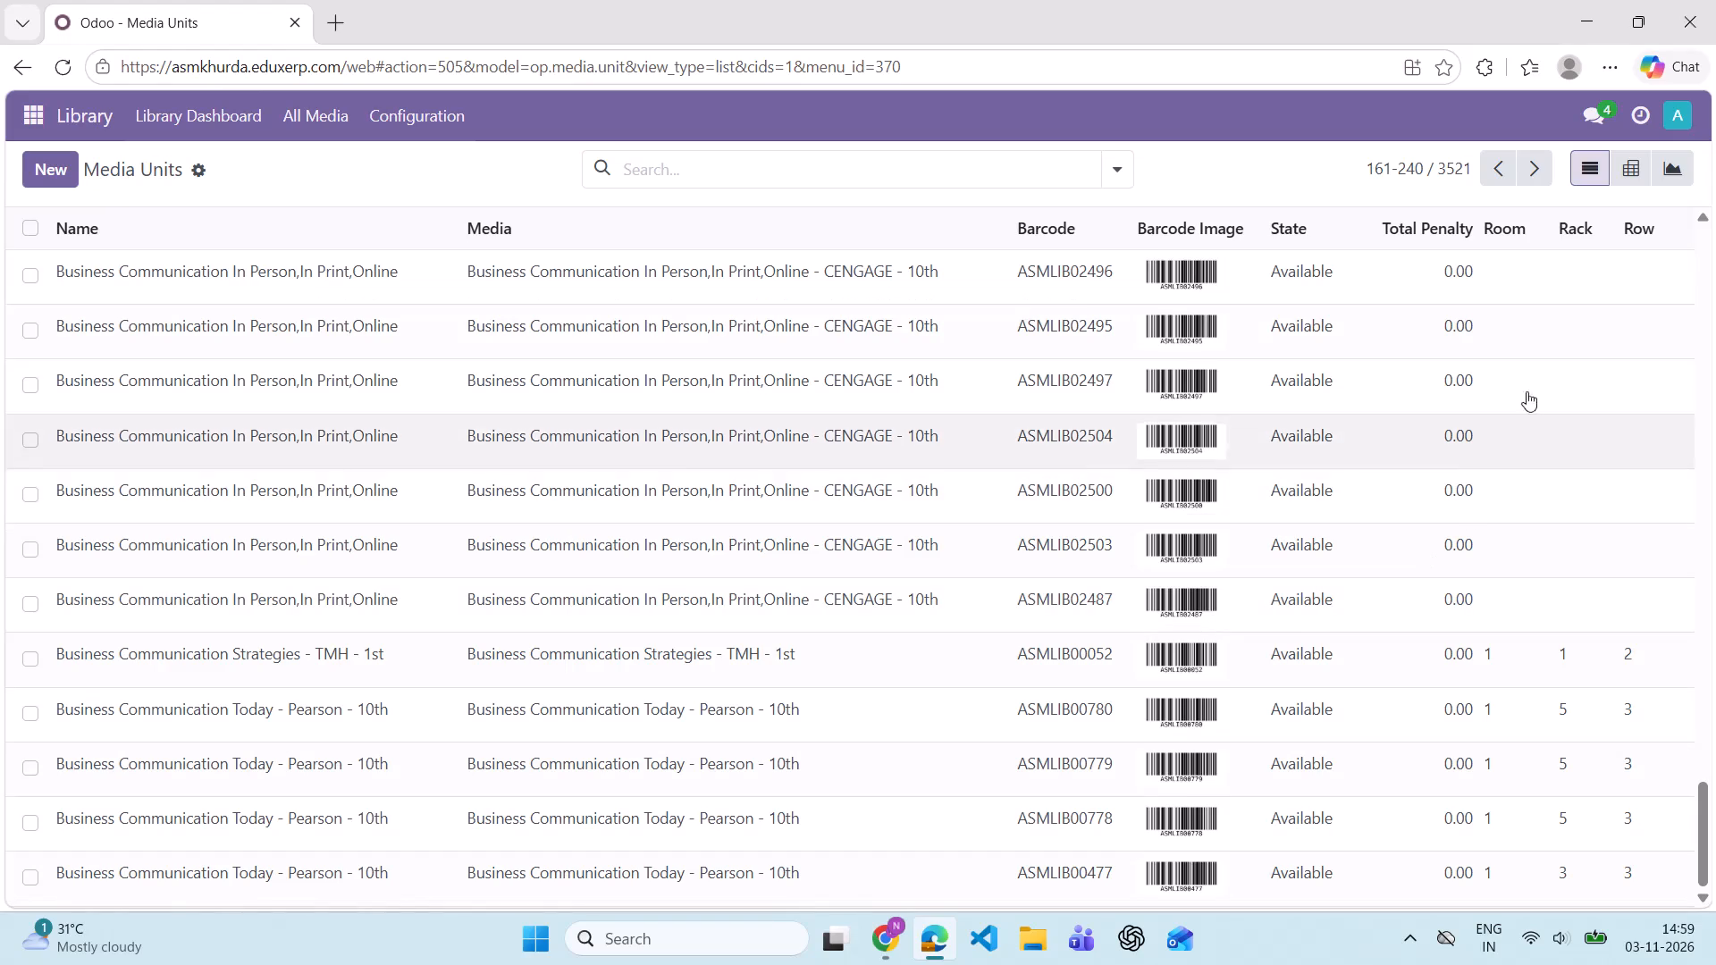
Return to the 241-320 page of media units and examine its barcode images from the first row to the last.
{"action": "left_click", "coordinate": [1545, 169]}
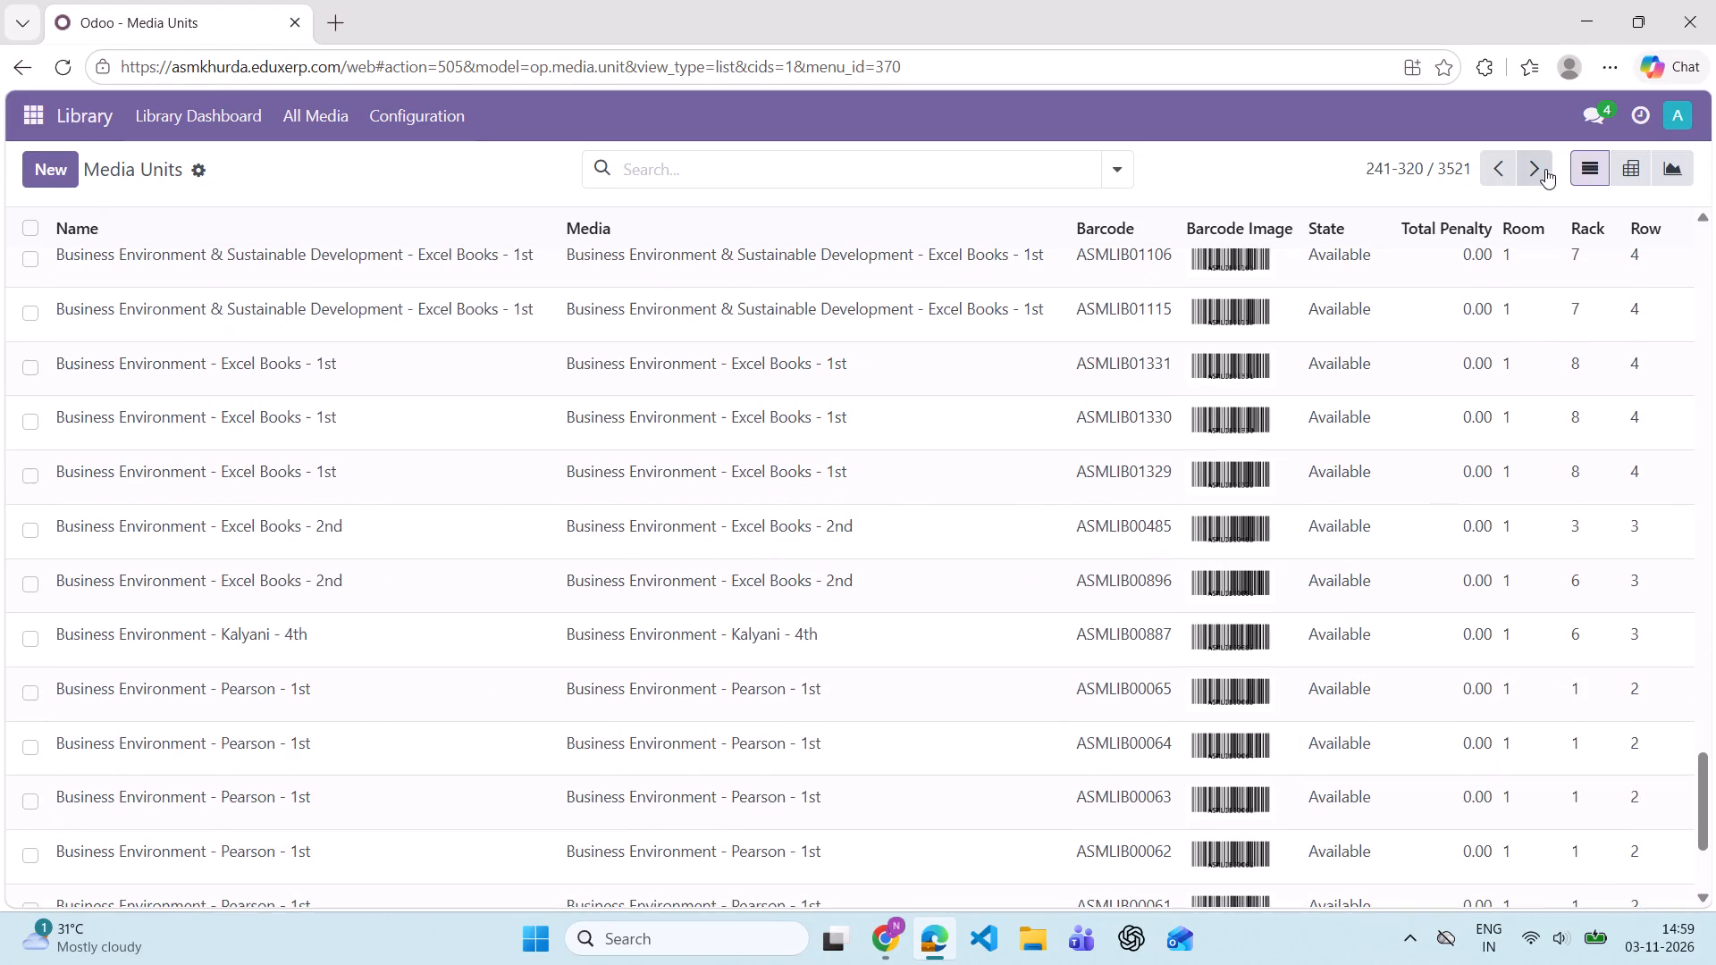
{"action": "scroll", "coordinate": [1363, 441], "scroll_direction": "up", "scroll_amount": 19}
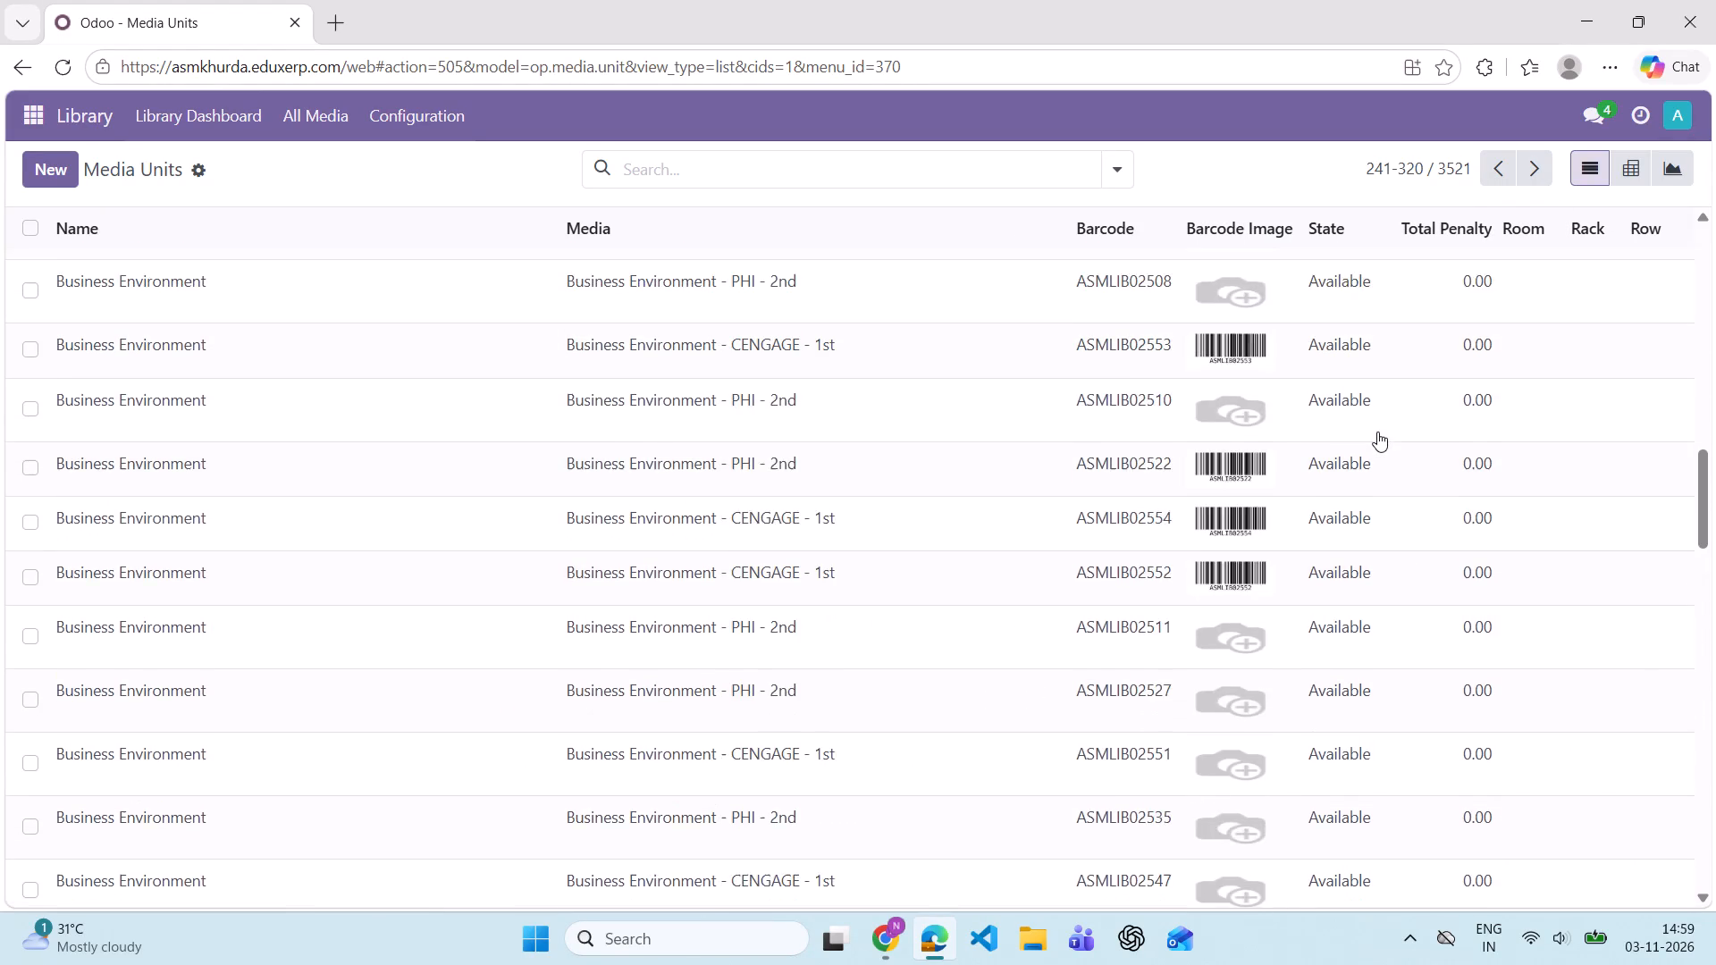
{"action": "scroll", "coordinate": [1377, 432], "scroll_direction": "up", "scroll_amount": 20}
{"action": "scroll", "coordinate": [1377, 432], "scroll_direction": "up", "scroll_amount": 2}
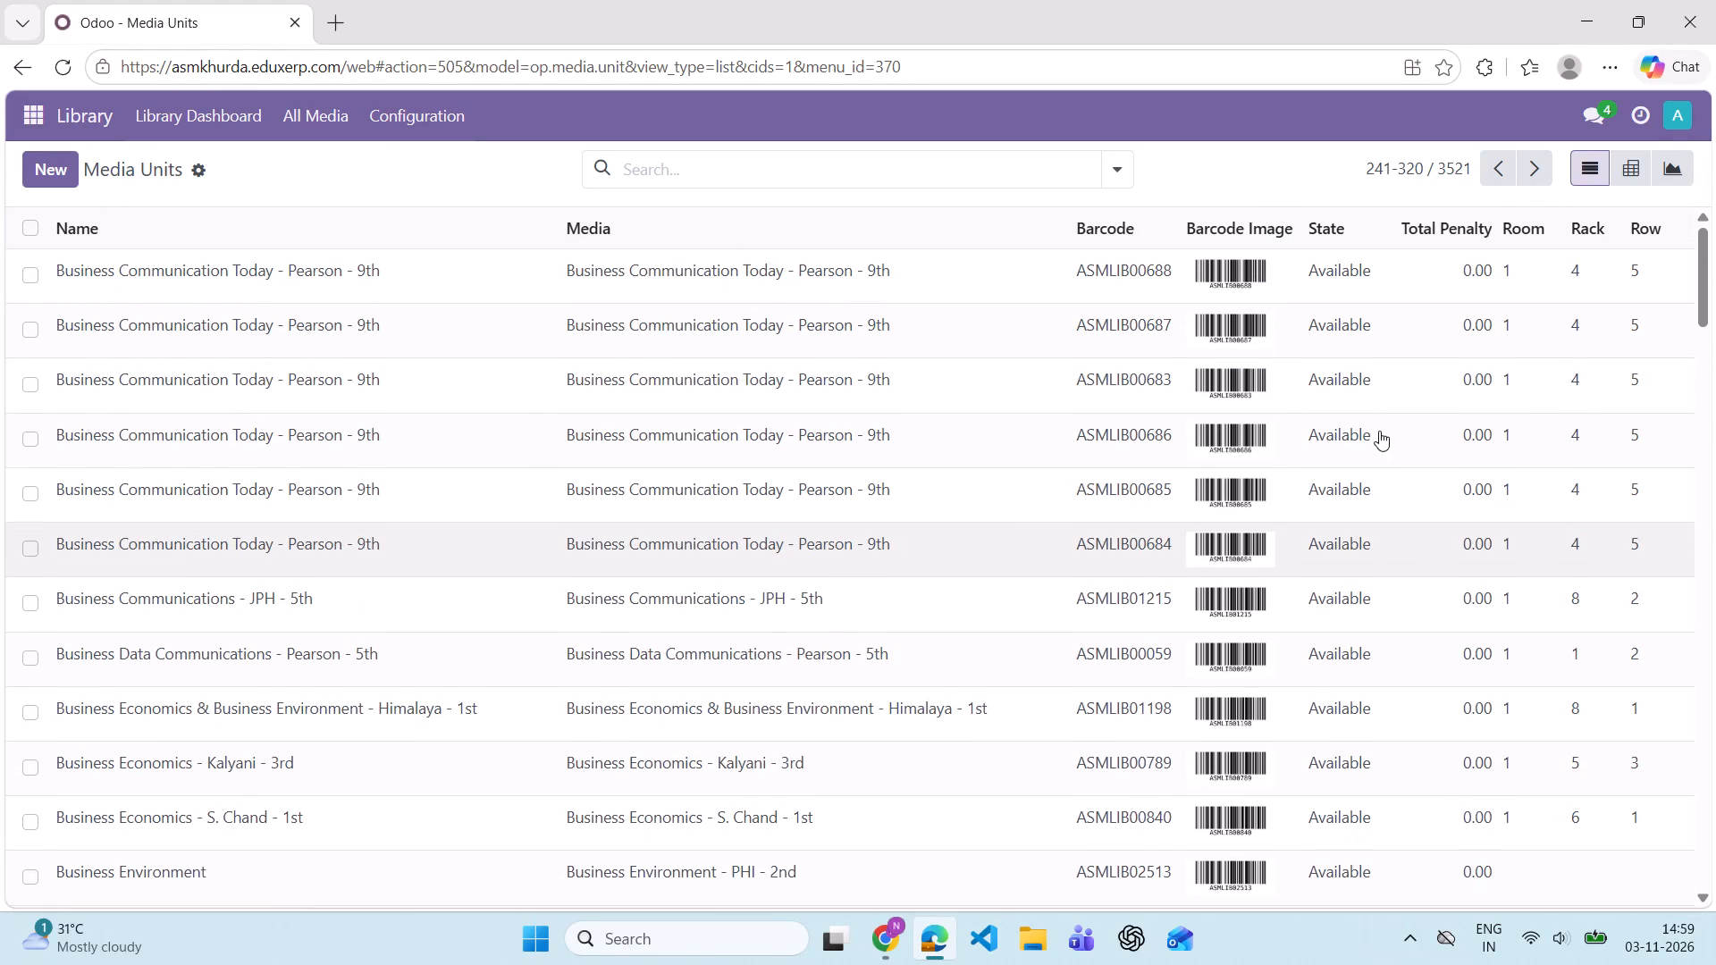
{"action": "scroll", "coordinate": [1366, 498], "scroll_direction": "down", "scroll_amount": 4}
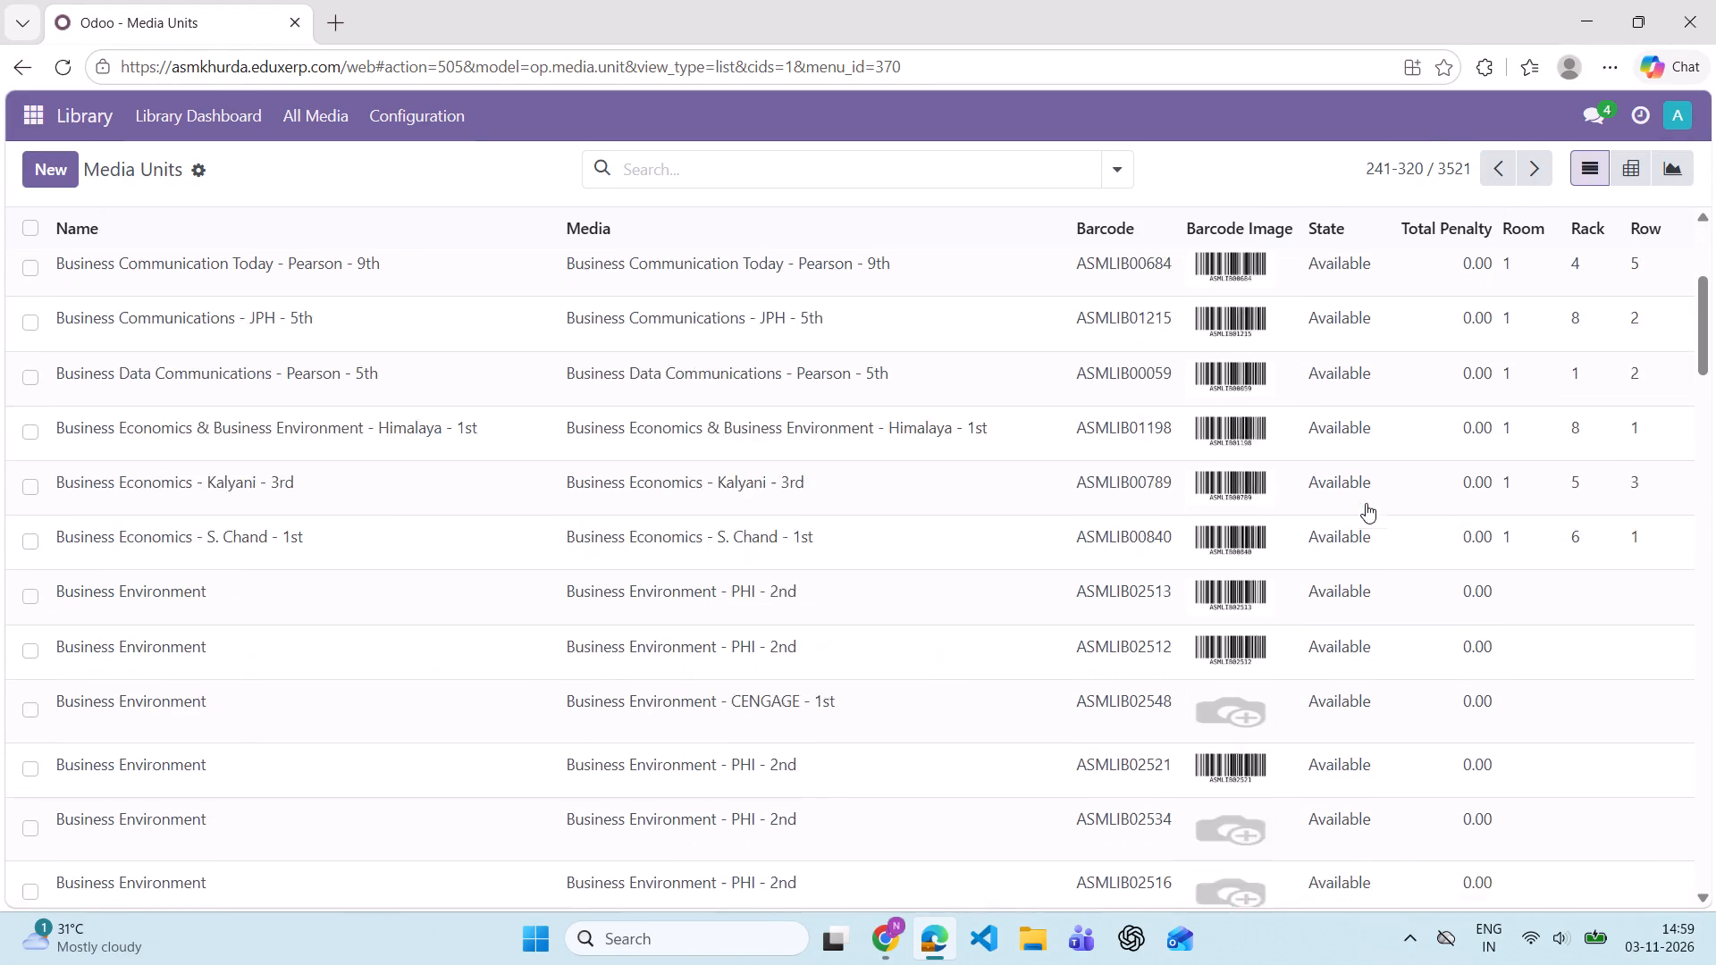
{"action": "scroll", "coordinate": [1366, 503], "scroll_direction": "down", "scroll_amount": 6}
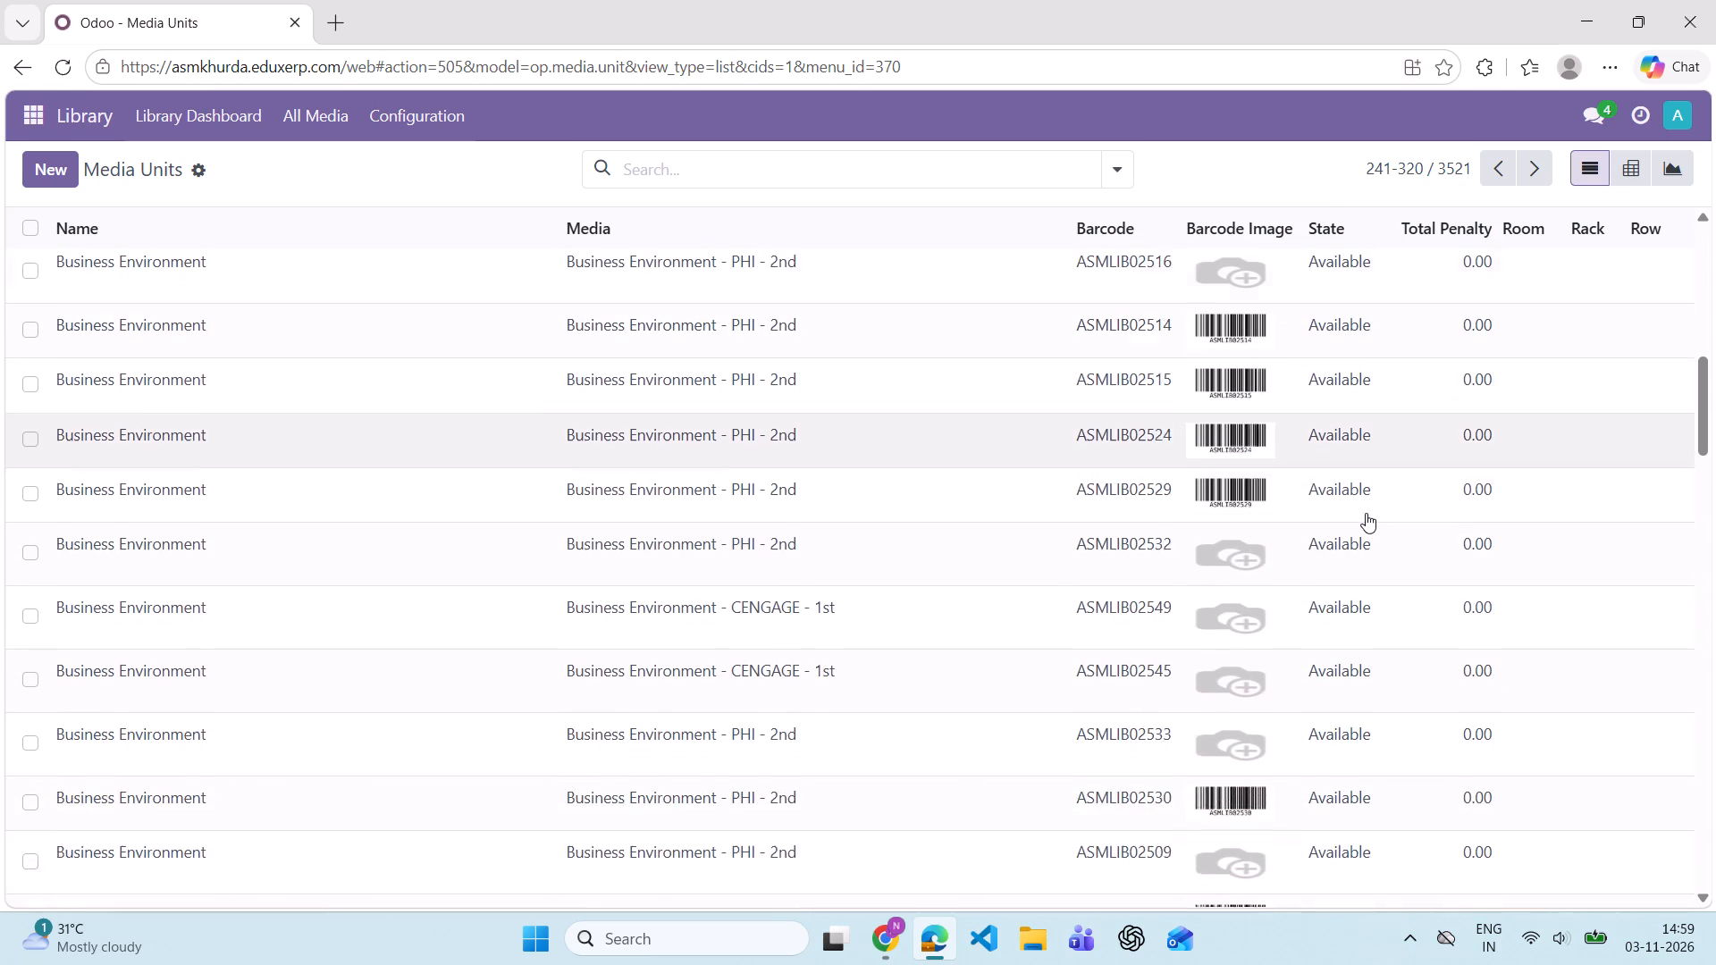
{"action": "scroll", "coordinate": [1366, 515], "scroll_direction": "down", "scroll_amount": 5}
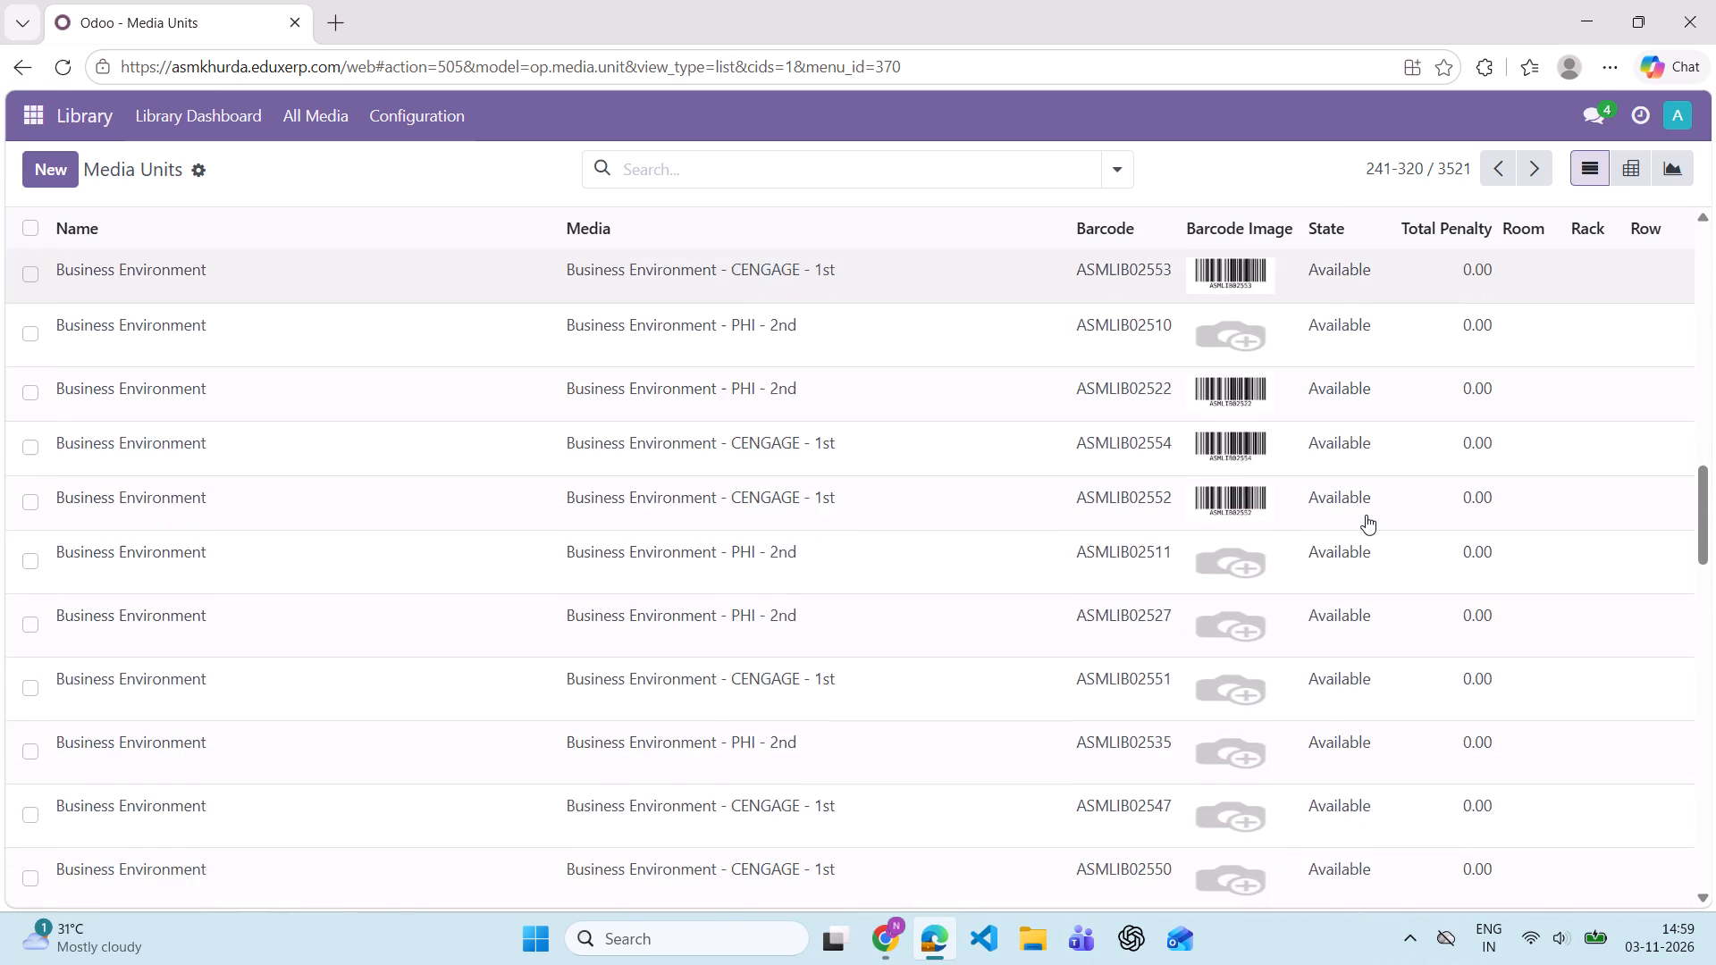
{"action": "scroll", "coordinate": [1366, 515], "scroll_direction": "down", "scroll_amount": 13}
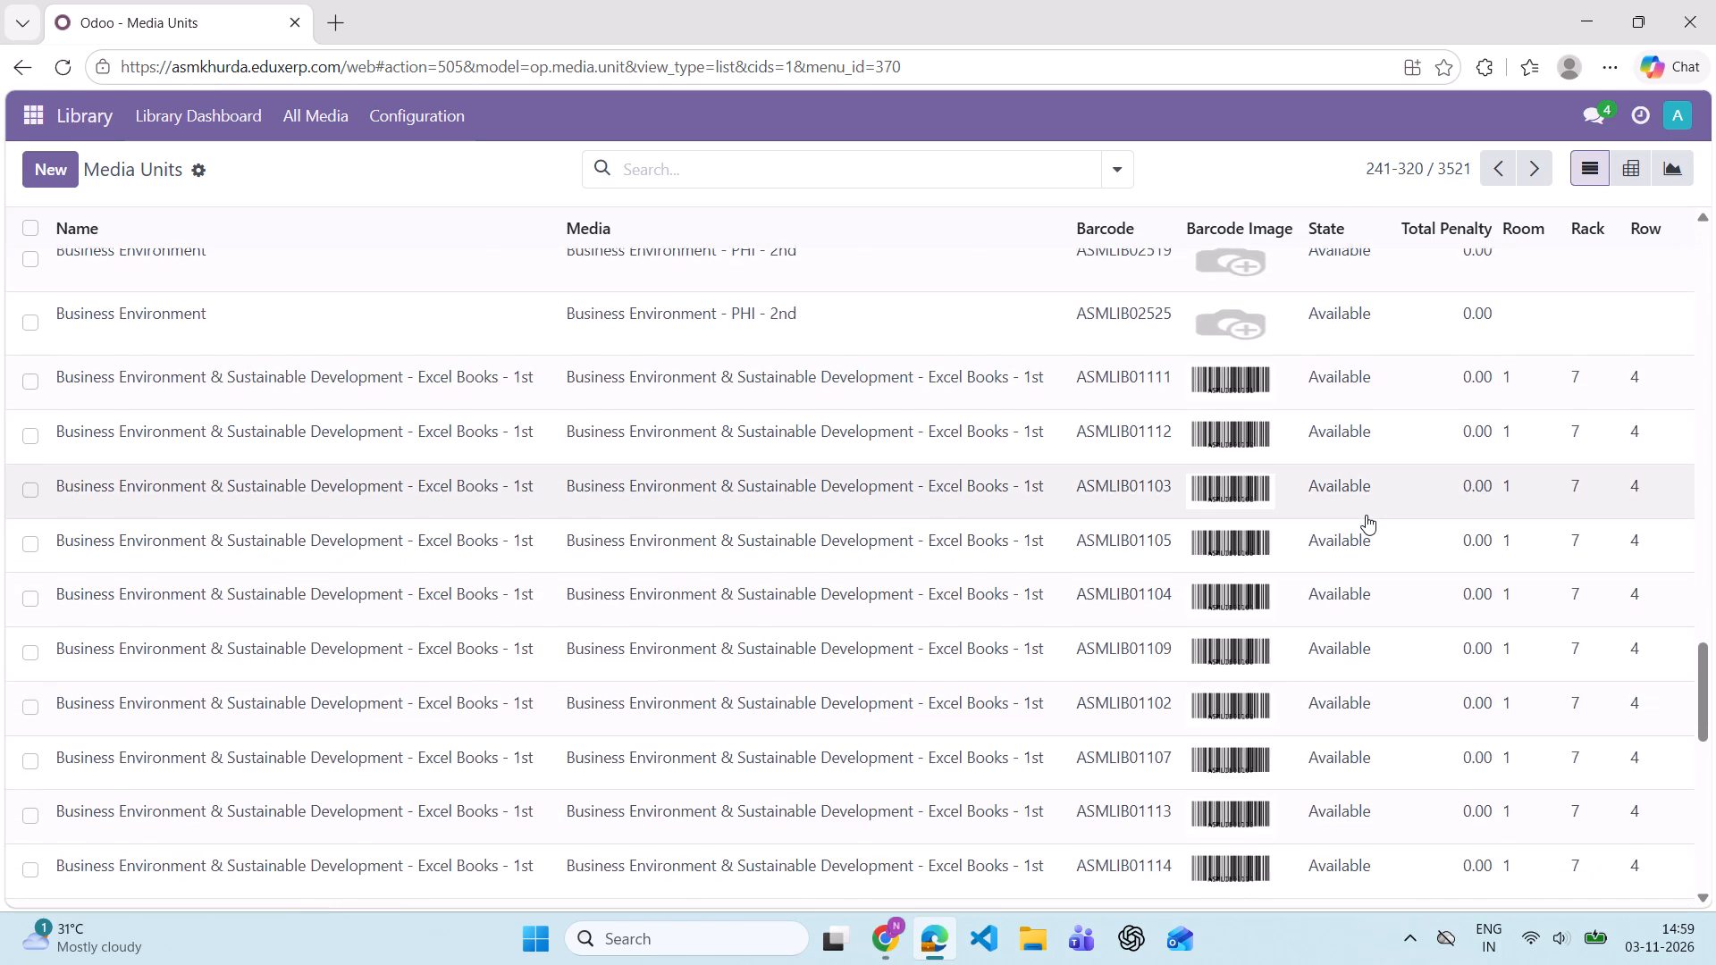
{"action": "scroll", "coordinate": [1366, 515], "scroll_direction": "down", "scroll_amount": 16}
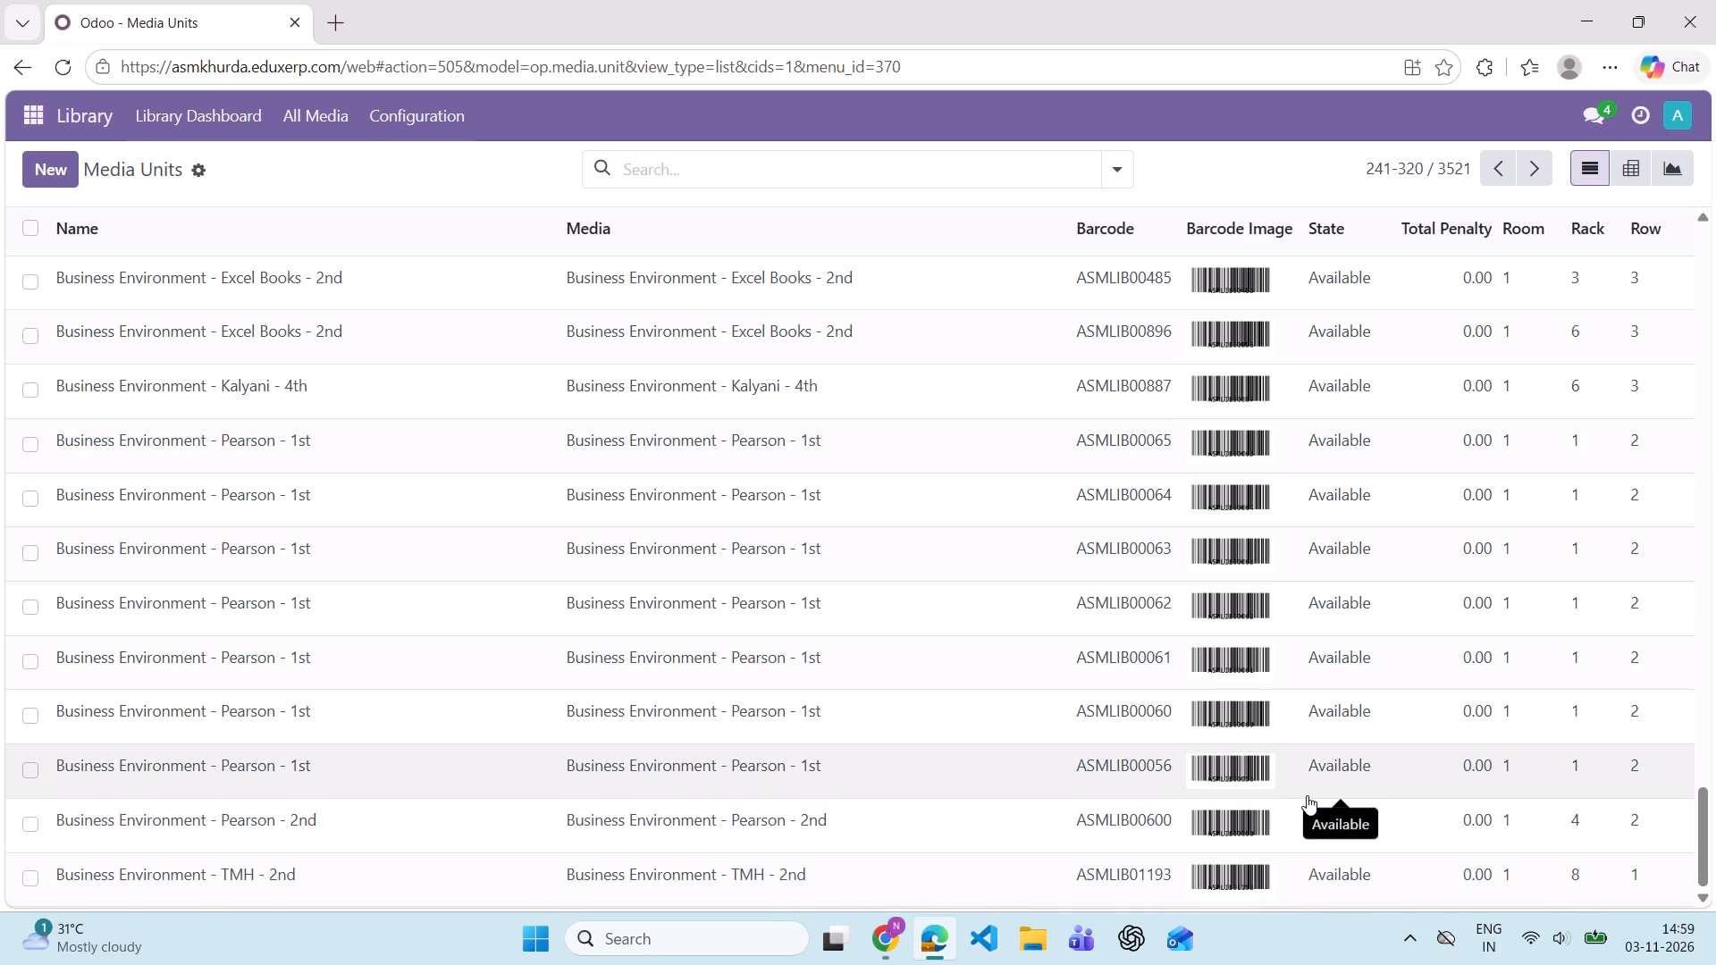
Open the Business Environment - TMH - 2nd unit, save the barcode as ASMLIB0119, restore it to ASMLIB01193 and go back to record 79.
{"action": "scroll", "coordinate": [1325, 595], "scroll_direction": "down", "scroll_amount": 4}
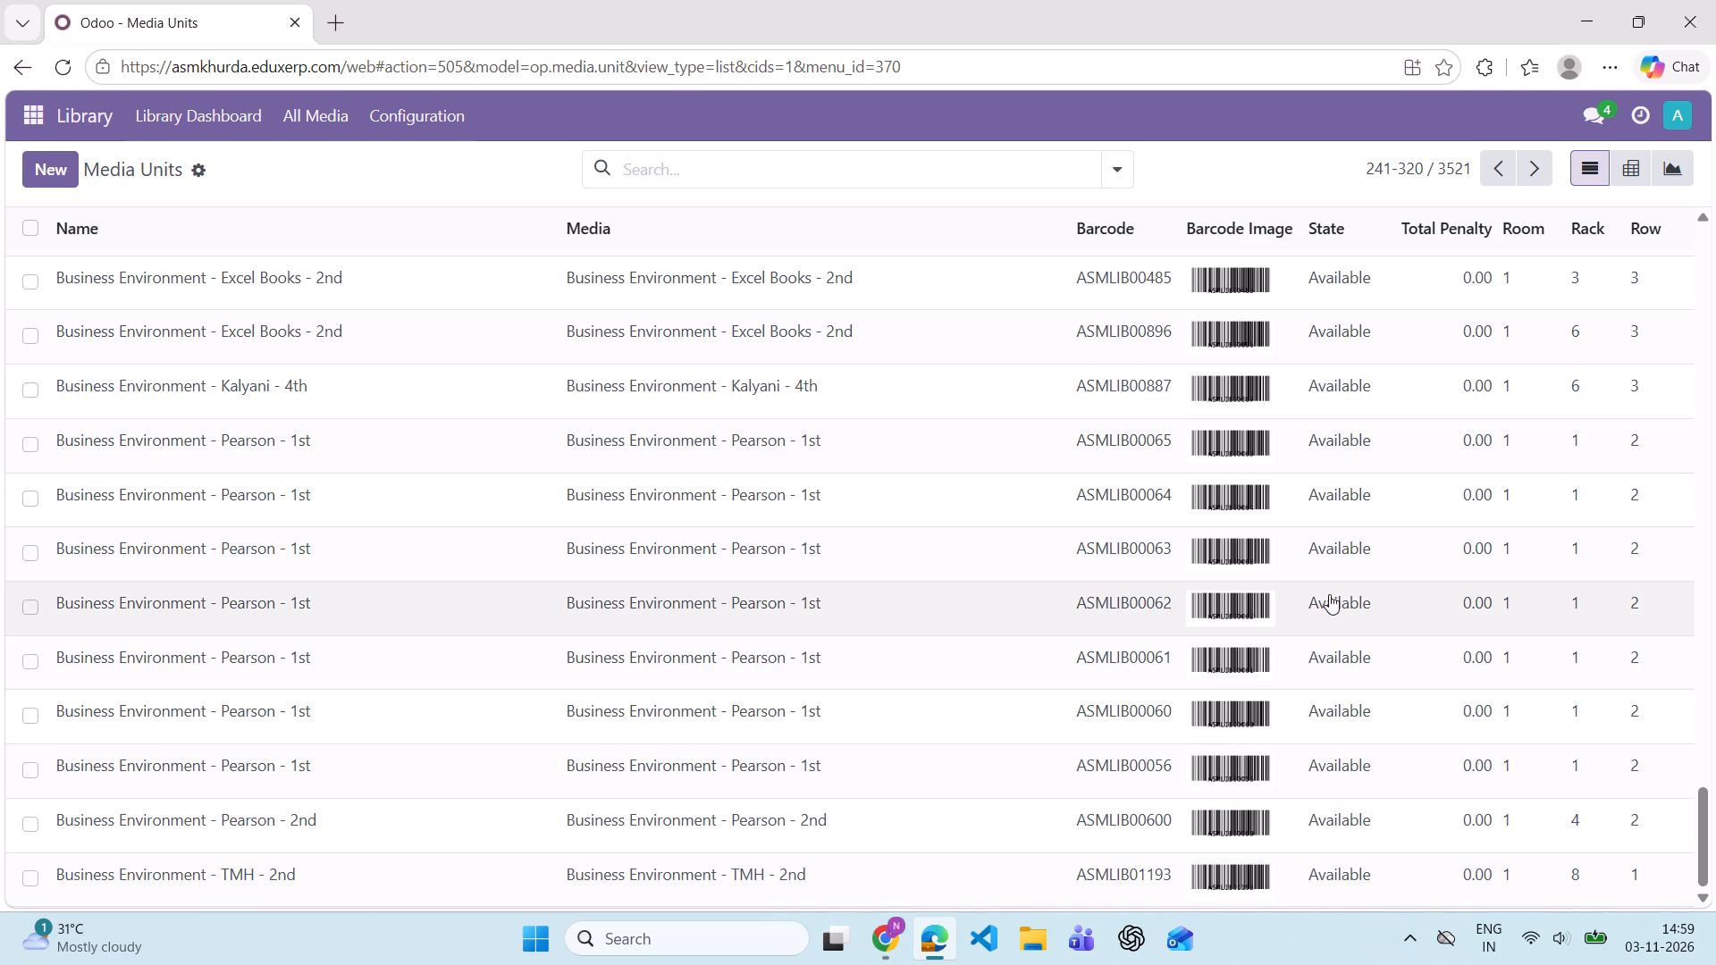
{"action": "scroll", "coordinate": [1329, 594], "scroll_direction": "down", "scroll_amount": 2}
{"action": "left_click", "coordinate": [1257, 885]}
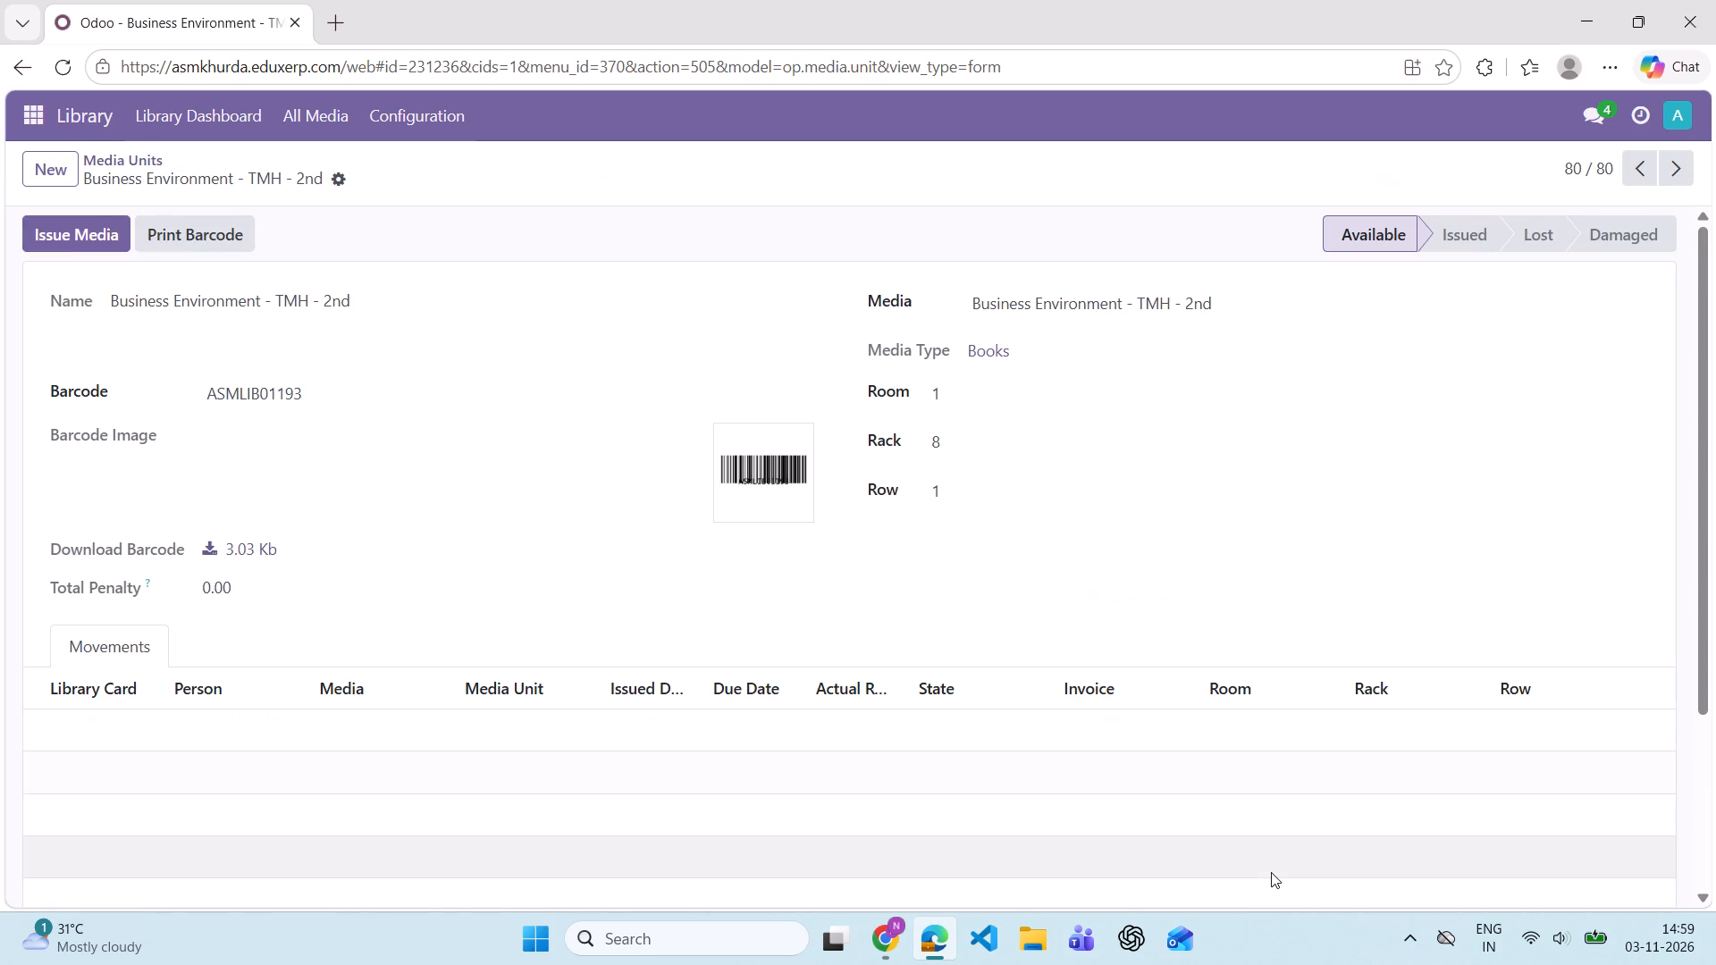
{"action": "left_click", "coordinate": [429, 389]}
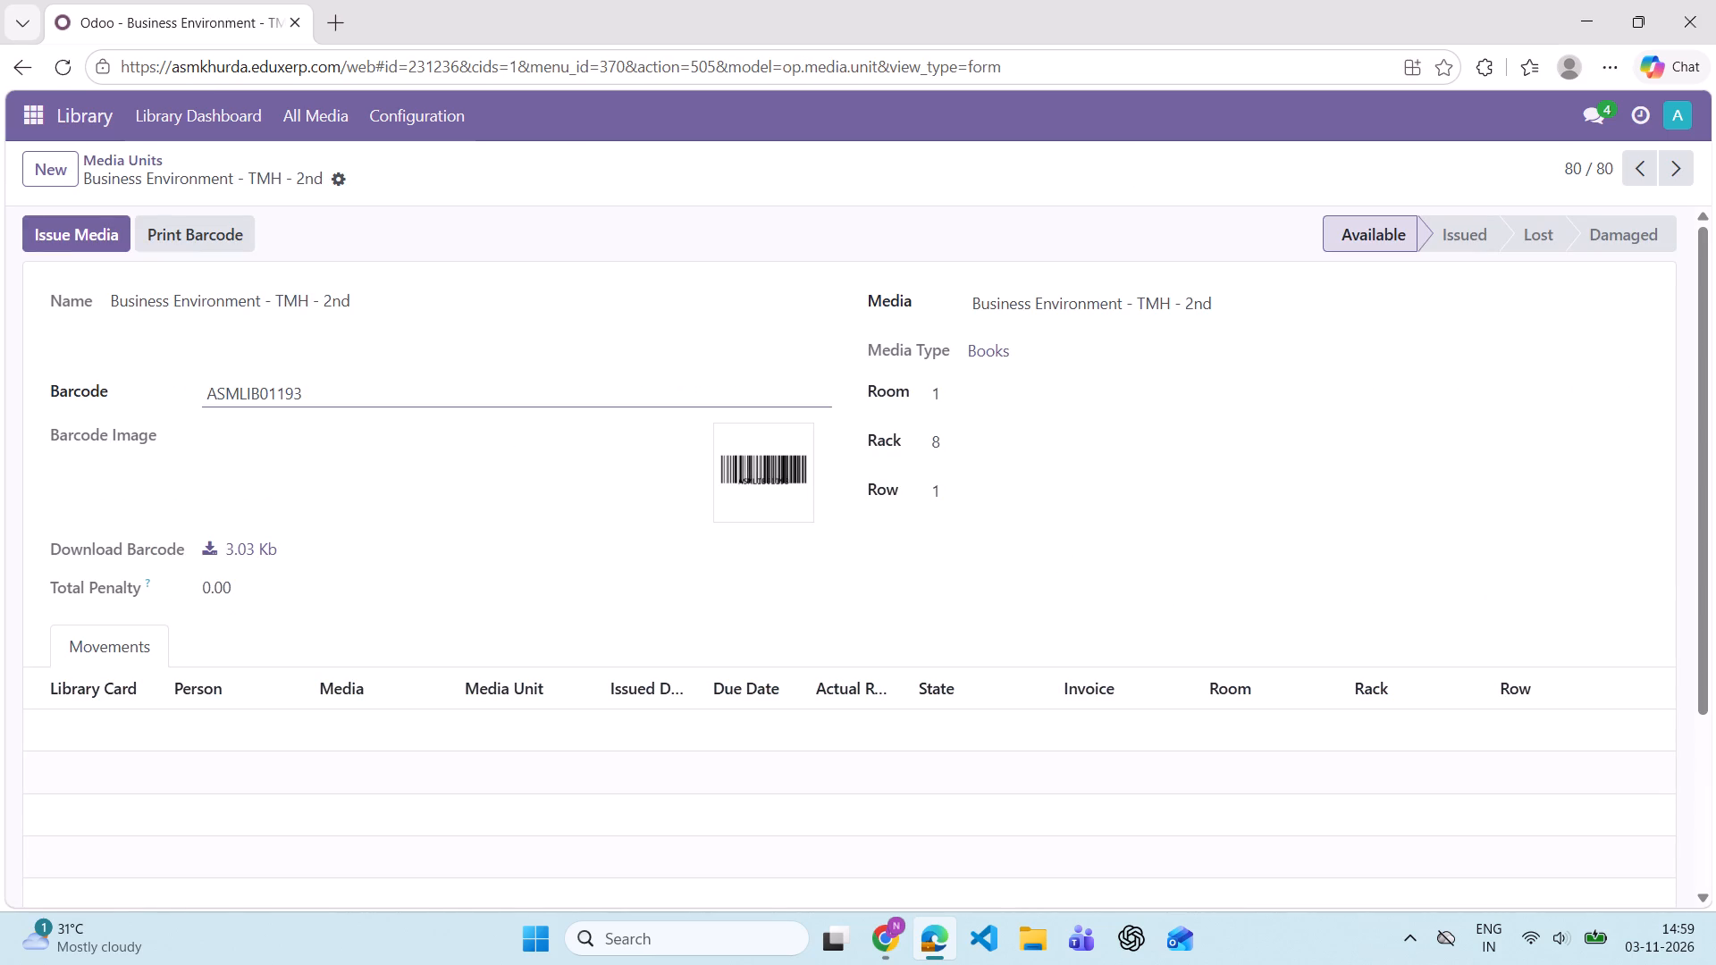
{"action": "key", "text": "BackSpace"}
{"action": "left_click", "coordinate": [360, 178]}
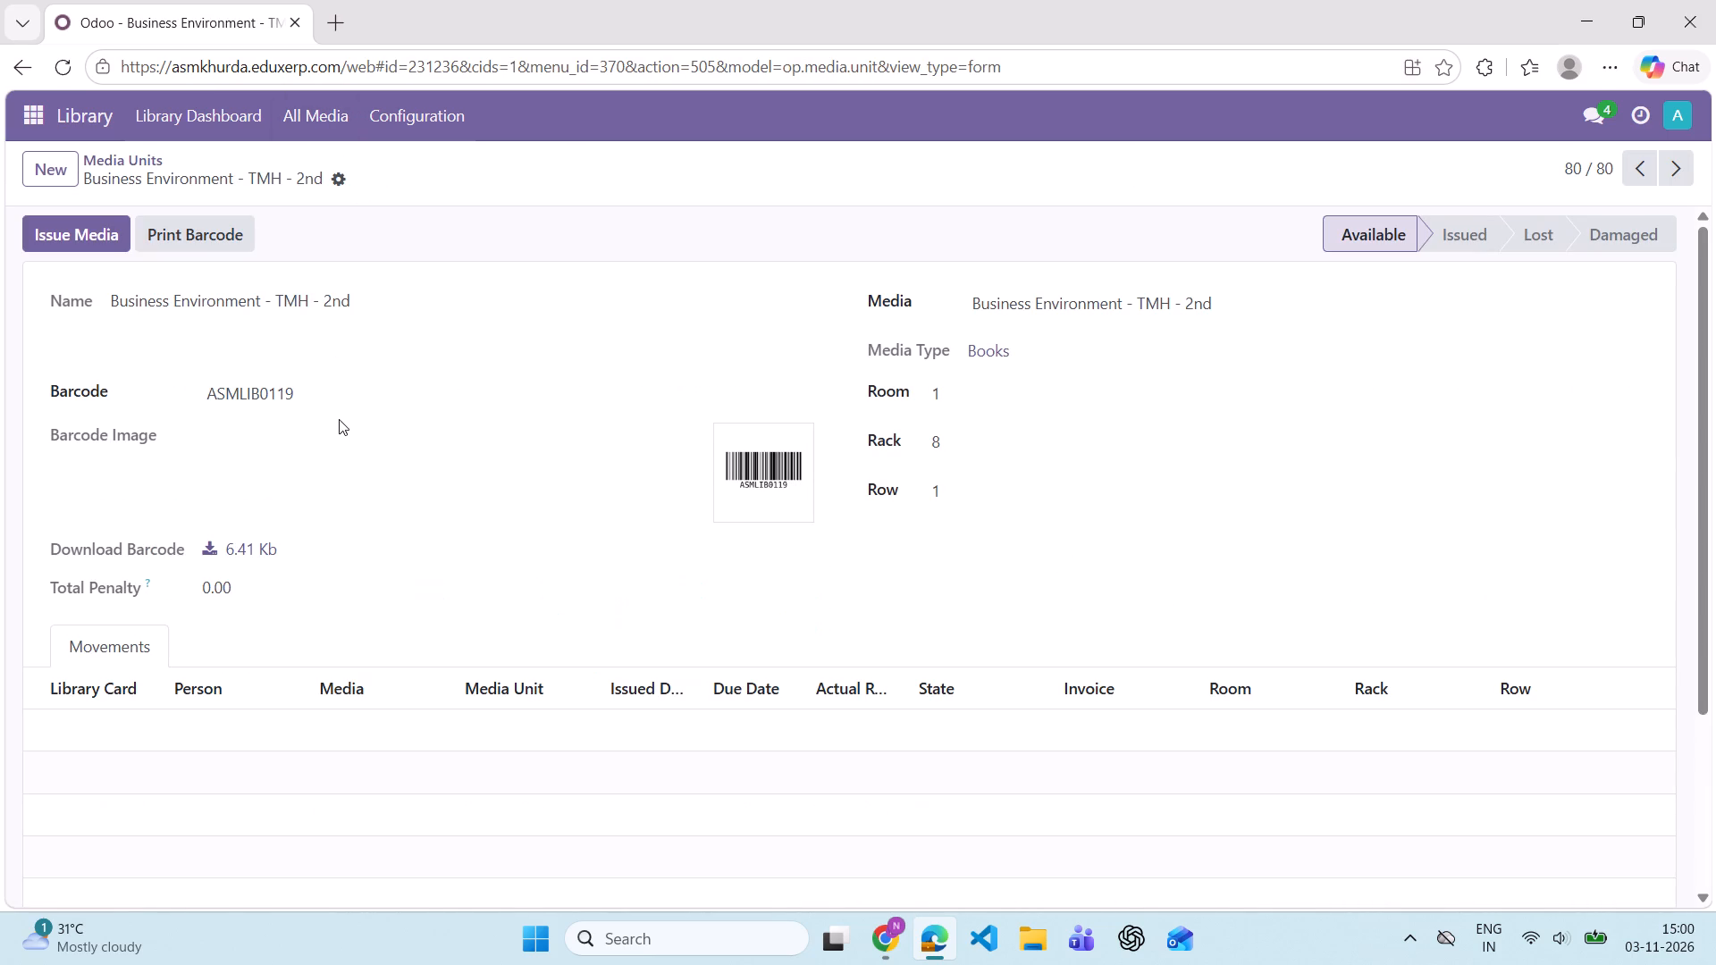
{"action": "left_click", "coordinate": [353, 399]}
{"action": "key", "text": "3"}
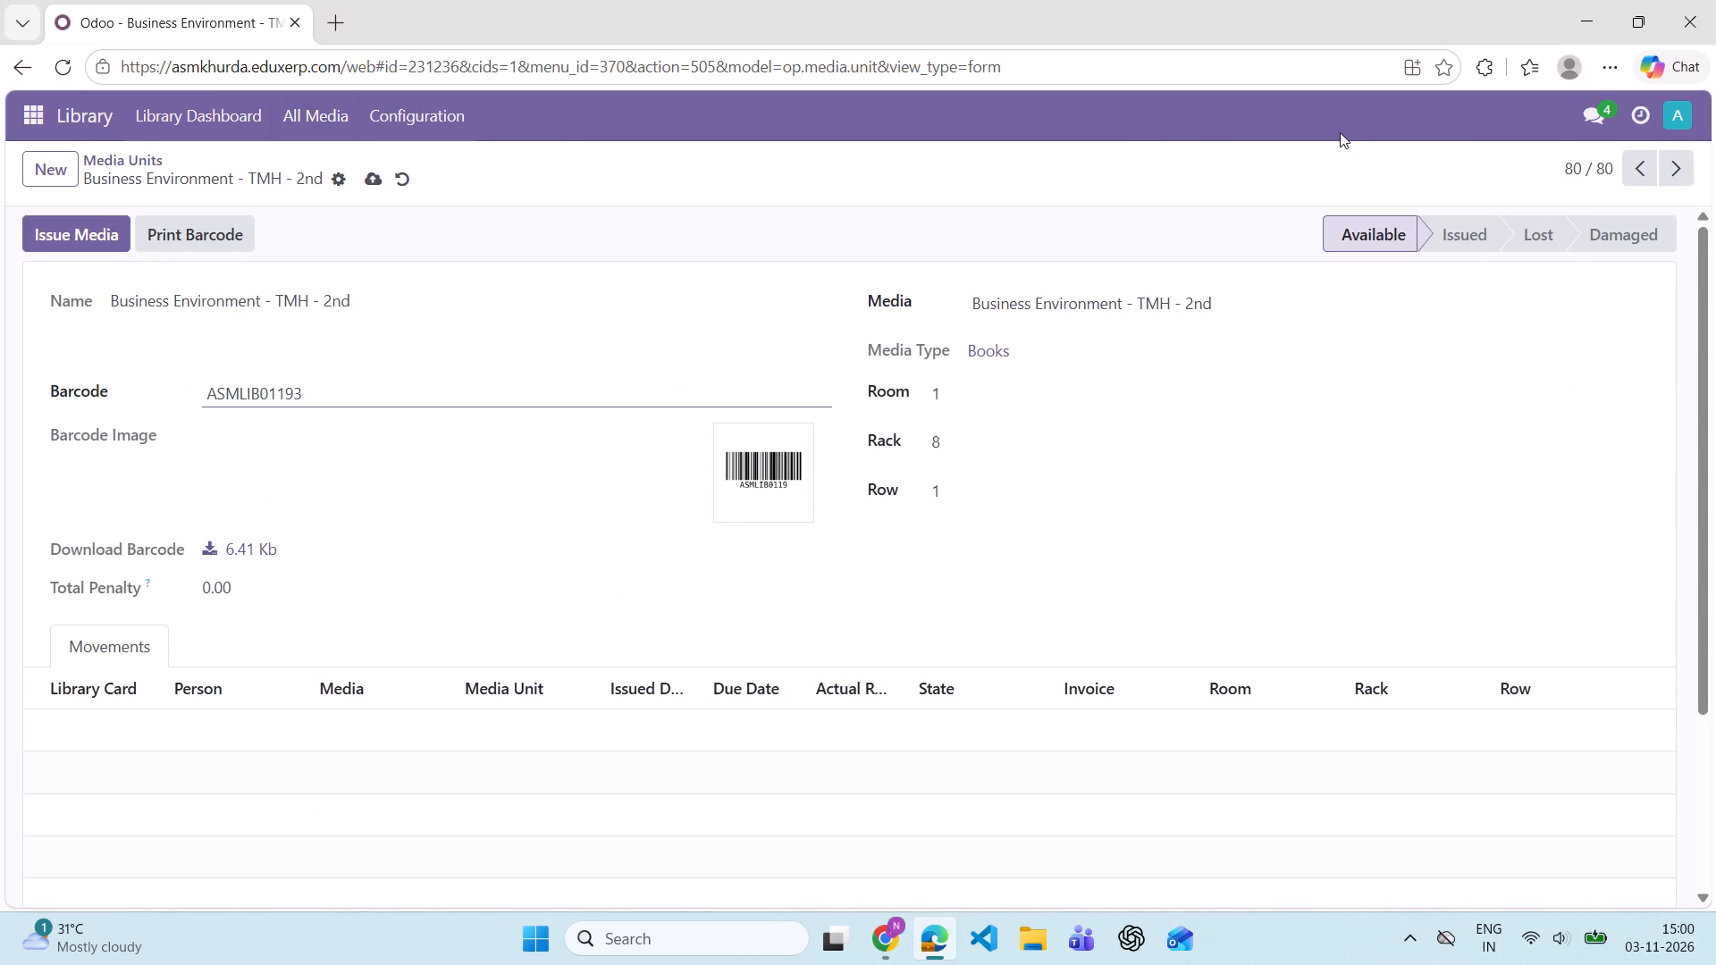
{"action": "left_click", "coordinate": [1647, 180]}
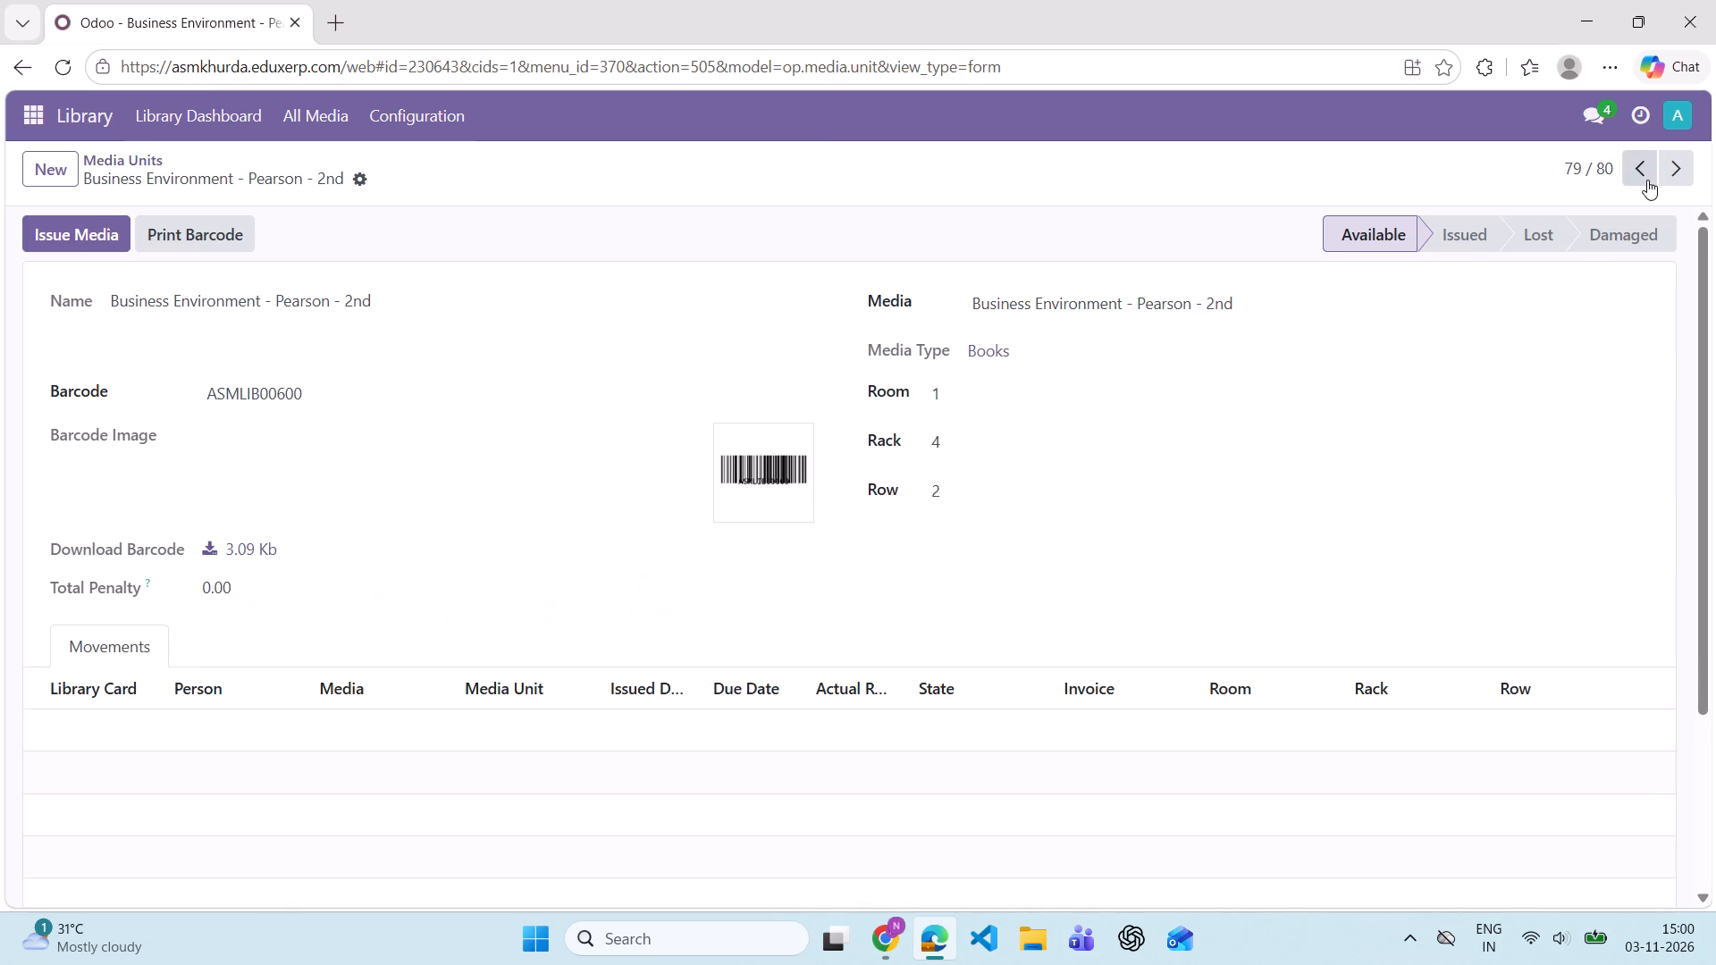
On media unit record 79, save the barcode as ASMLIB0060, restore it to ASMLIB00600 and go back to record 78.
{"action": "left_click", "coordinate": [489, 395]}
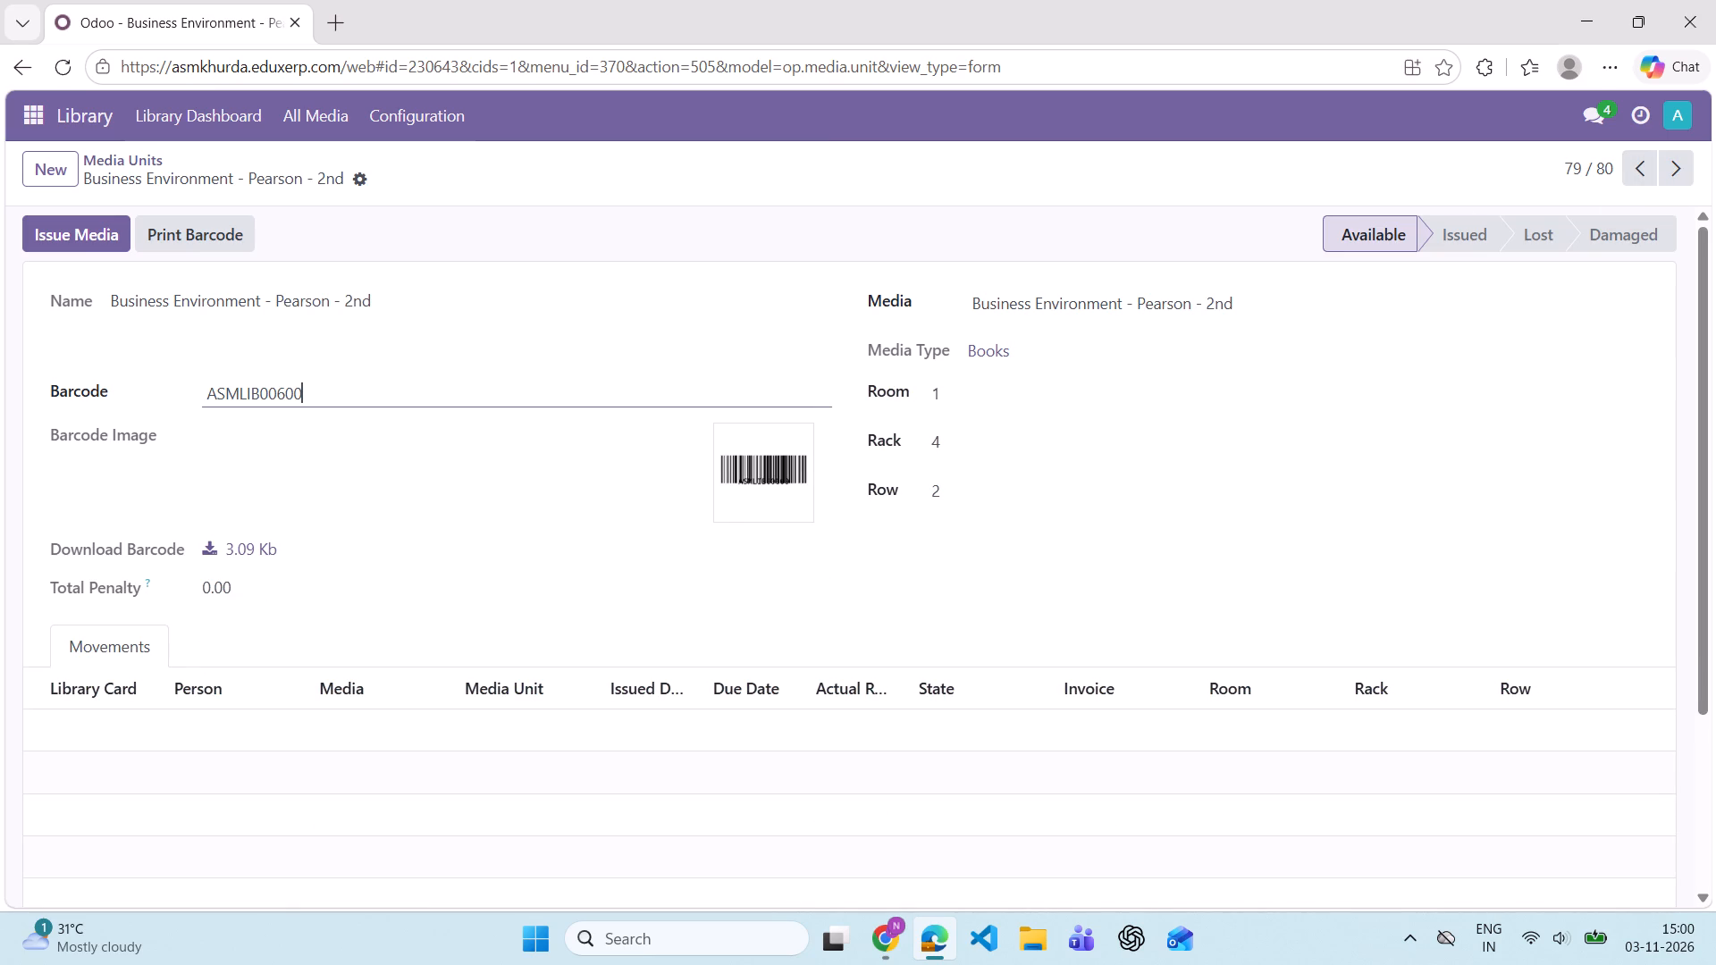
{"action": "key", "text": "BackSpace"}
{"action": "left_click", "coordinate": [402, 182]}
{"action": "left_click", "coordinate": [325, 399]}
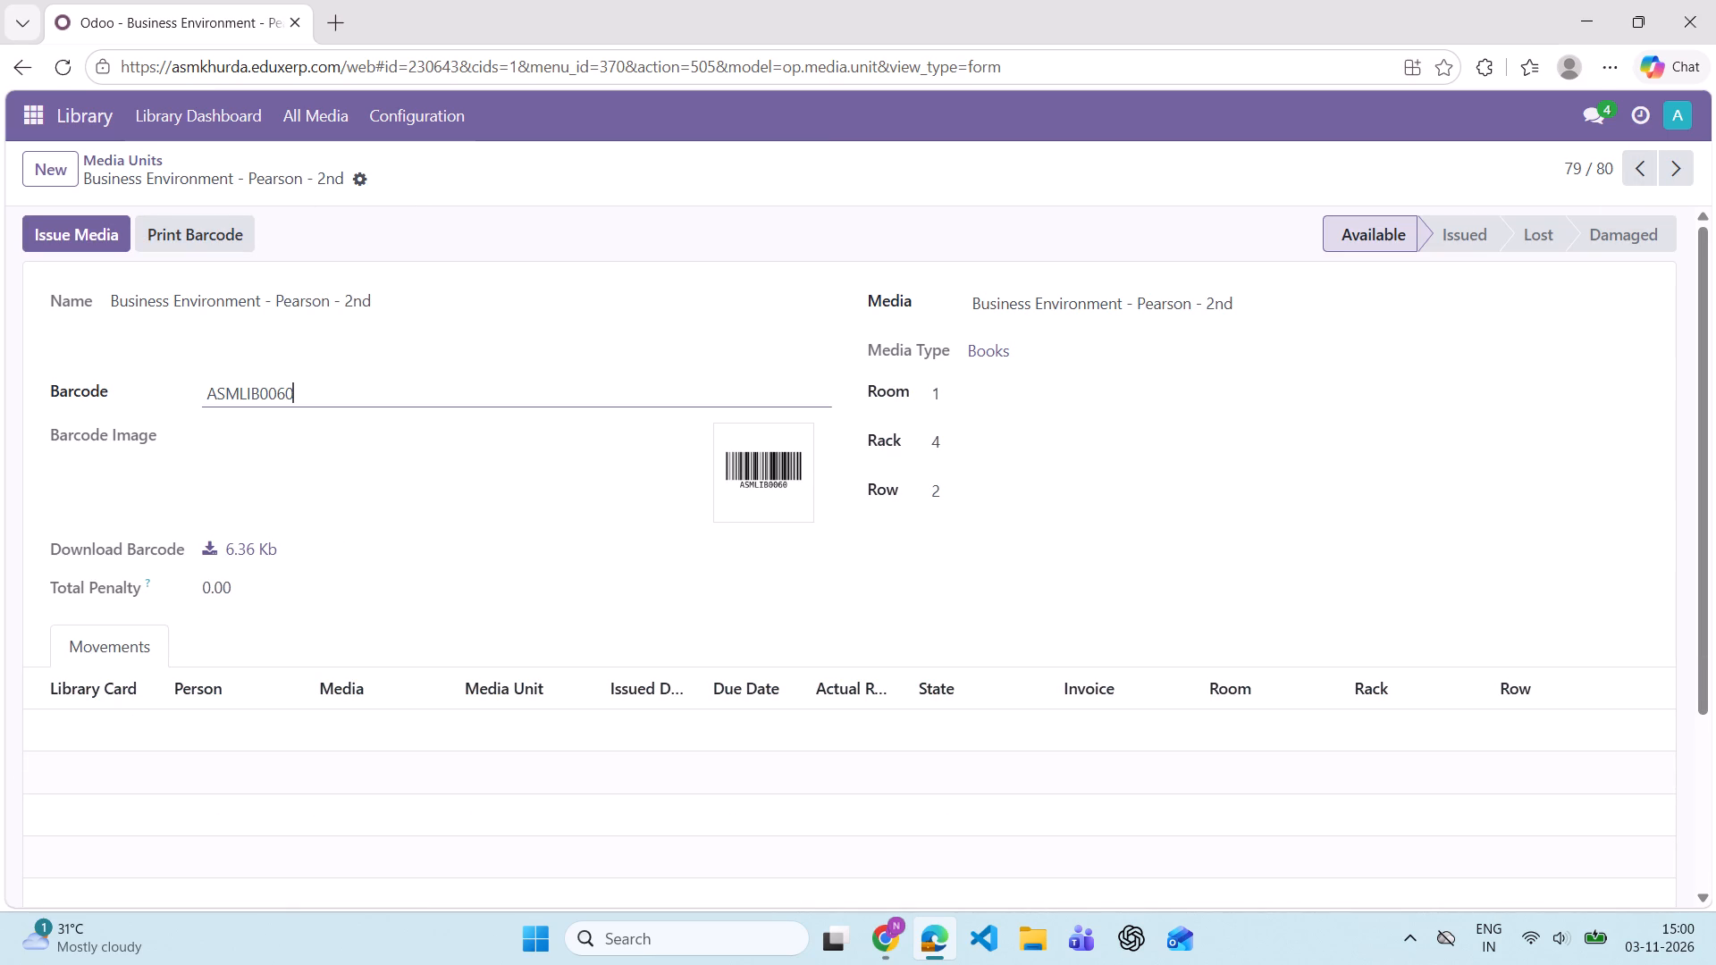
{"action": "key", "text": "0"}
{"action": "left_click", "coordinate": [1649, 157]}
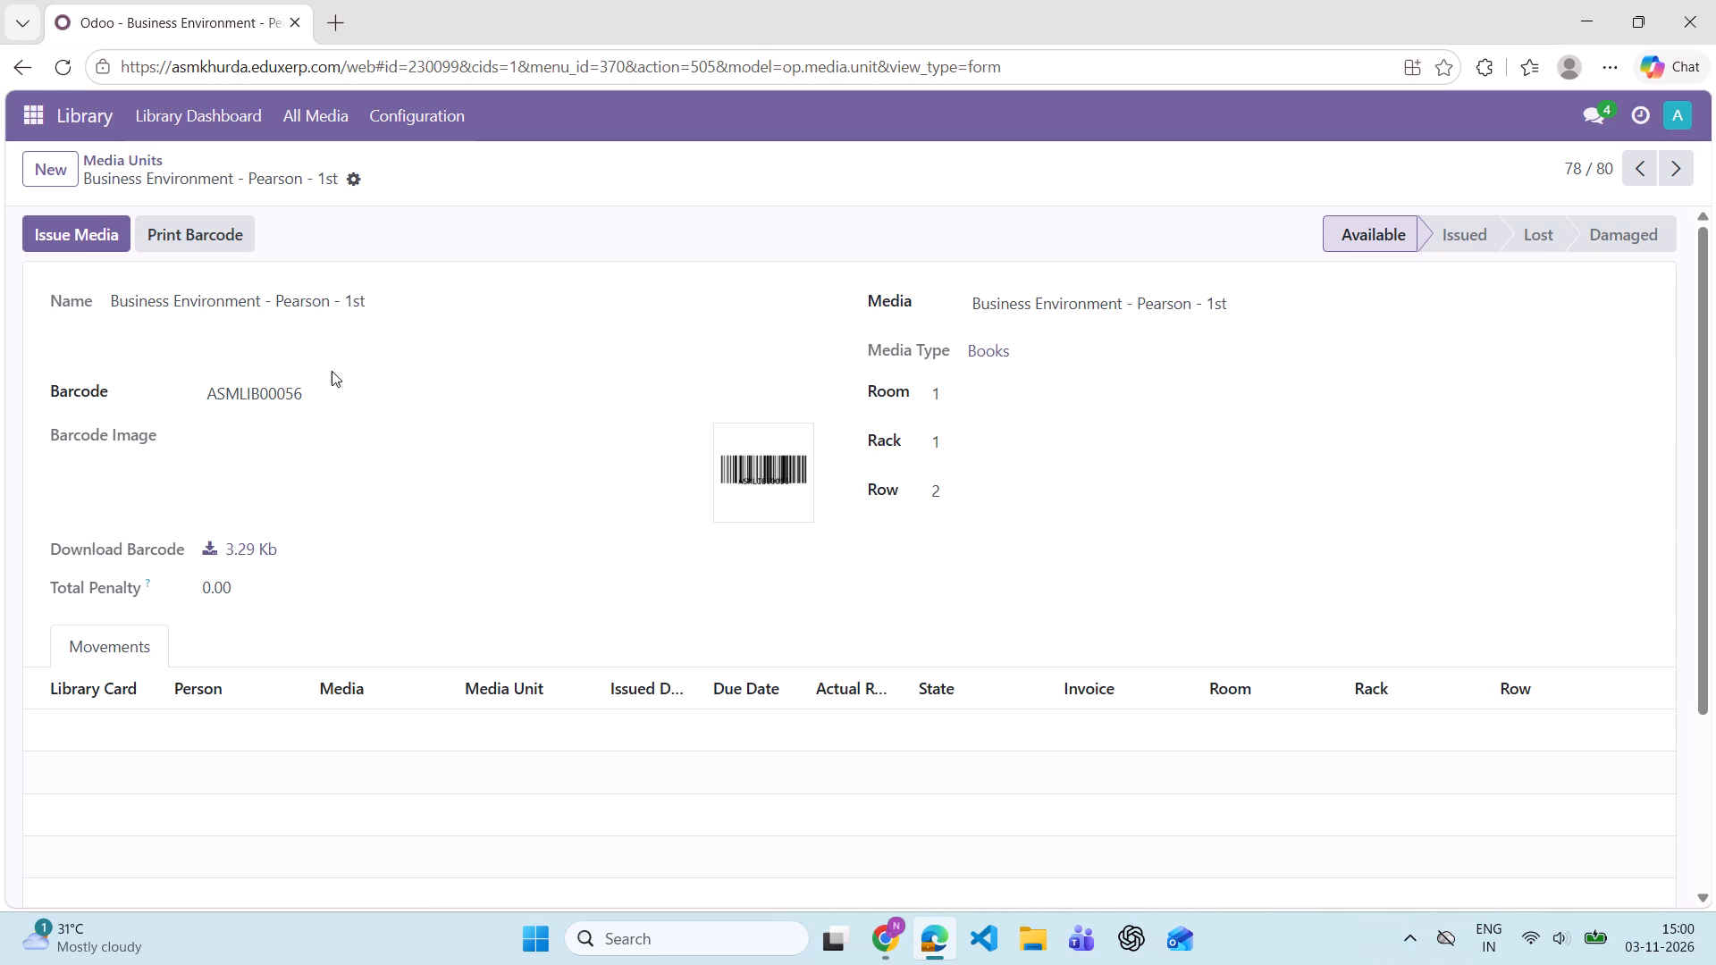
On media unit record 78, save the barcode as ASMLIB0005, restore it to ASMLIB00056 and go back to record 77.
{"action": "left_click", "coordinate": [376, 397]}
{"action": "key", "text": "BackSpace"}
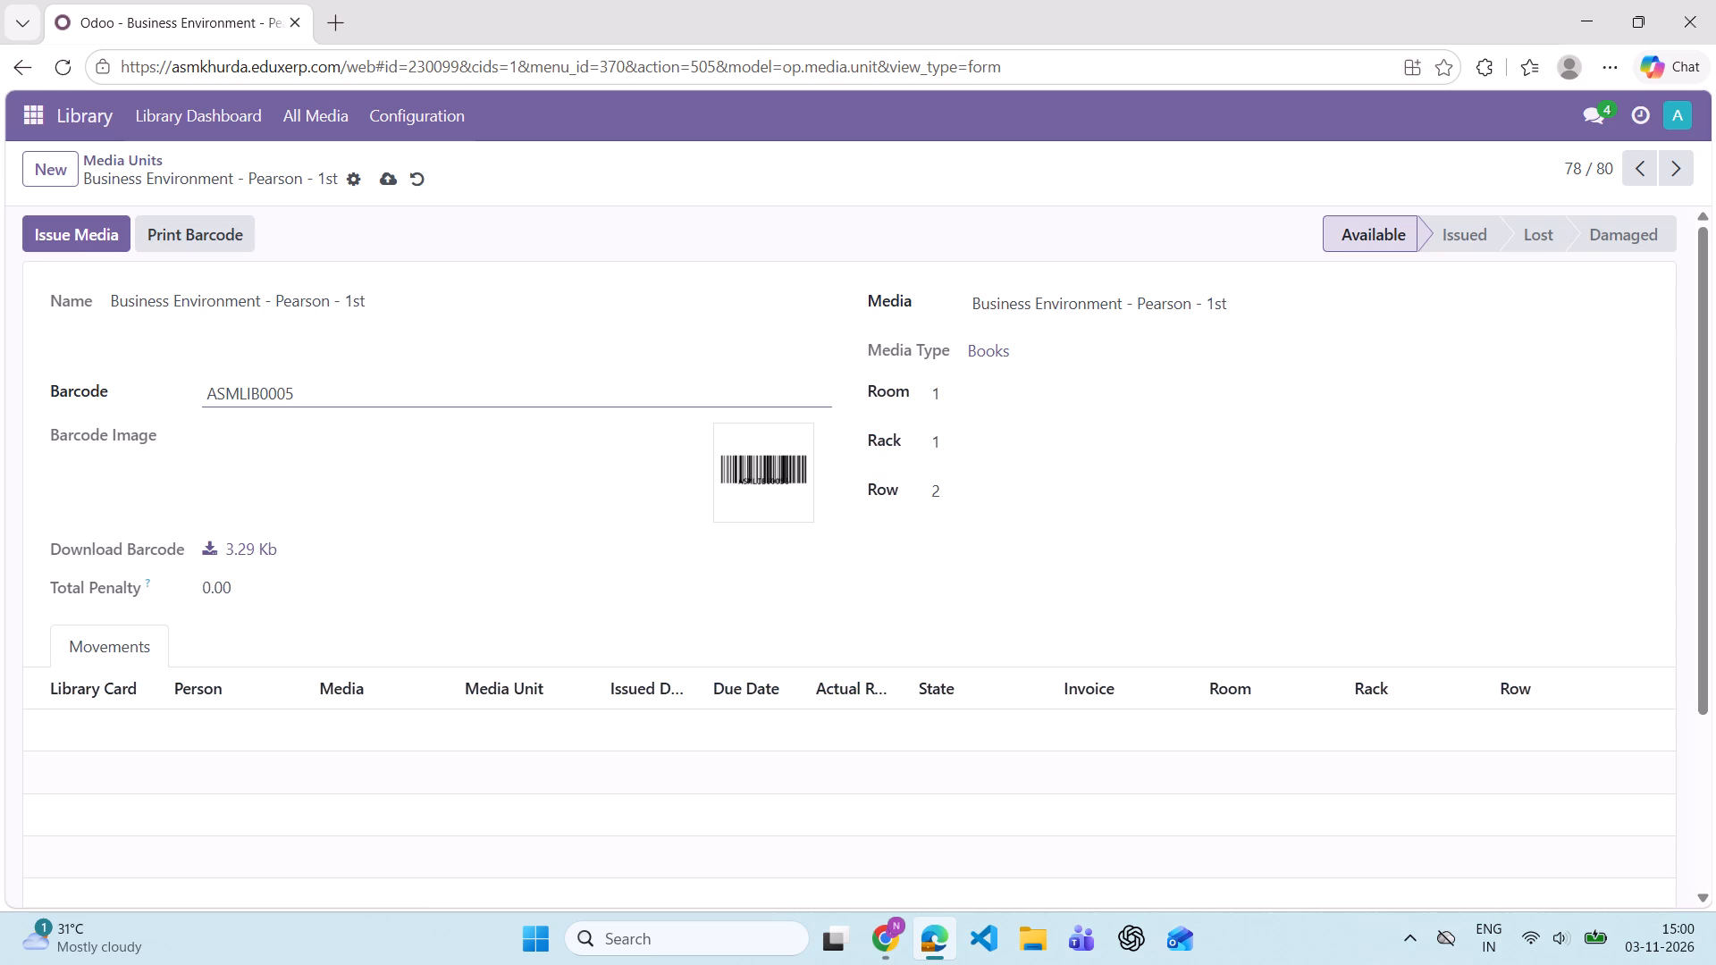
{"action": "left_click", "coordinate": [381, 183]}
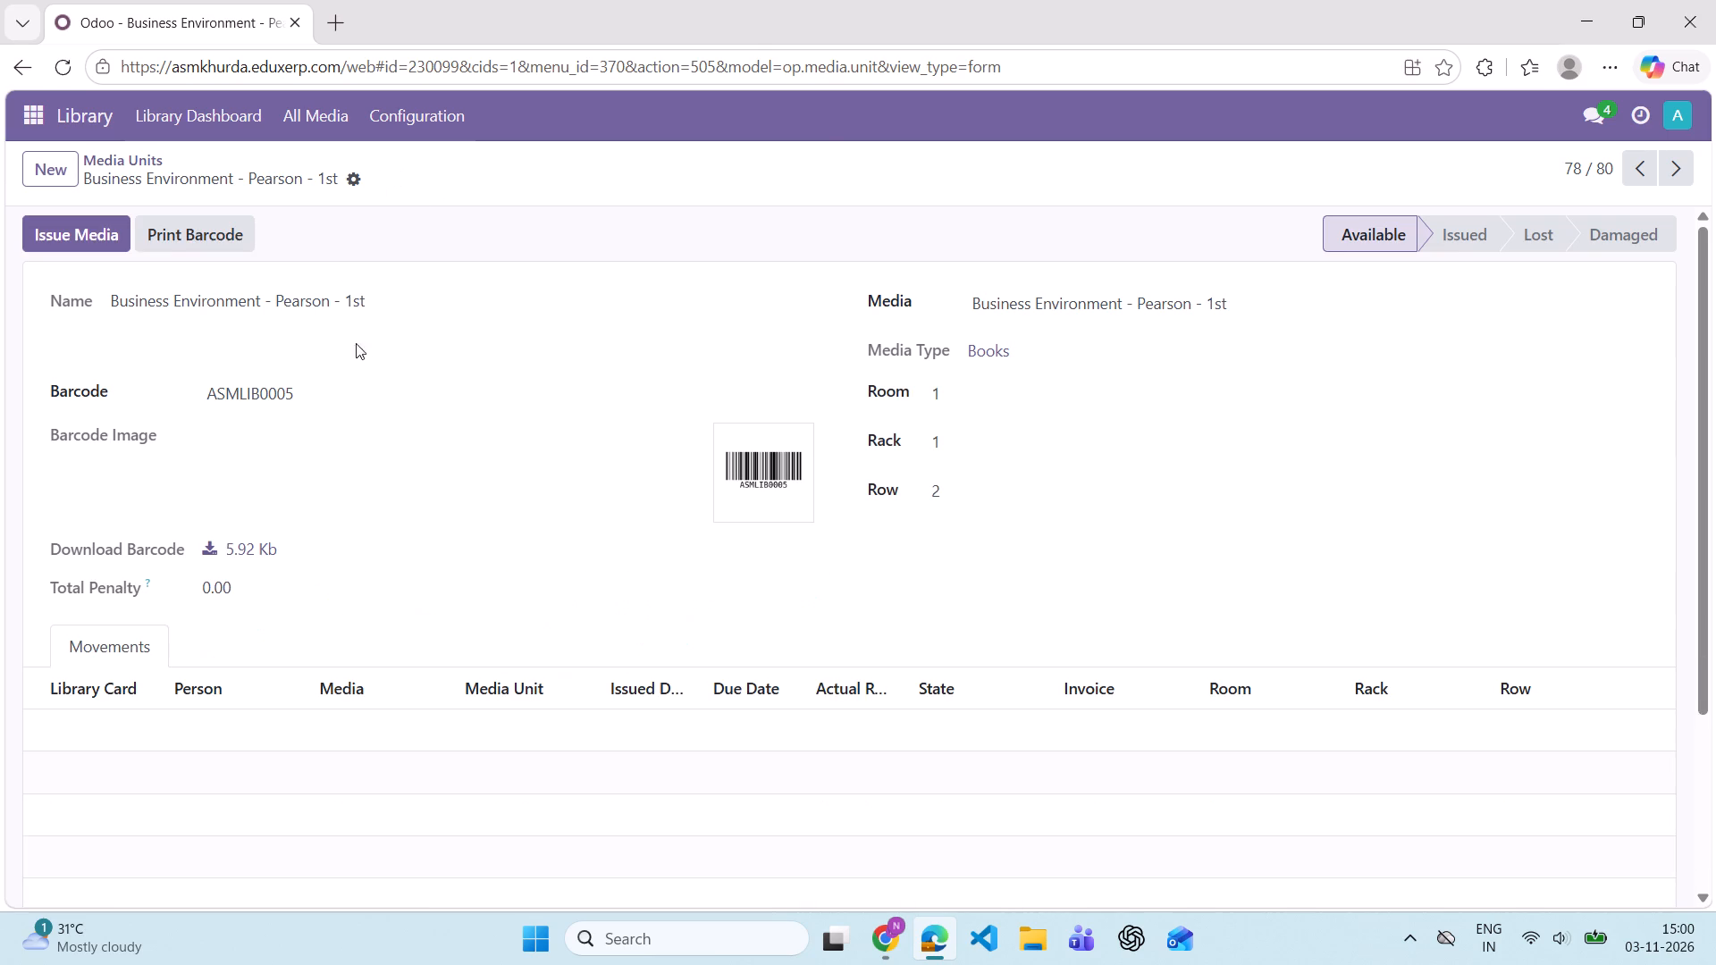
{"action": "left_click", "coordinate": [342, 395]}
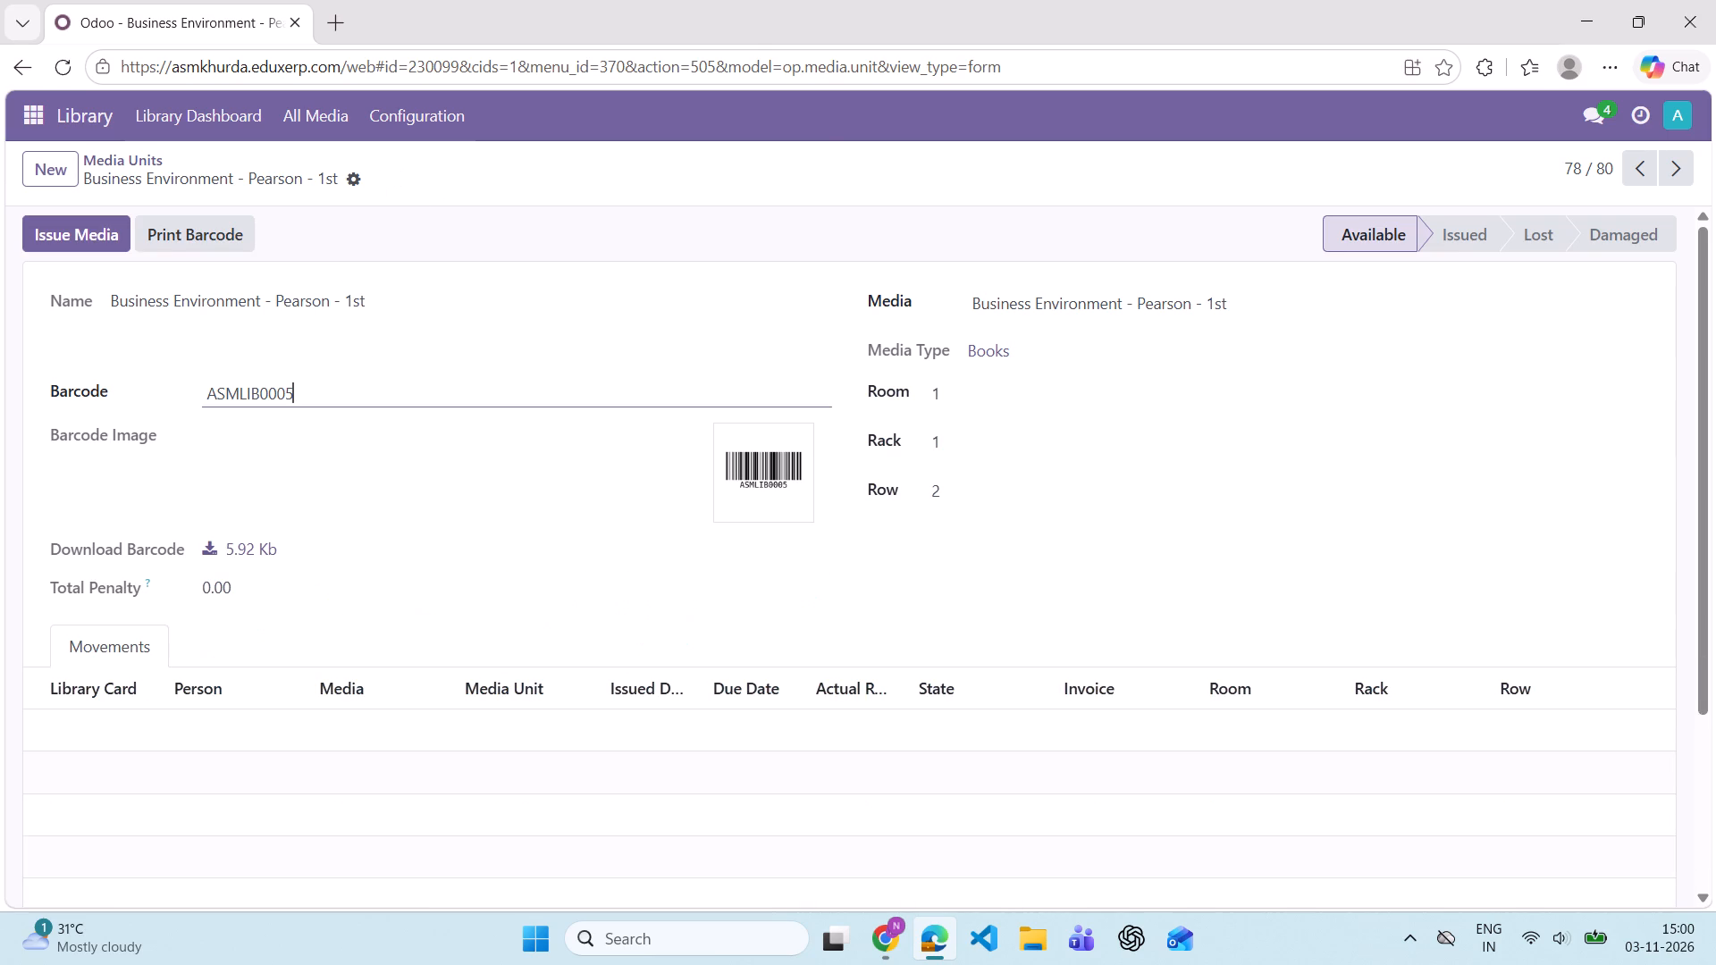
{"action": "key", "text": "6"}
{"action": "left_click", "coordinate": [1634, 178]}
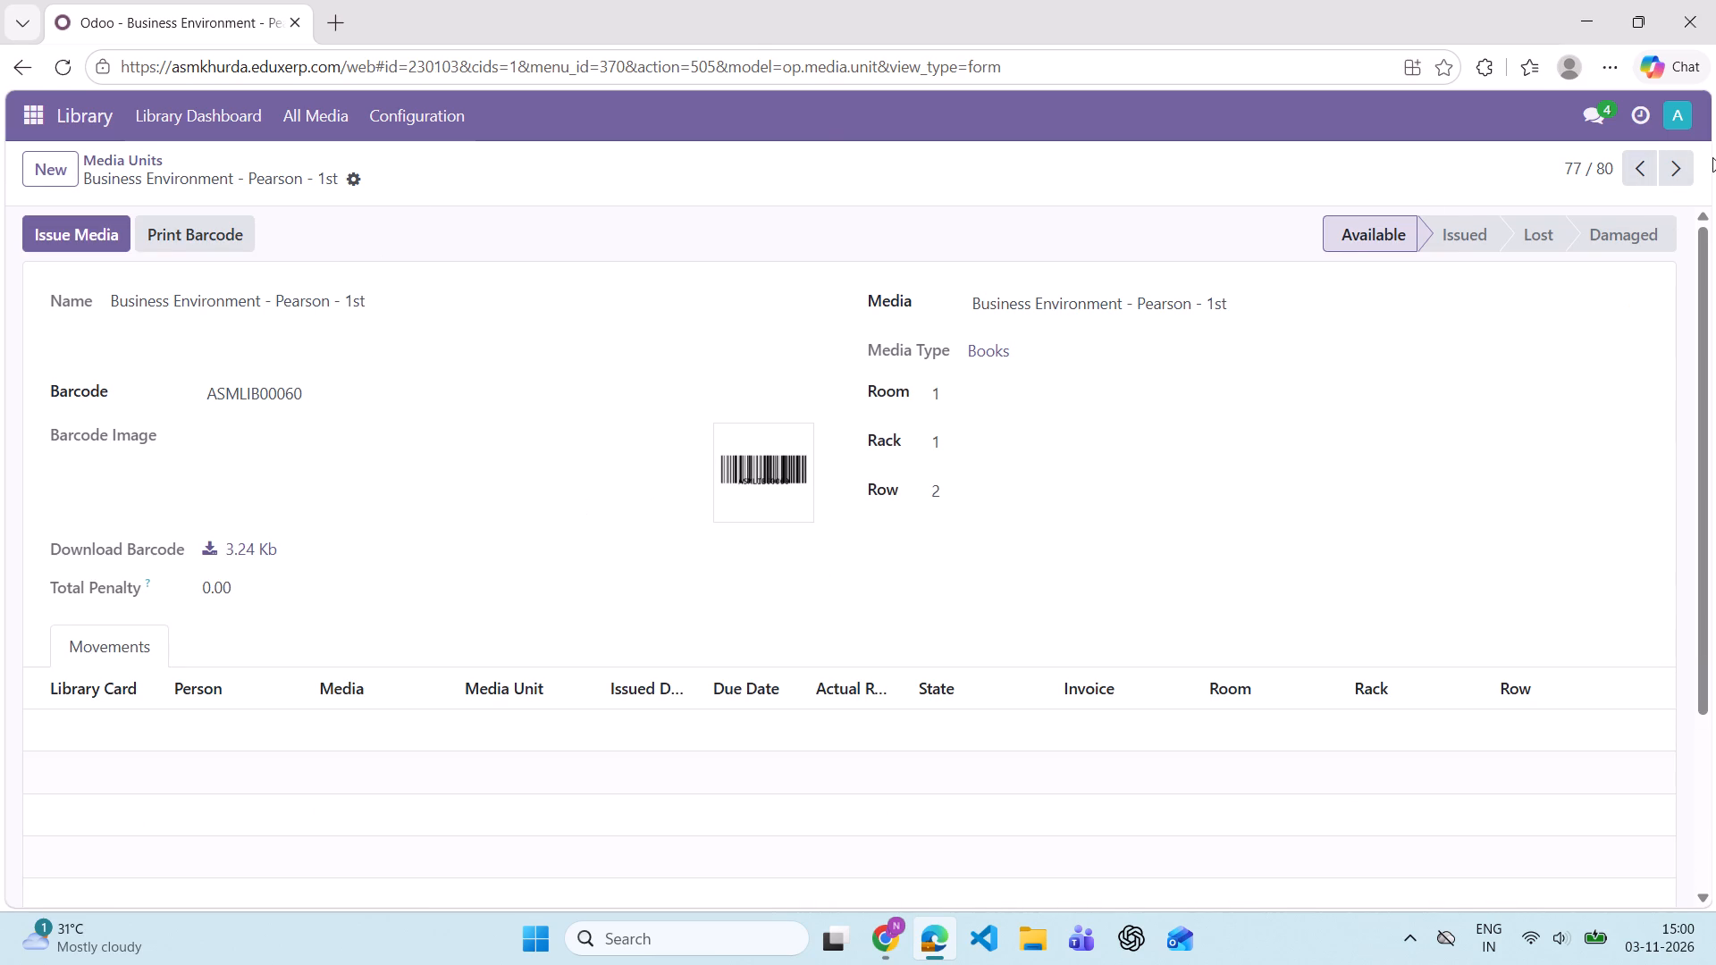
Recheck the barcode of media unit record 79 and come back to record 77.
{"action": "left_click", "coordinate": [1681, 164]}
{"action": "left_click", "coordinate": [1681, 164]}
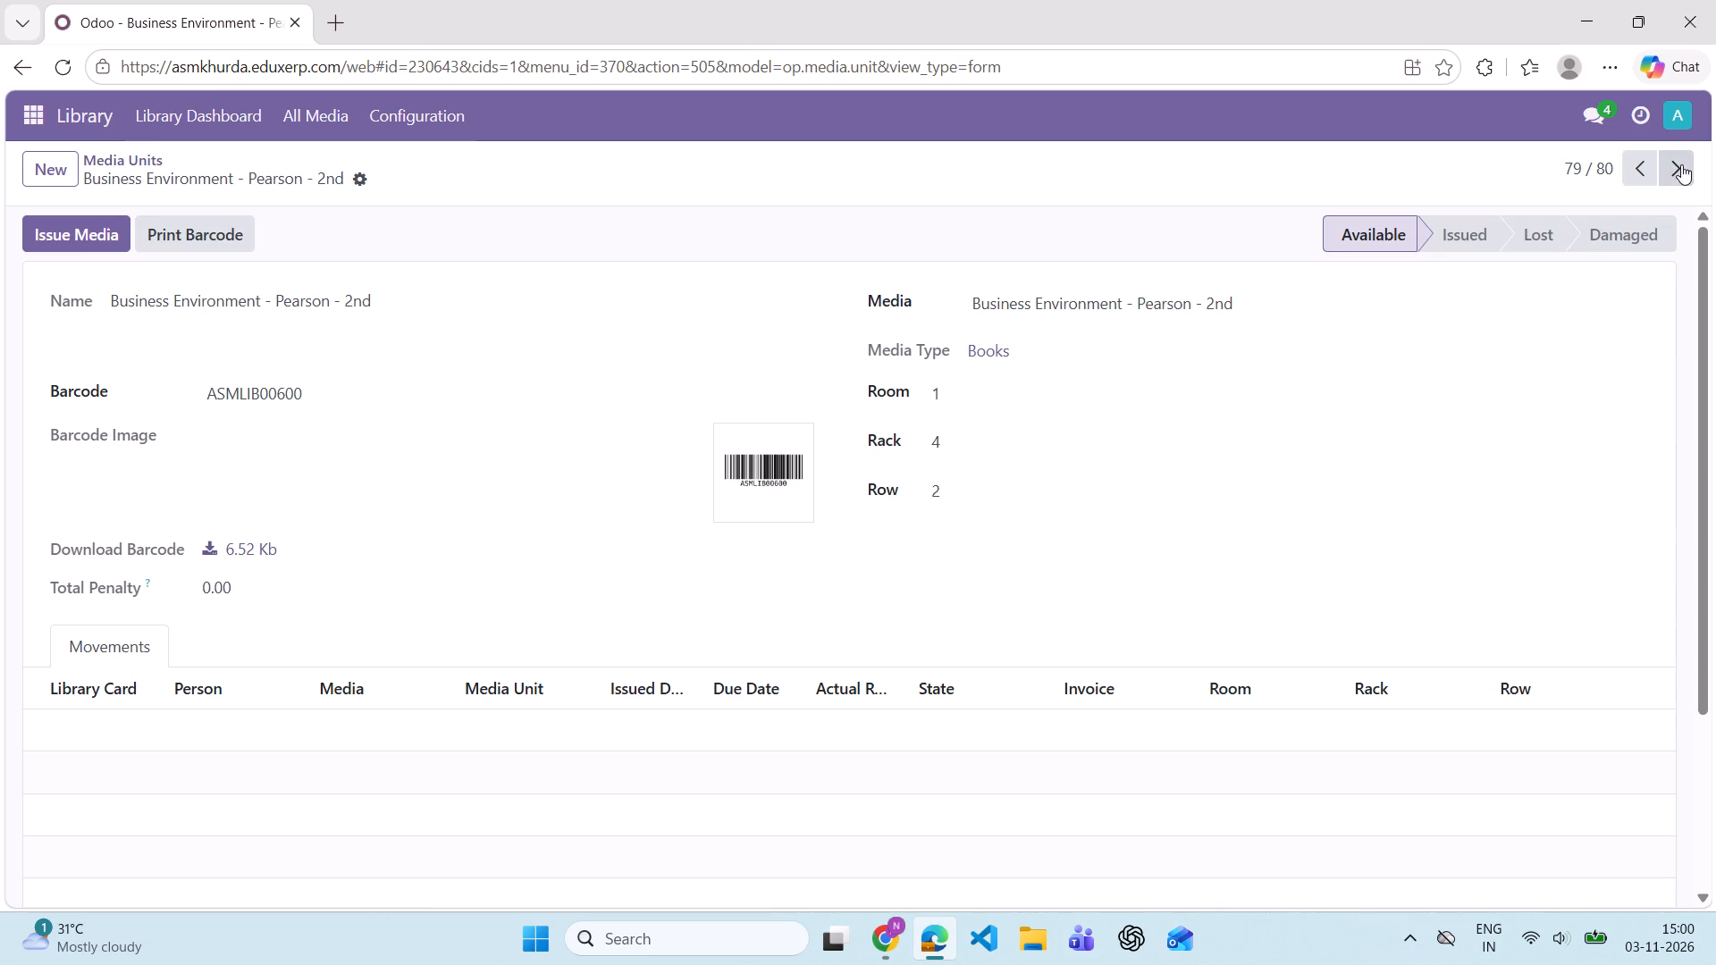
{"action": "left_click", "coordinate": [1650, 164]}
{"action": "left_click", "coordinate": [1650, 164]}
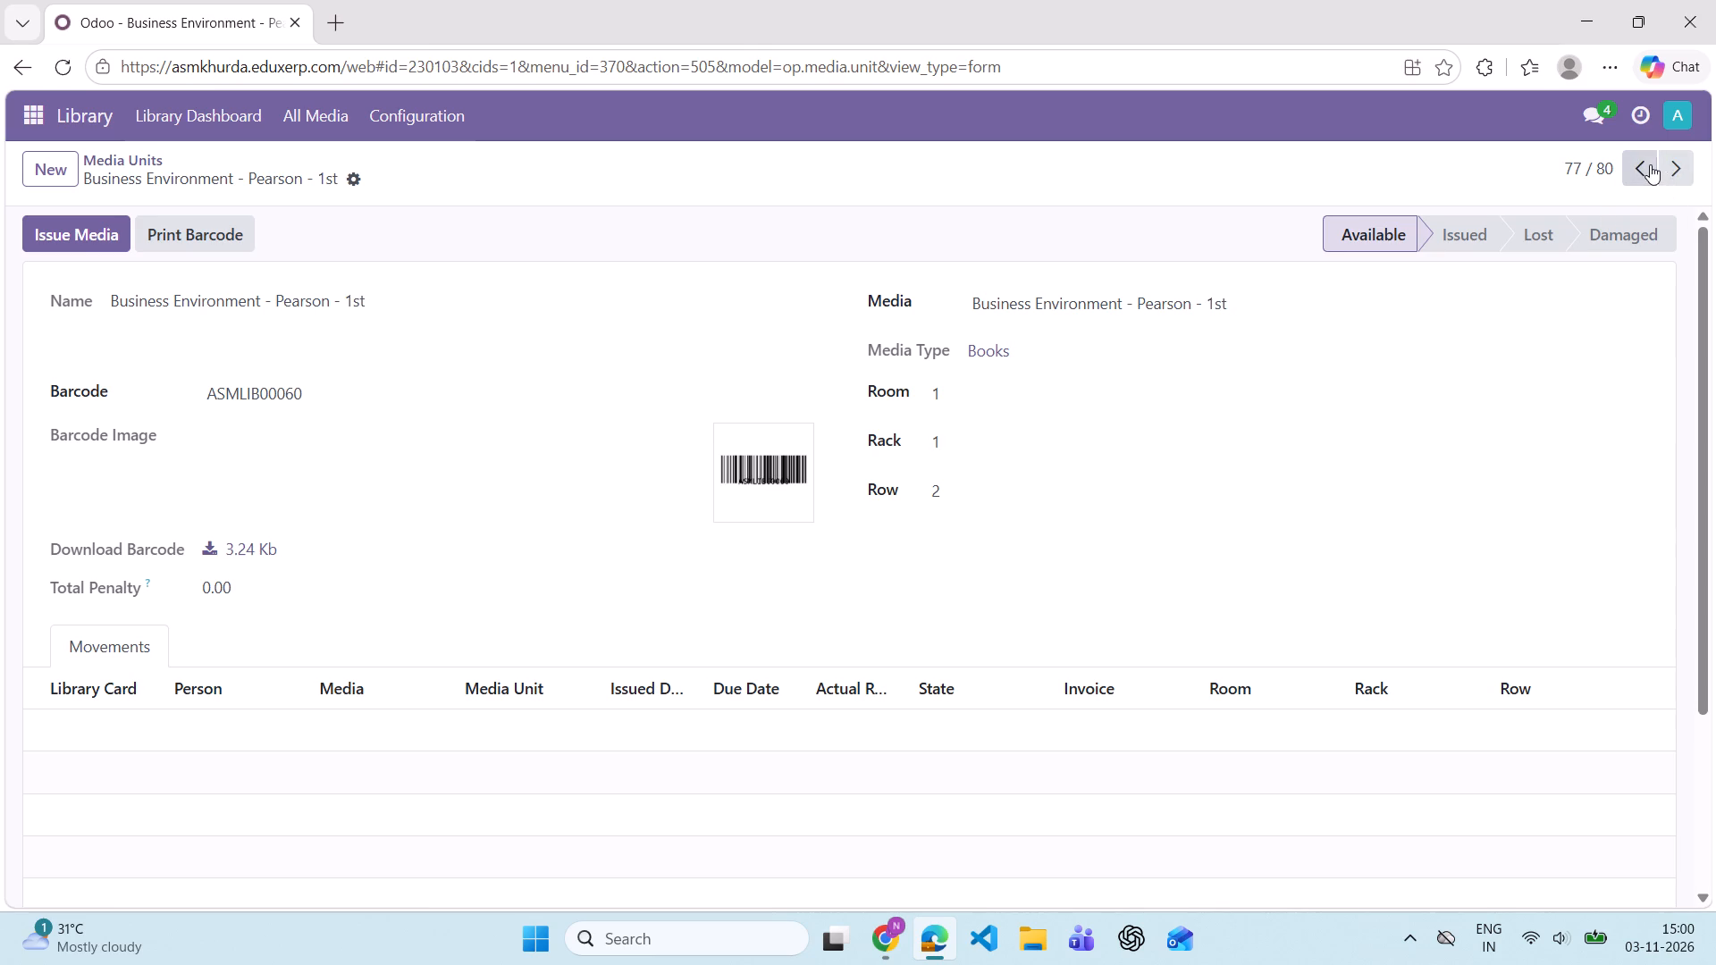
On media unit record 77, save the barcode as ASMLIB0006, restore it to ASMLIB00060 and go back to record 76.
{"action": "left_click", "coordinate": [496, 410]}
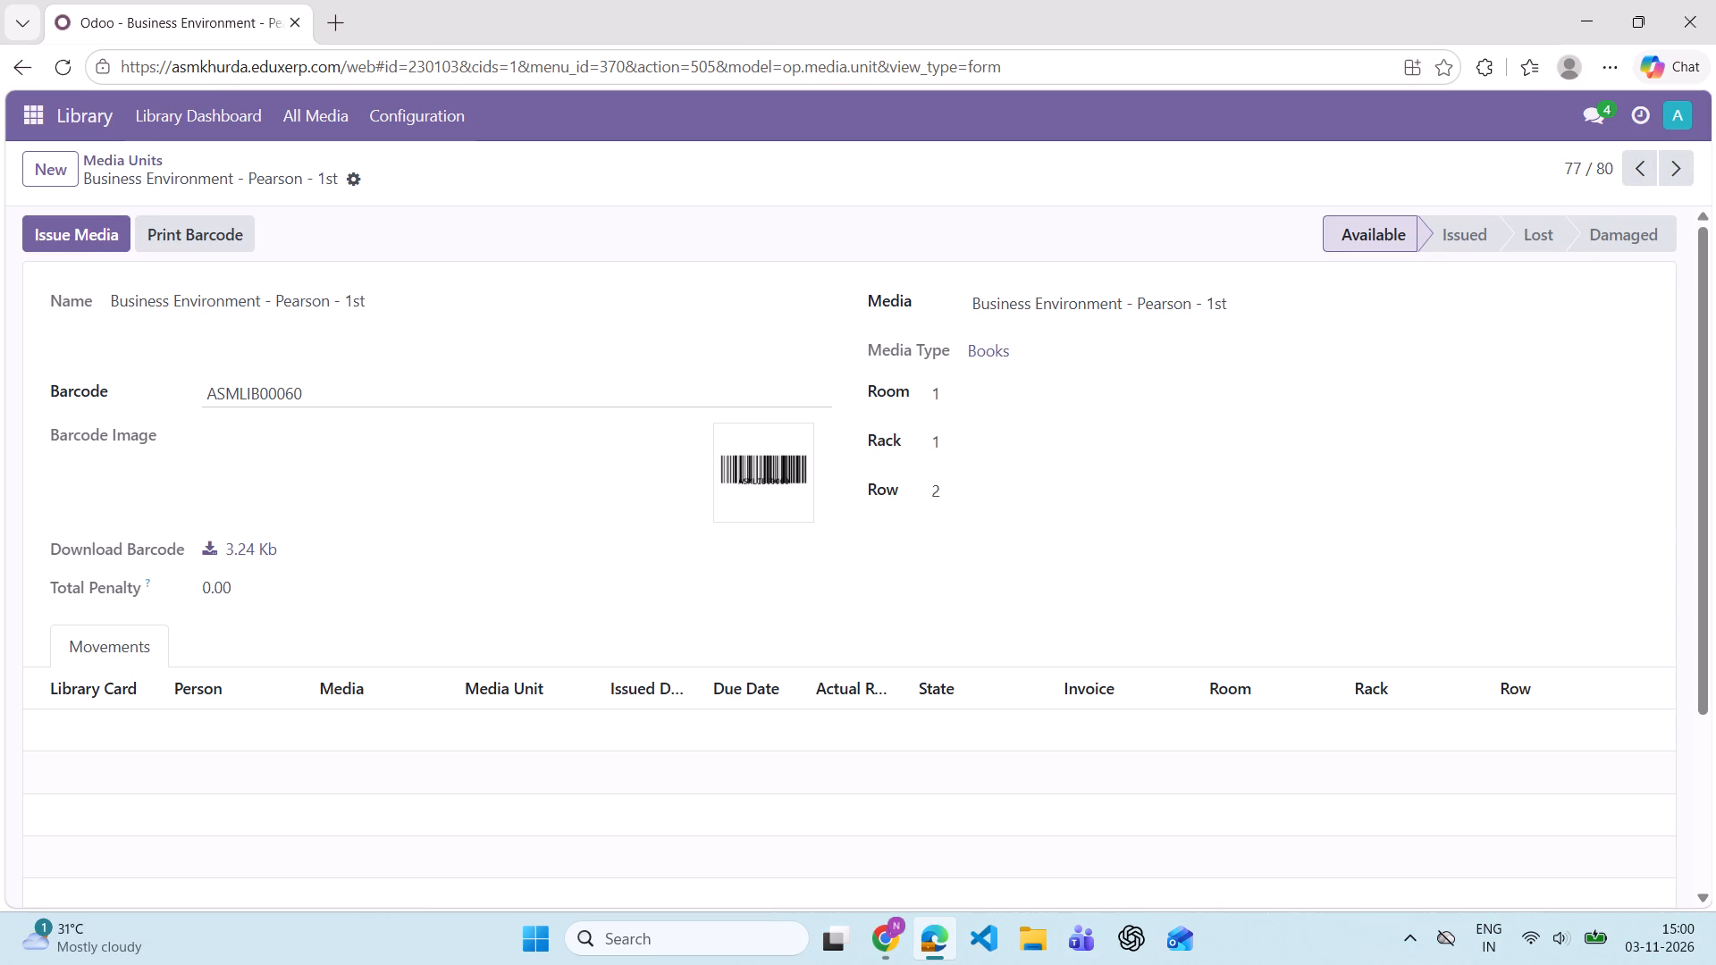
{"action": "left_click", "coordinate": [498, 400]}
{"action": "key", "text": "BackSpace"}
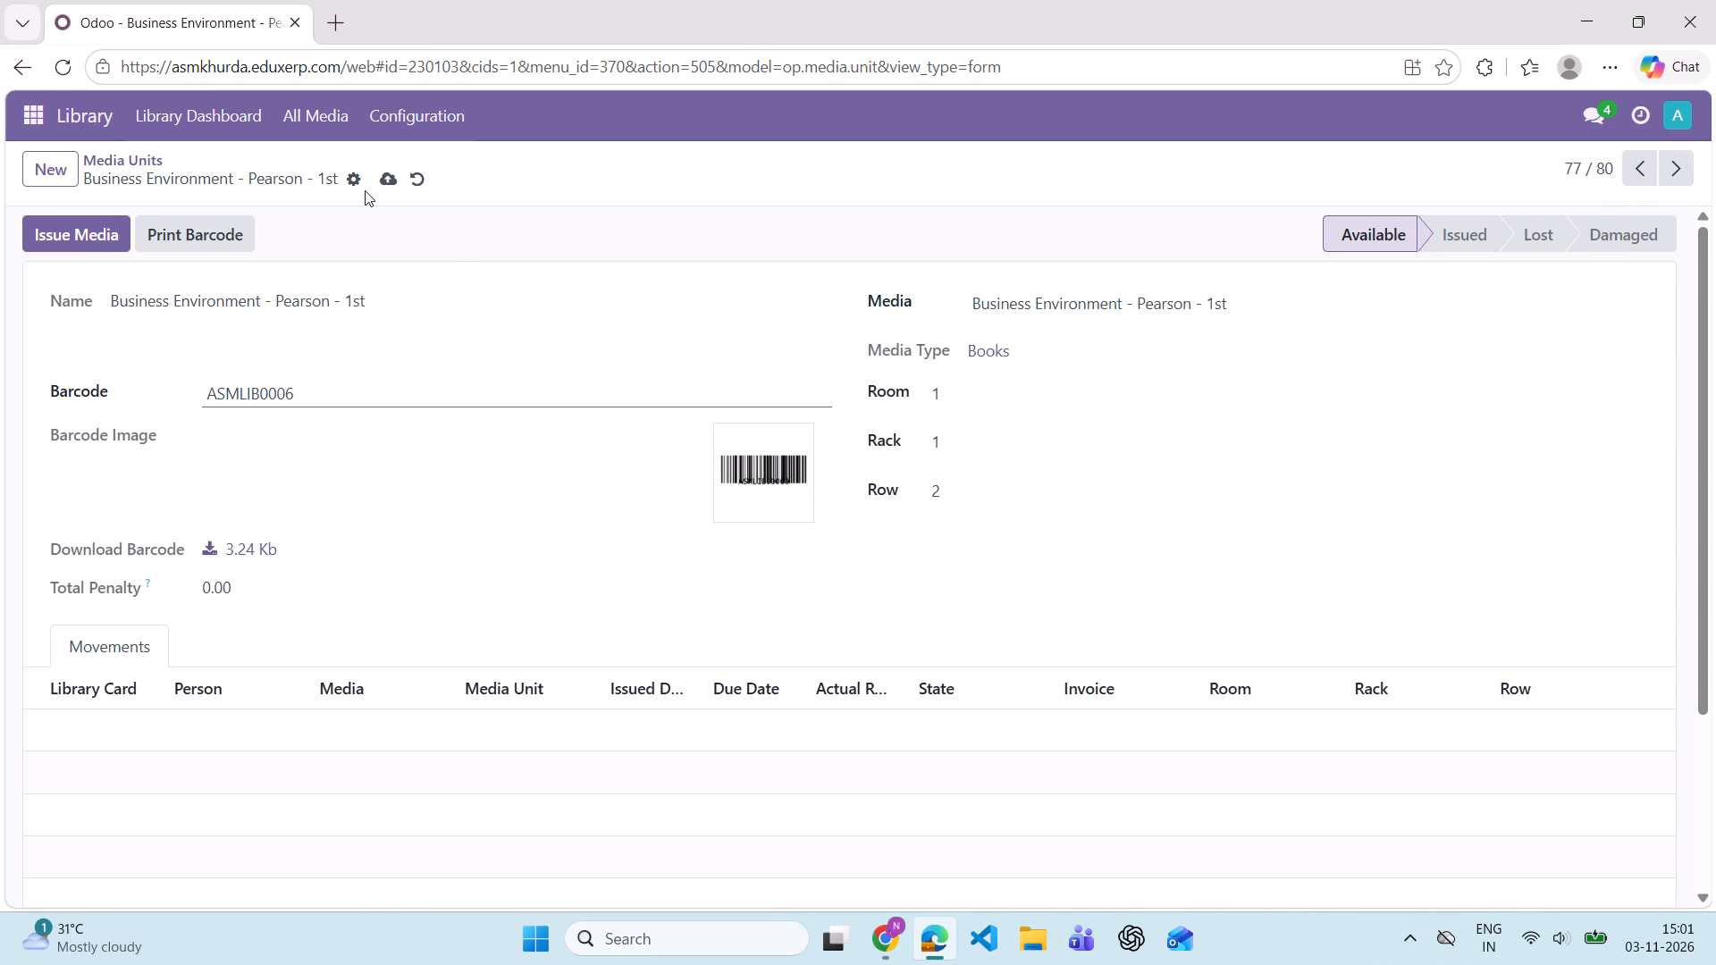
{"action": "left_click", "coordinate": [378, 174]}
{"action": "left_click", "coordinate": [350, 390]}
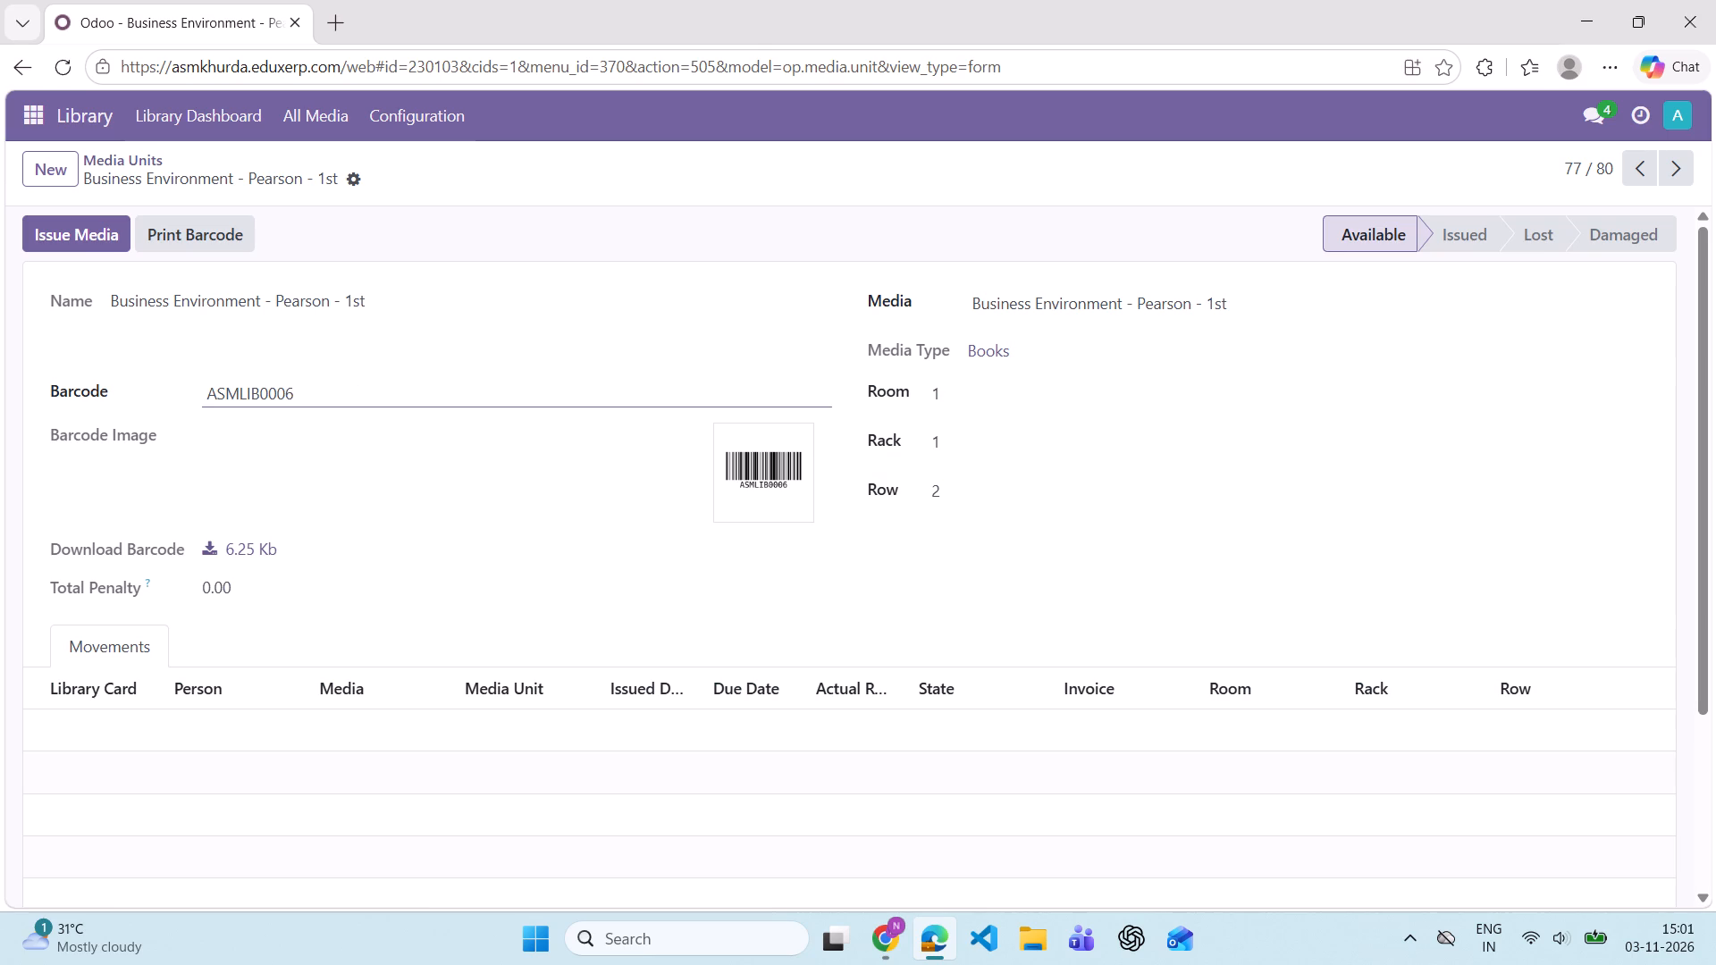
{"action": "key", "text": "0"}
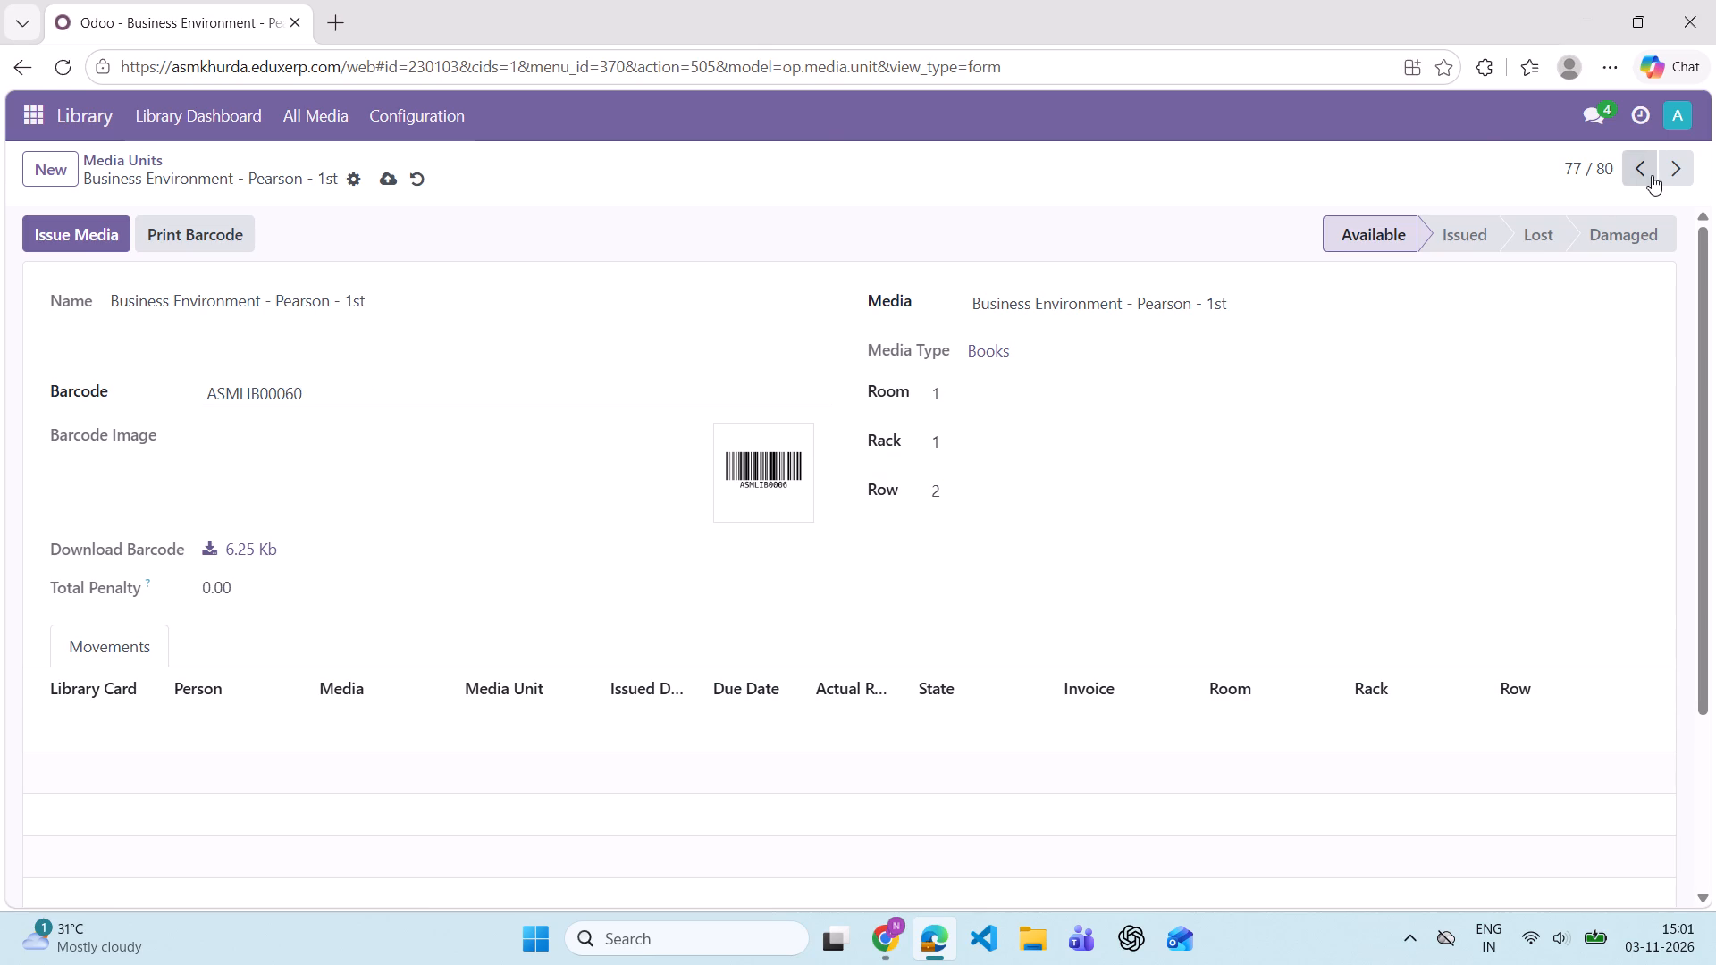
{"action": "left_click", "coordinate": [1652, 175]}
On media unit record 76, save the barcode as ASMLIB0006, restore it to ASMLIB00061 and go back to record 75.
{"action": "left_click", "coordinate": [303, 395]}
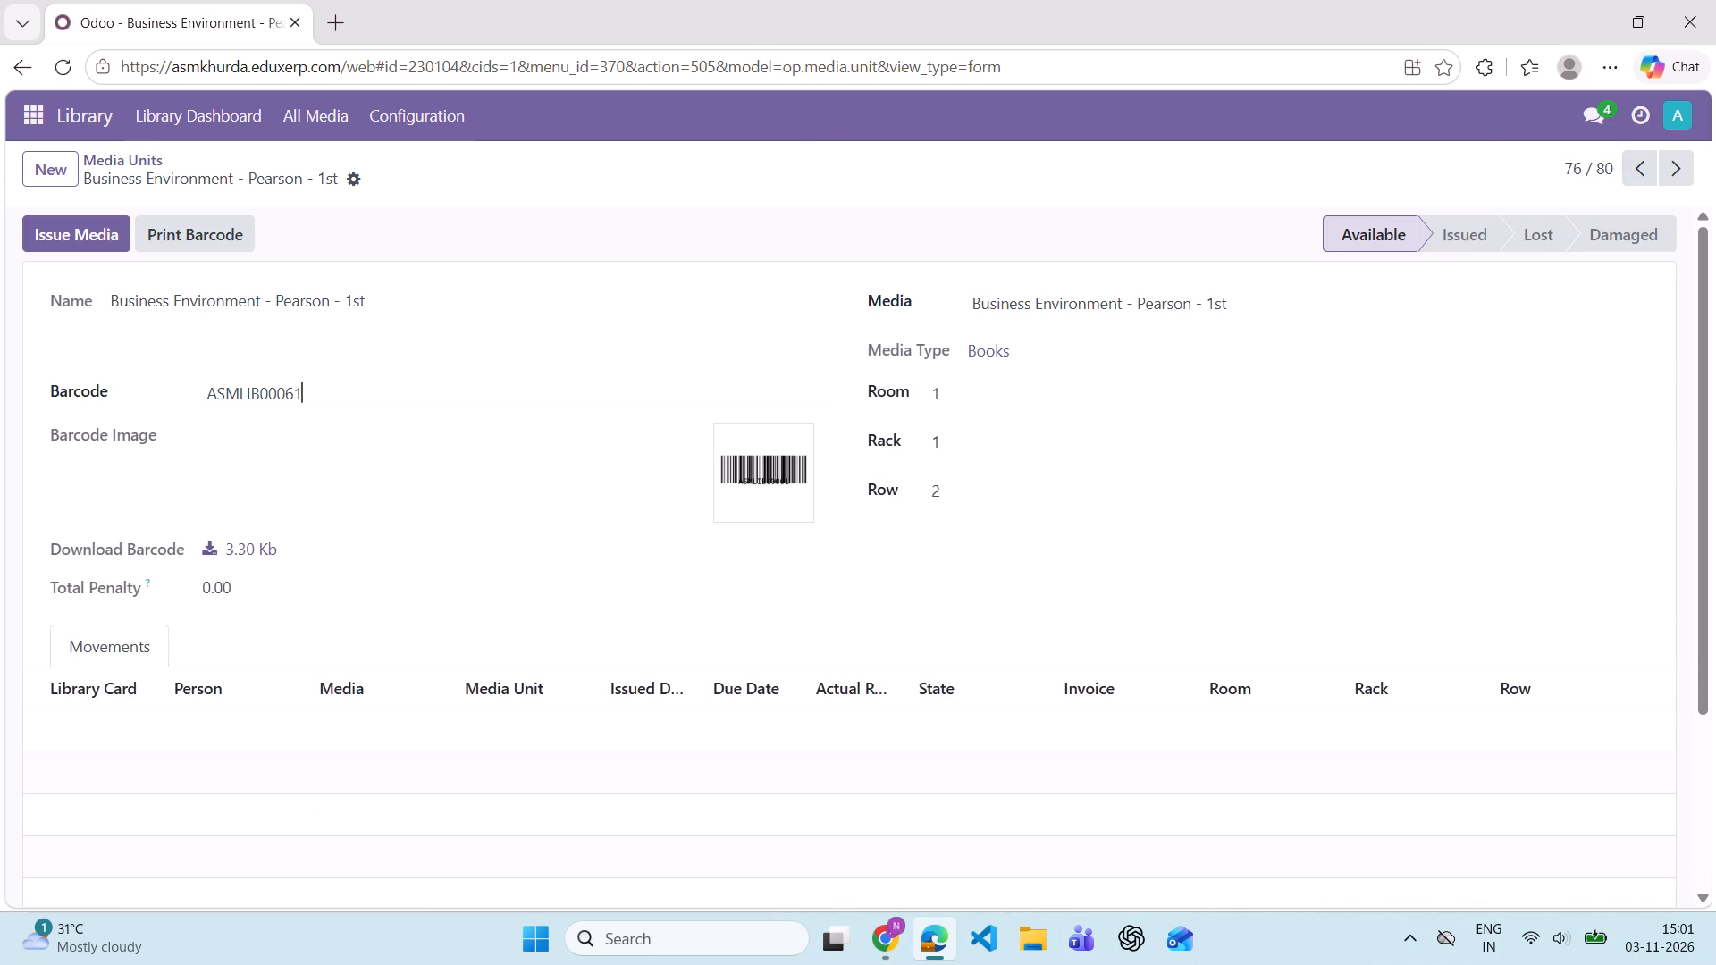
{"action": "key", "text": "BackSpace"}
{"action": "left_click", "coordinate": [383, 180]}
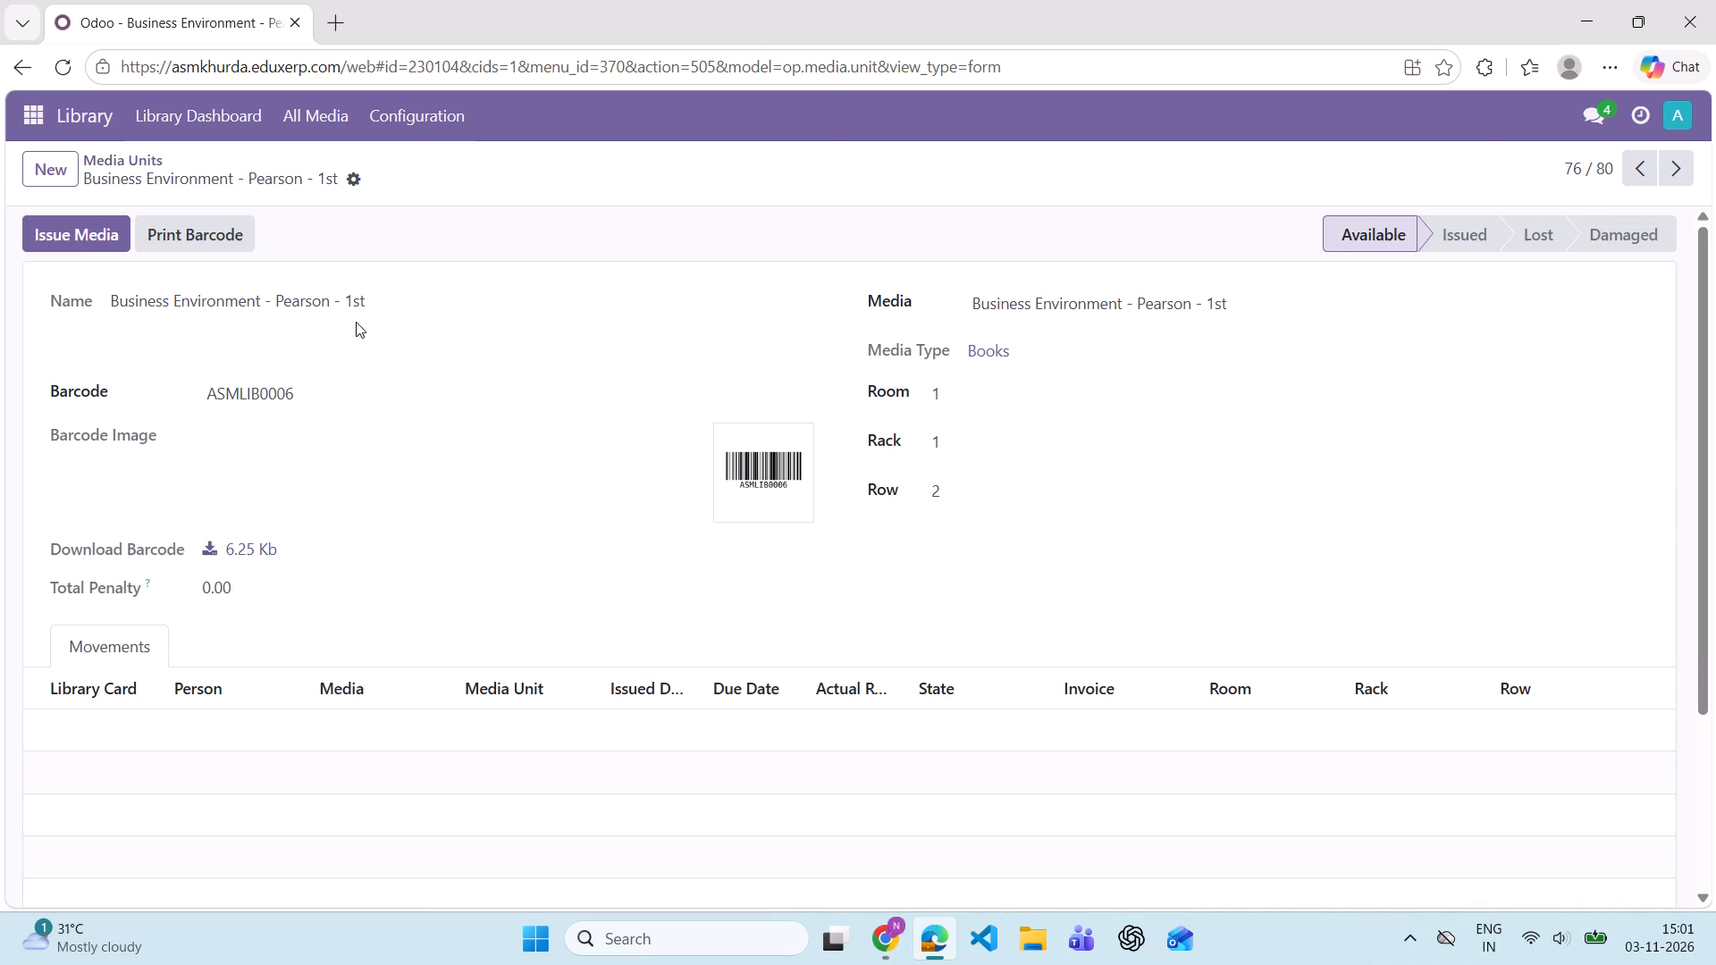
{"action": "left_click", "coordinate": [339, 400]}
{"action": "key", "text": "1"}
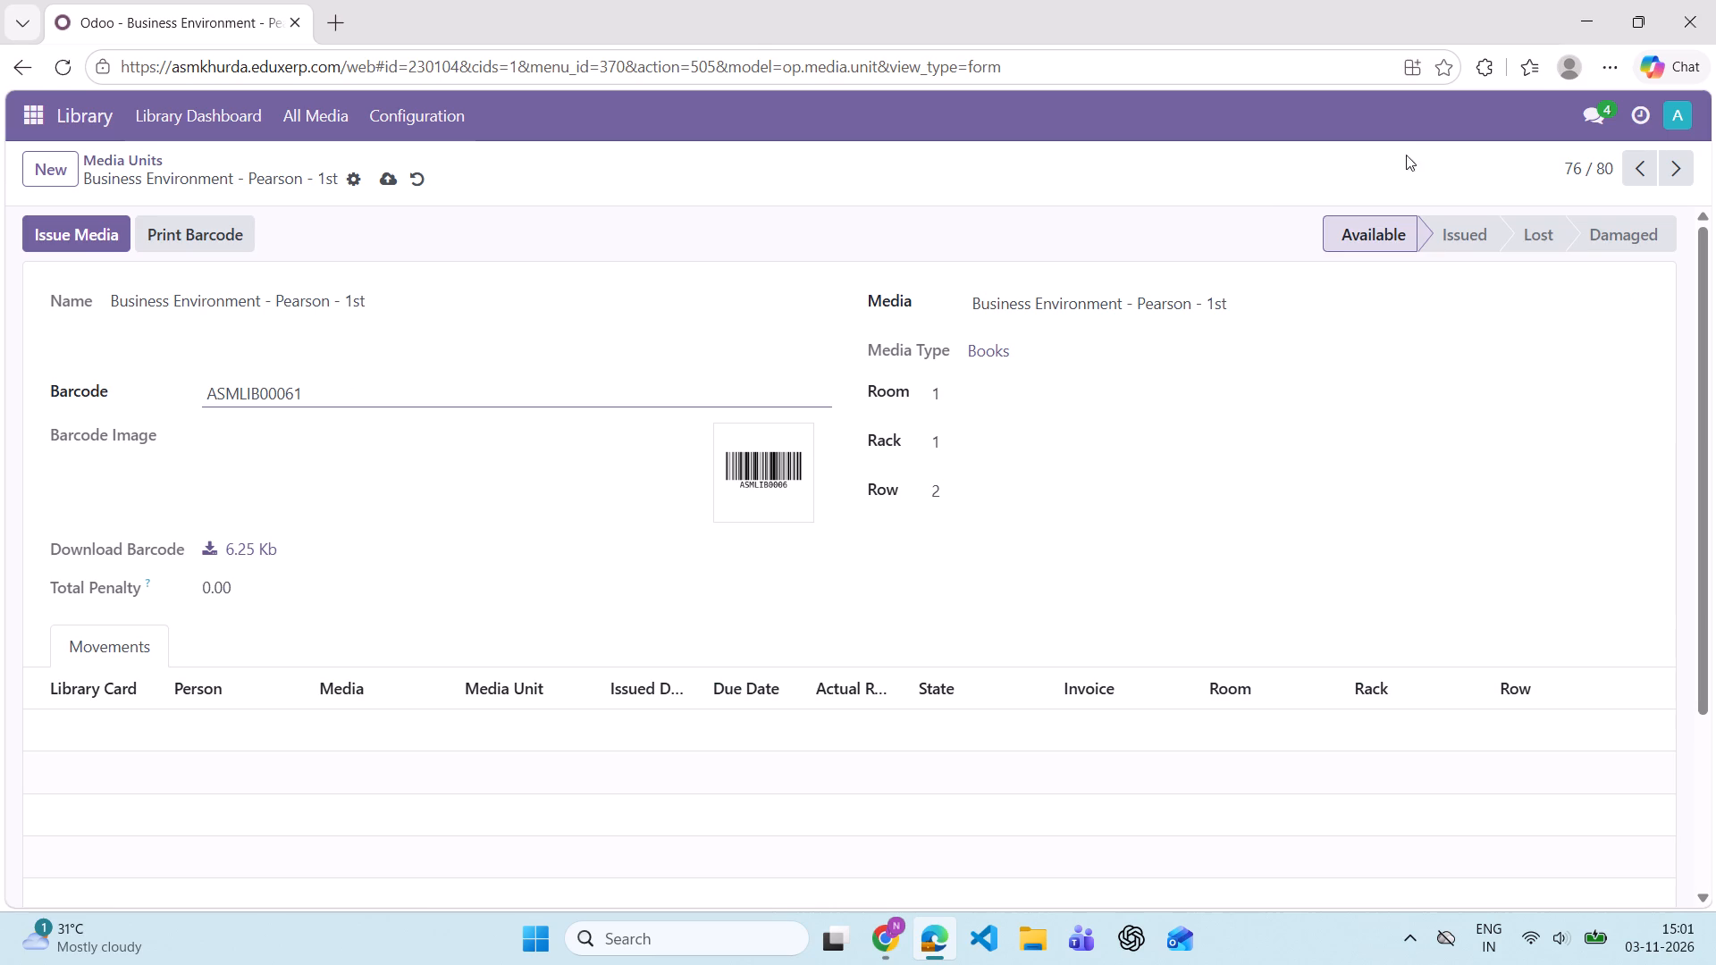
{"action": "left_click", "coordinate": [1631, 164]}
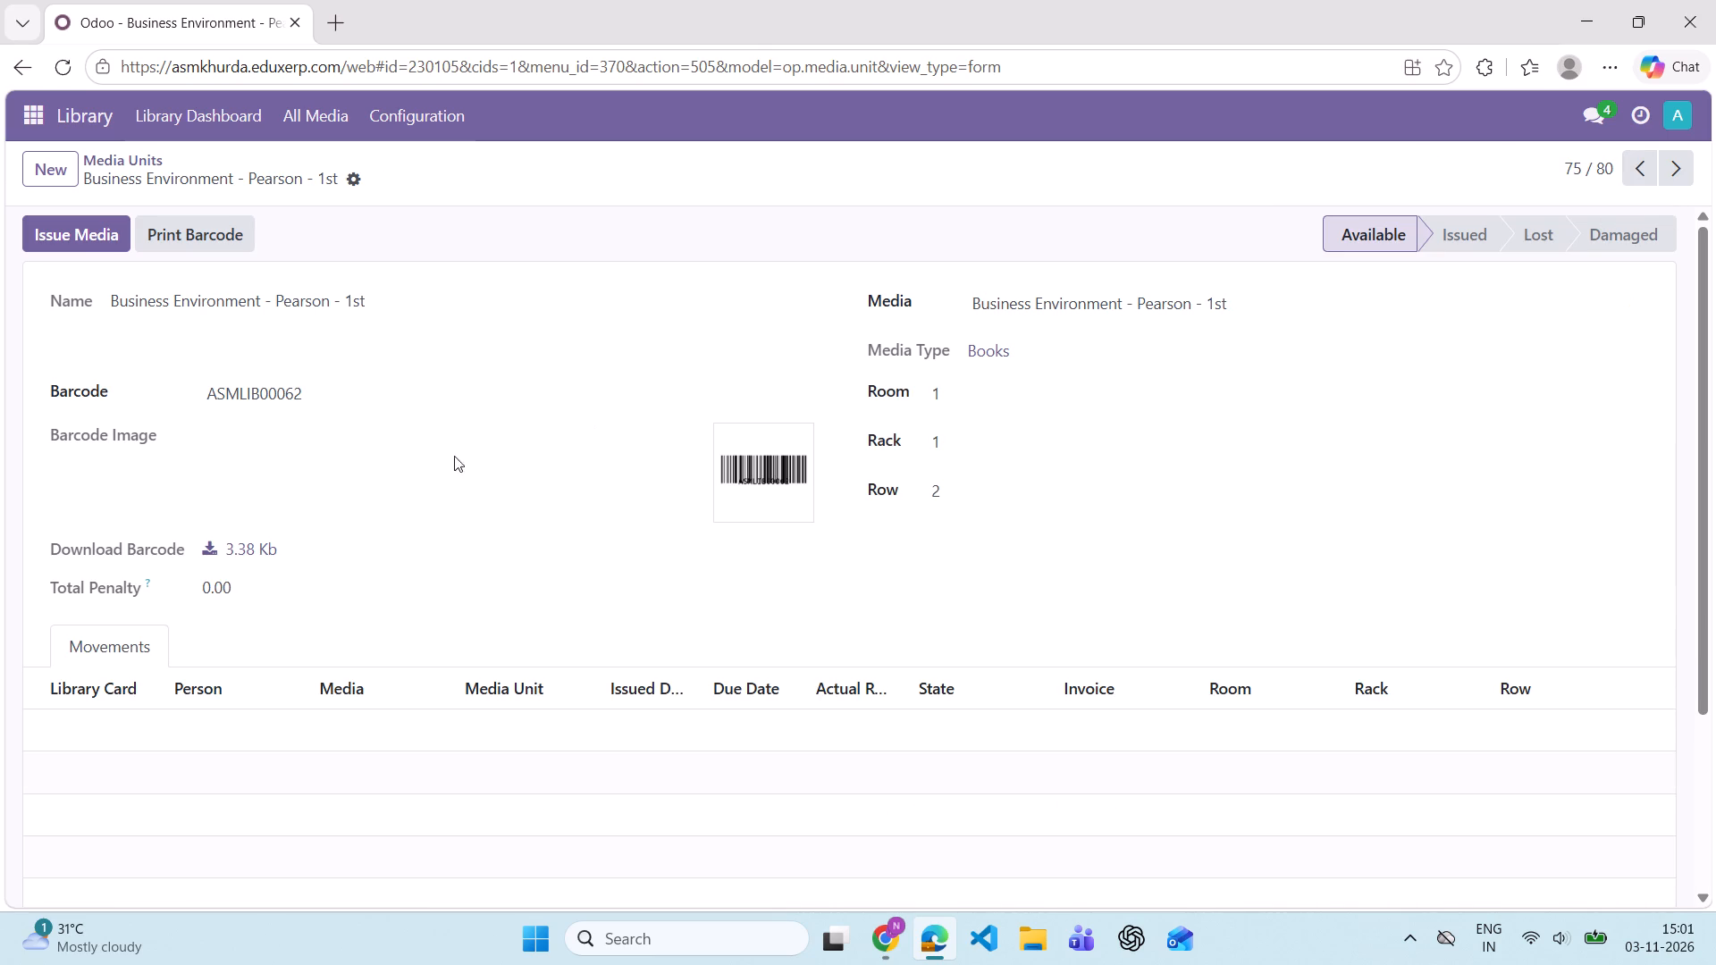
On media unit record 75, save the barcode as ASMLIB0006, restore it to ASMLIB00062 and go back to record 74.
{"action": "left_click", "coordinate": [441, 429]}
{"action": "left_click", "coordinate": [440, 388]}
{"action": "key", "text": "BackSpace"}
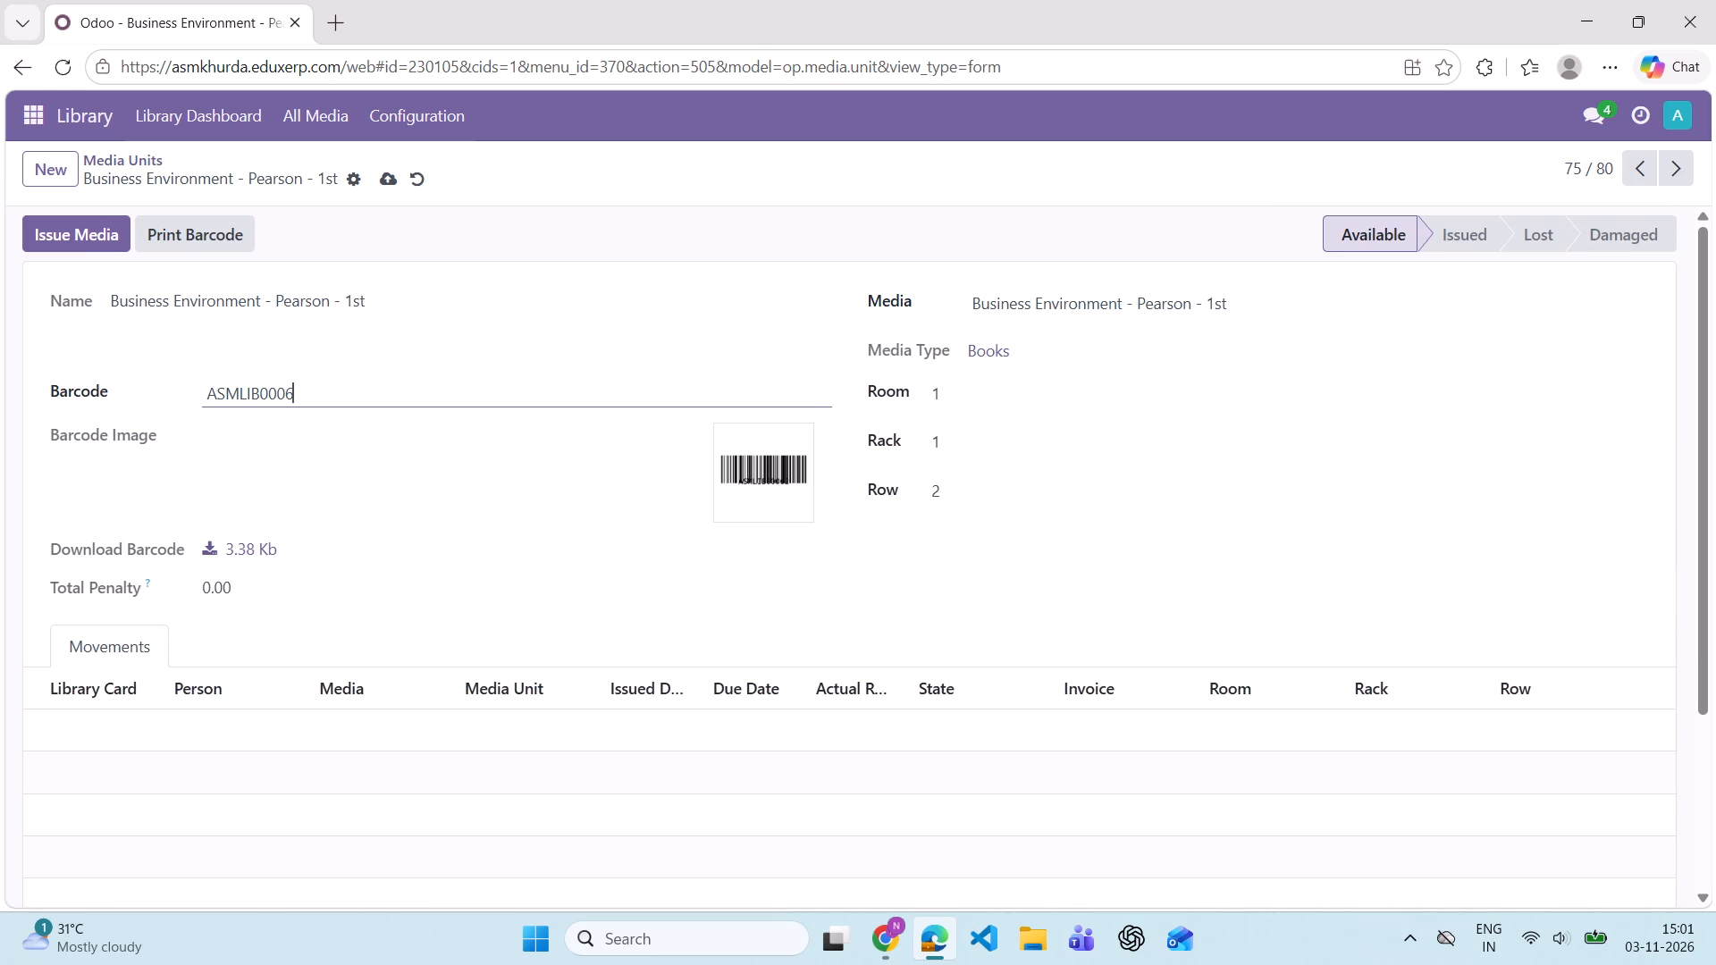
{"action": "left_click", "coordinate": [390, 181]}
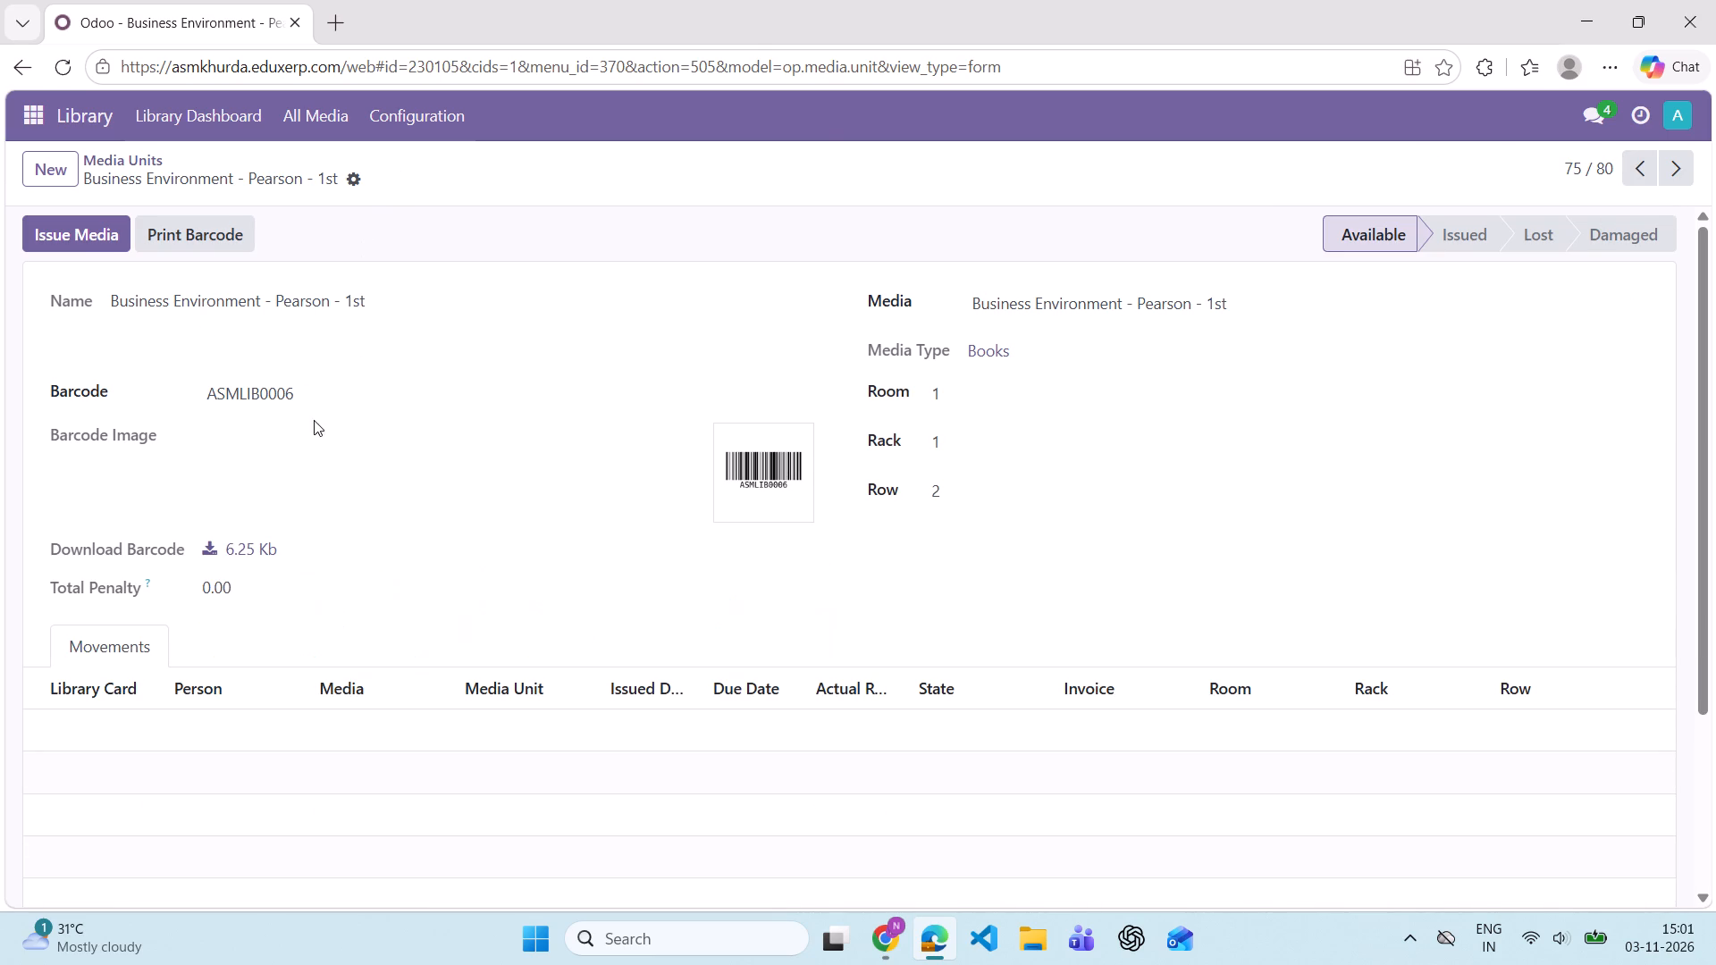
{"action": "left_click", "coordinate": [333, 387]}
{"action": "key", "text": "2"}
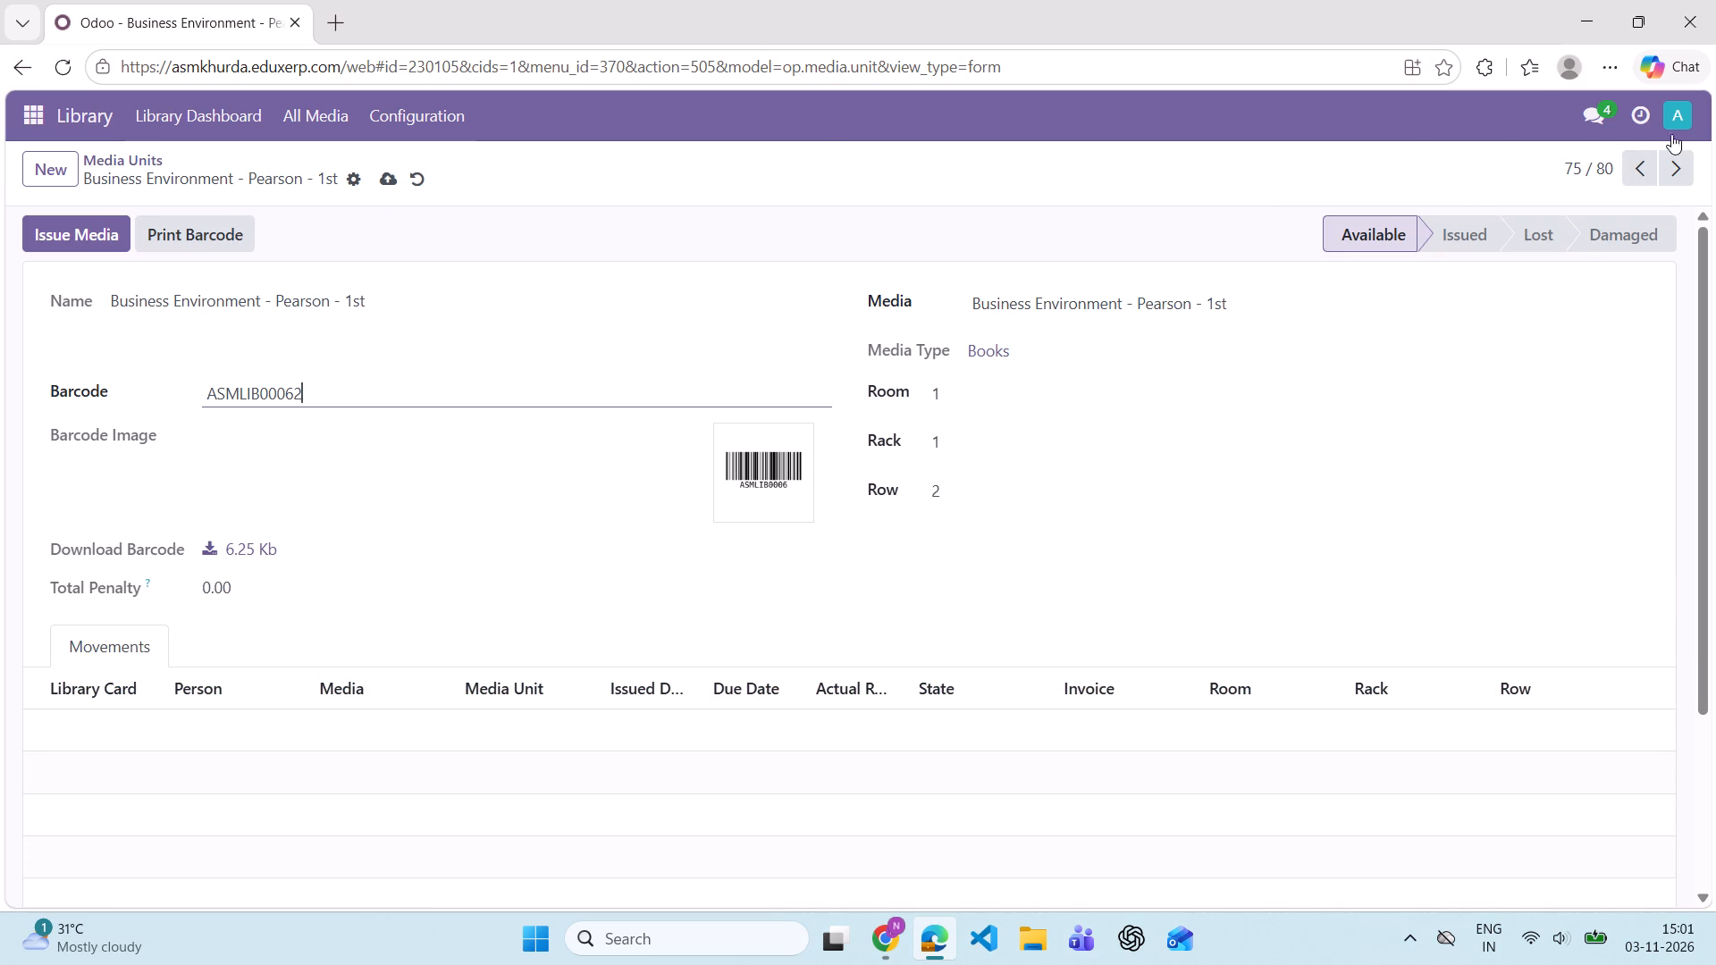
{"action": "left_click", "coordinate": [1645, 173]}
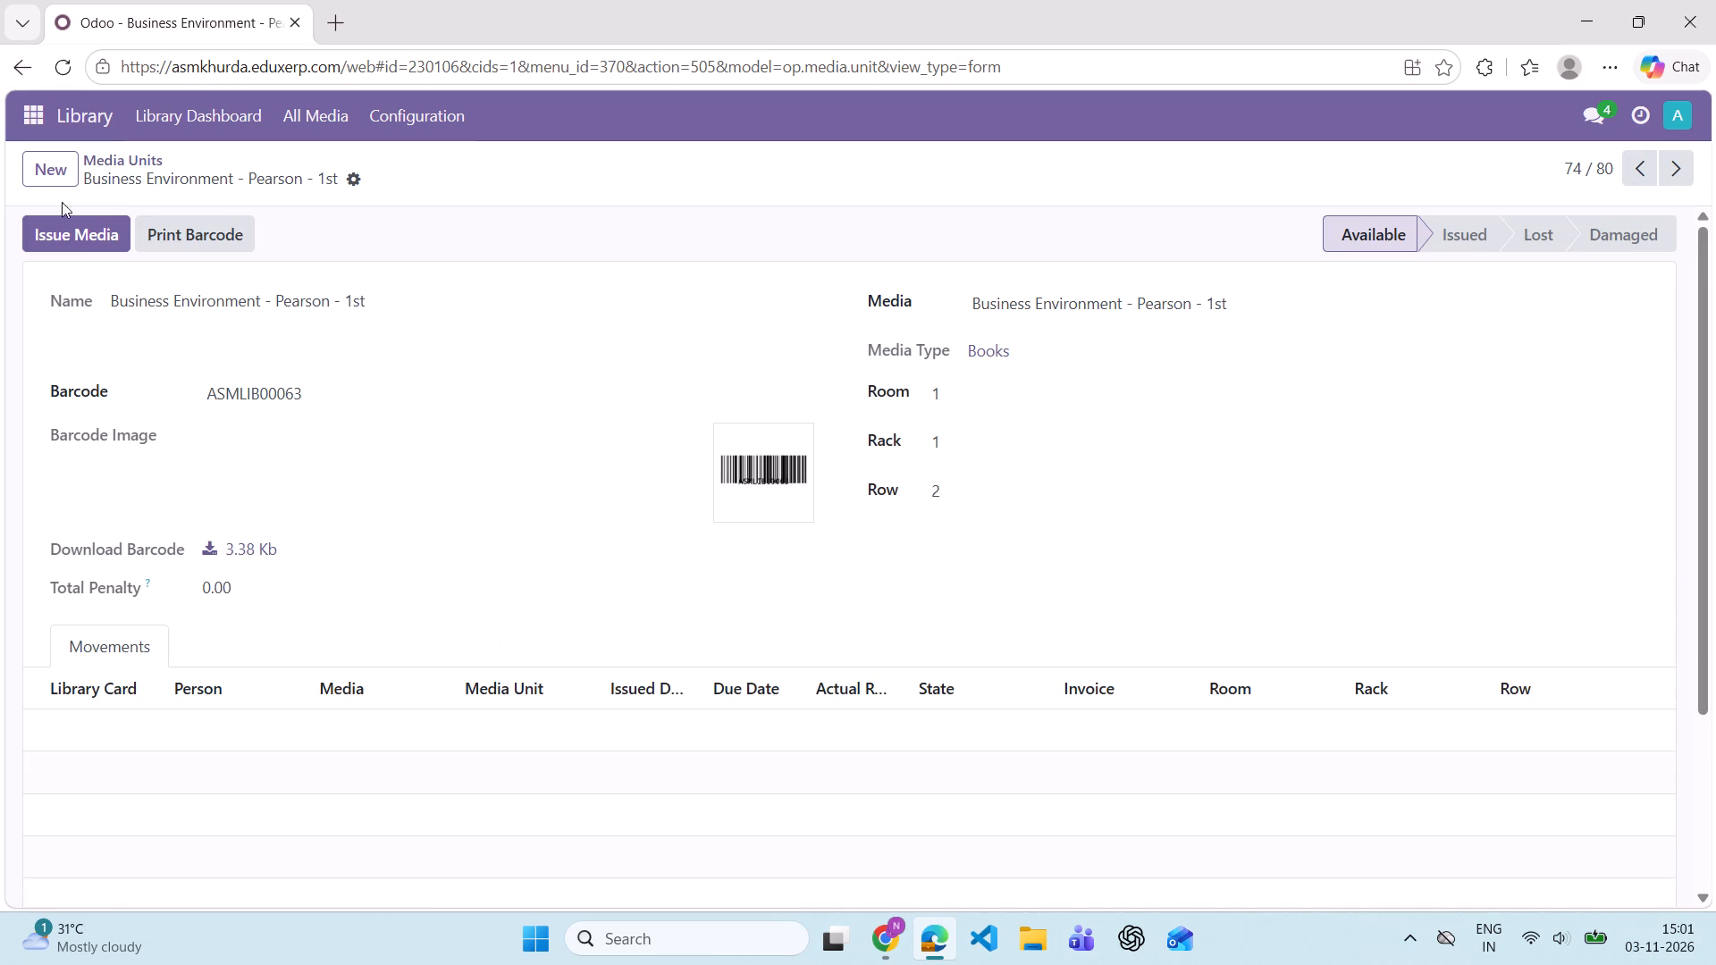
On media unit record 74, save the barcode as ASMLIB0006, restore it to ASMLIB00063 and go back to record 73.
{"action": "left_click", "coordinate": [349, 385]}
{"action": "key", "text": "BackSpace"}
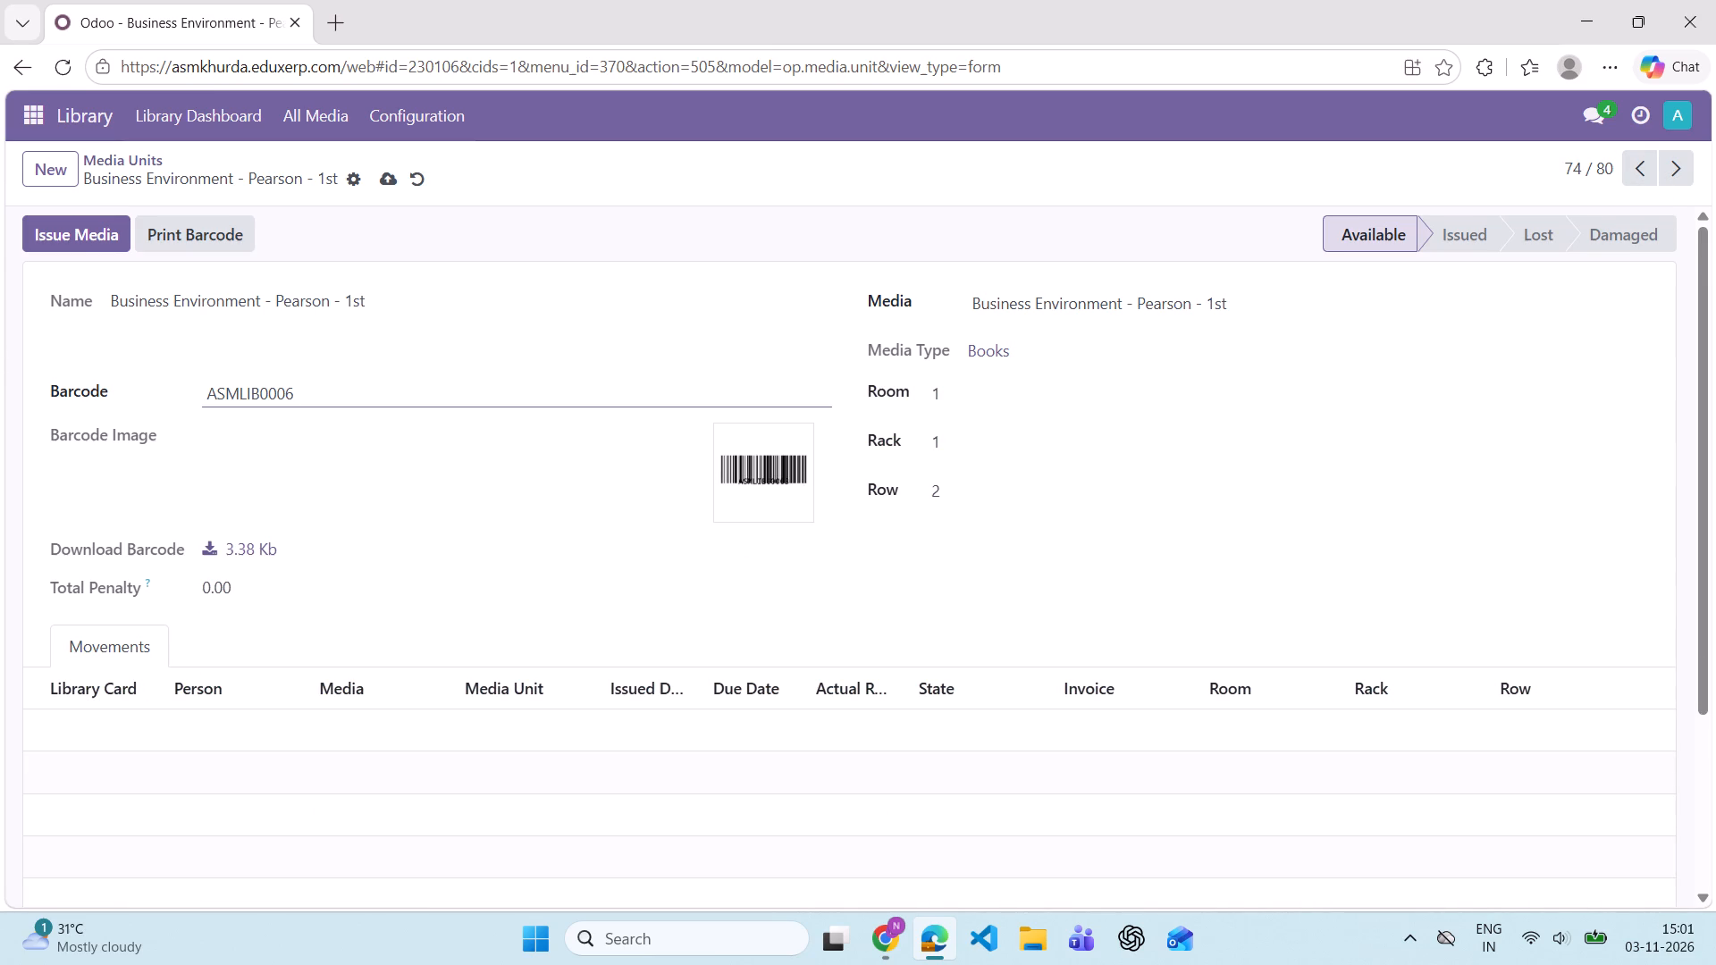
{"action": "left_click", "coordinate": [387, 181]}
{"action": "left_click", "coordinate": [344, 379]}
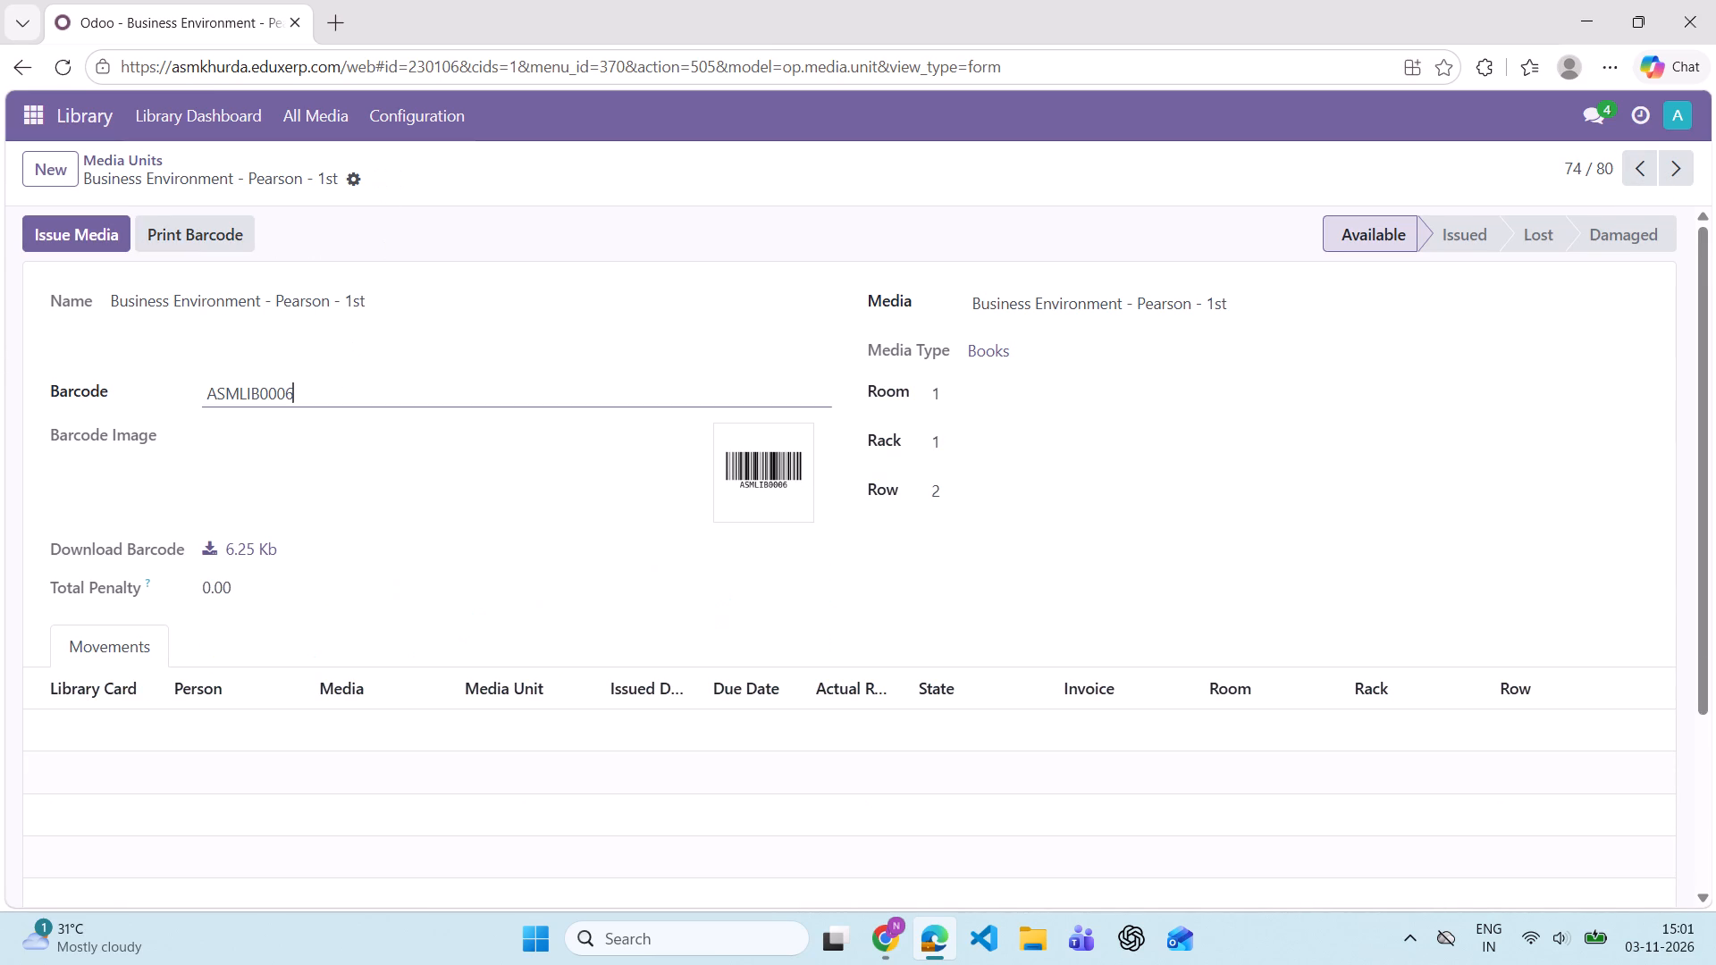
{"action": "key", "text": "3"}
{"action": "left_click", "coordinate": [1636, 168]}
On media unit record 73, save the barcode as ASMLIB0006, restore it to ASMLIB00064 and go back to record 72.
{"action": "left_click", "coordinate": [485, 412]}
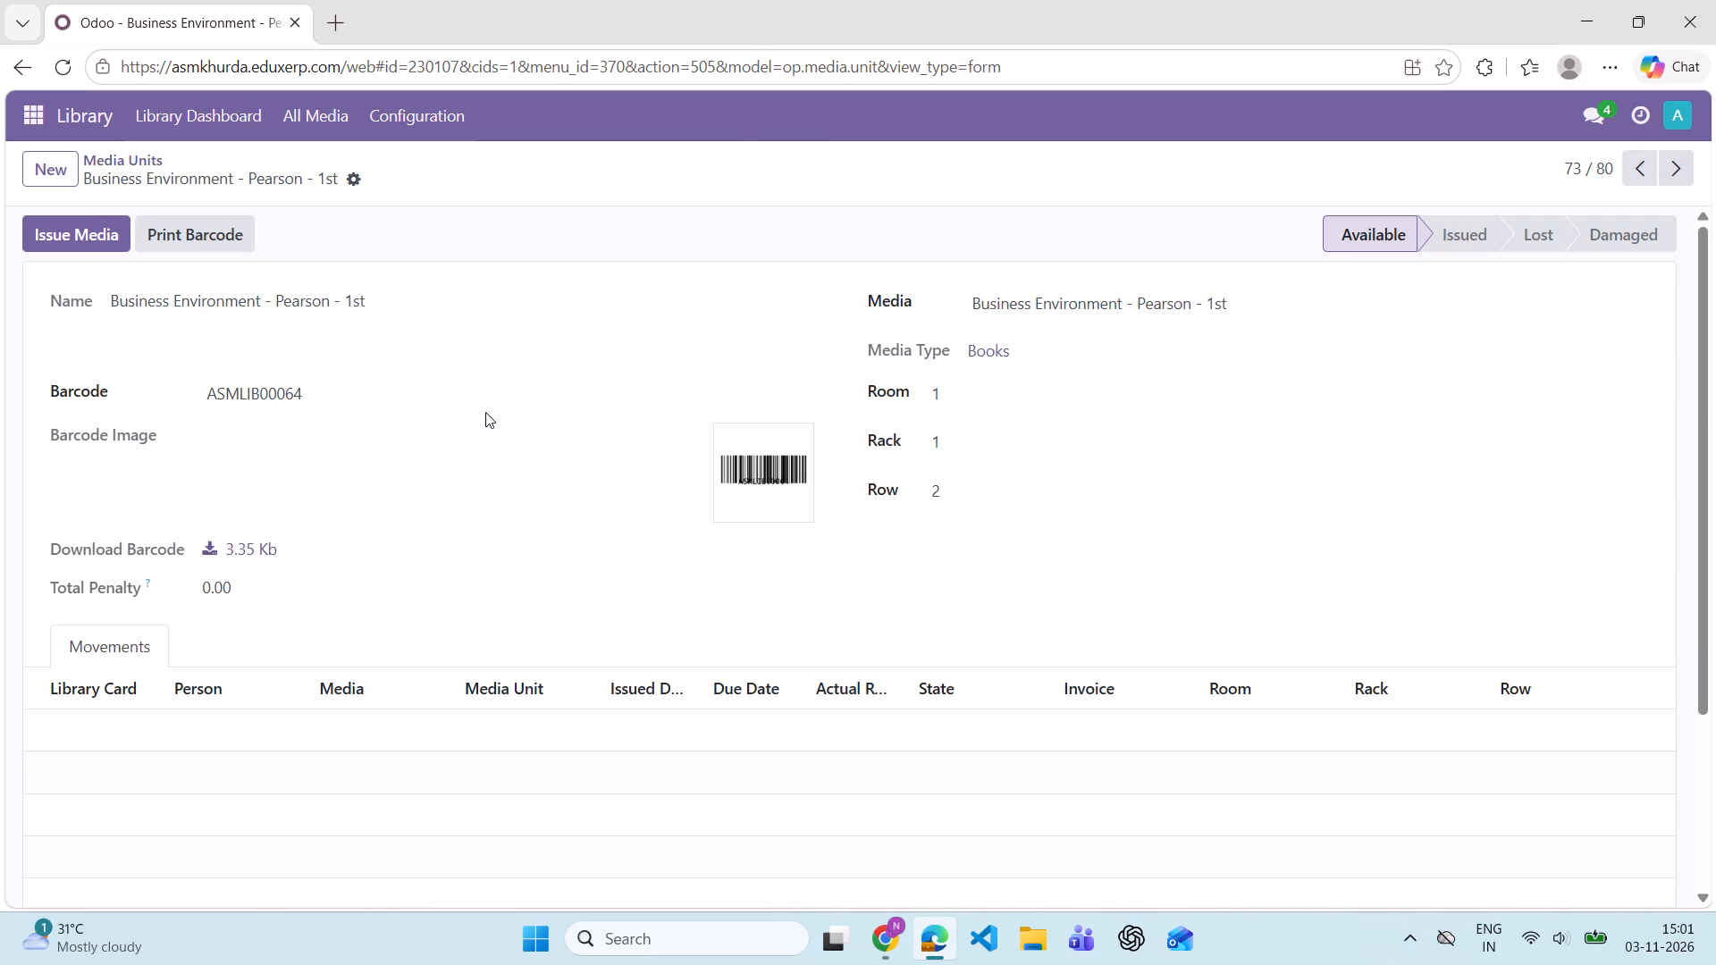
{"action": "left_click", "coordinate": [472, 390]}
{"action": "key", "text": "BackSpace"}
{"action": "key", "text": "4"}
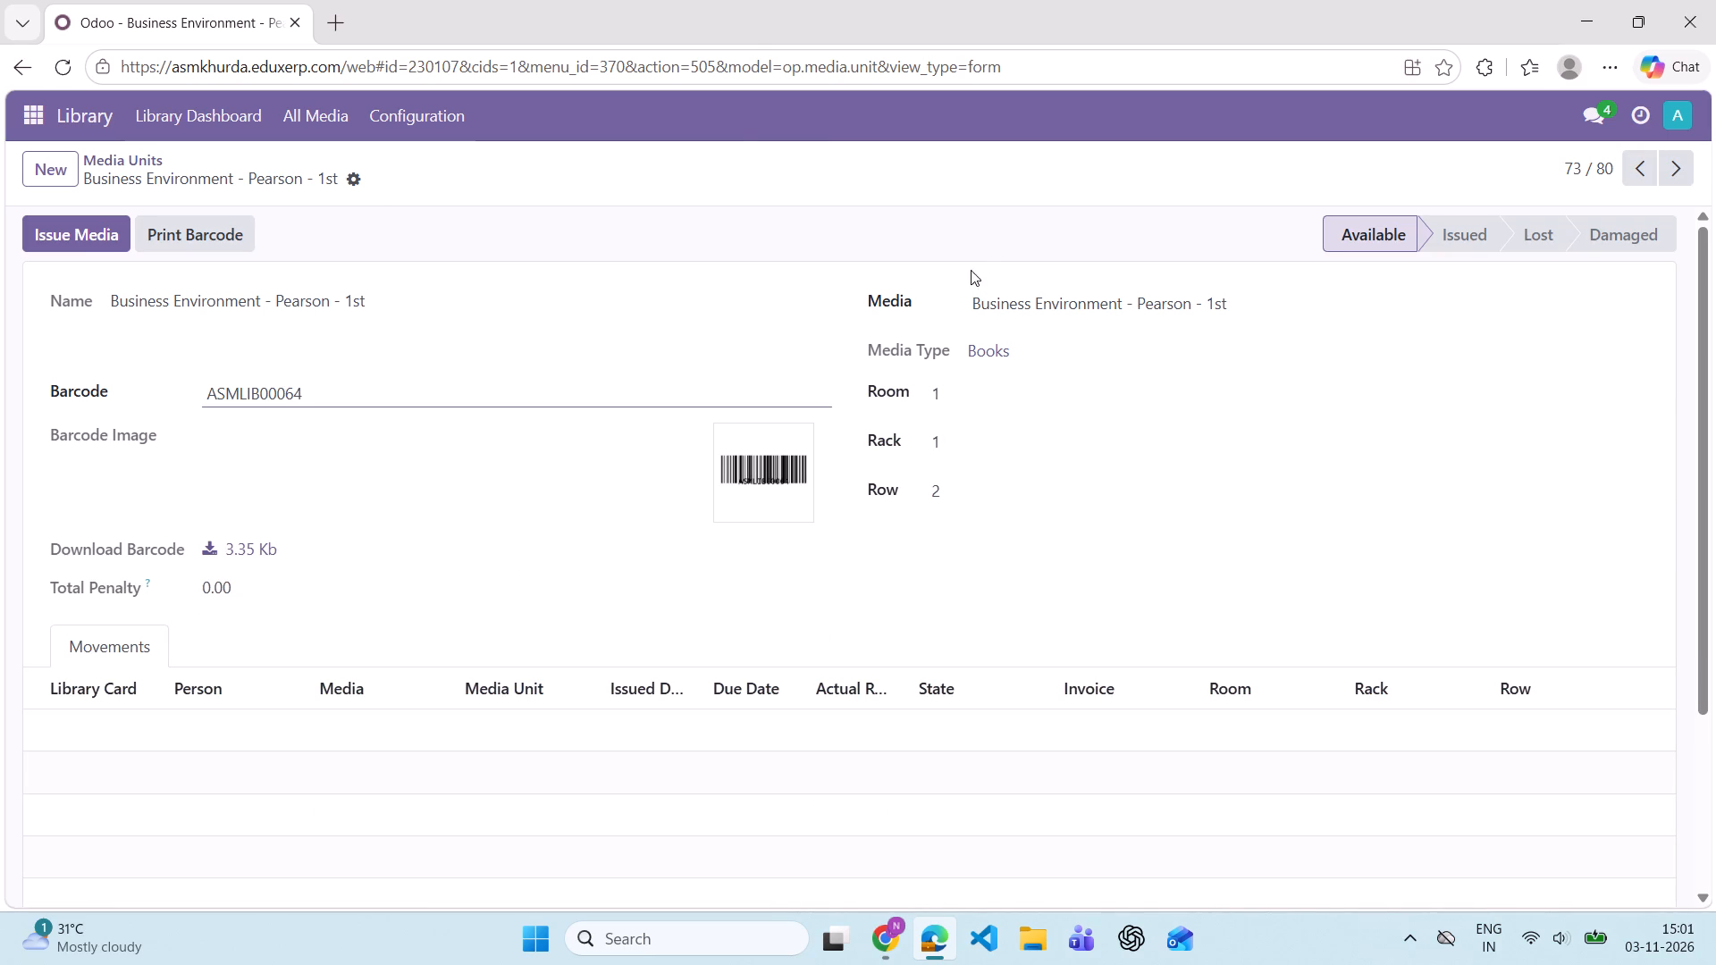
{"action": "key", "text": "BackSpace"}
{"action": "left_click", "coordinate": [393, 181]}
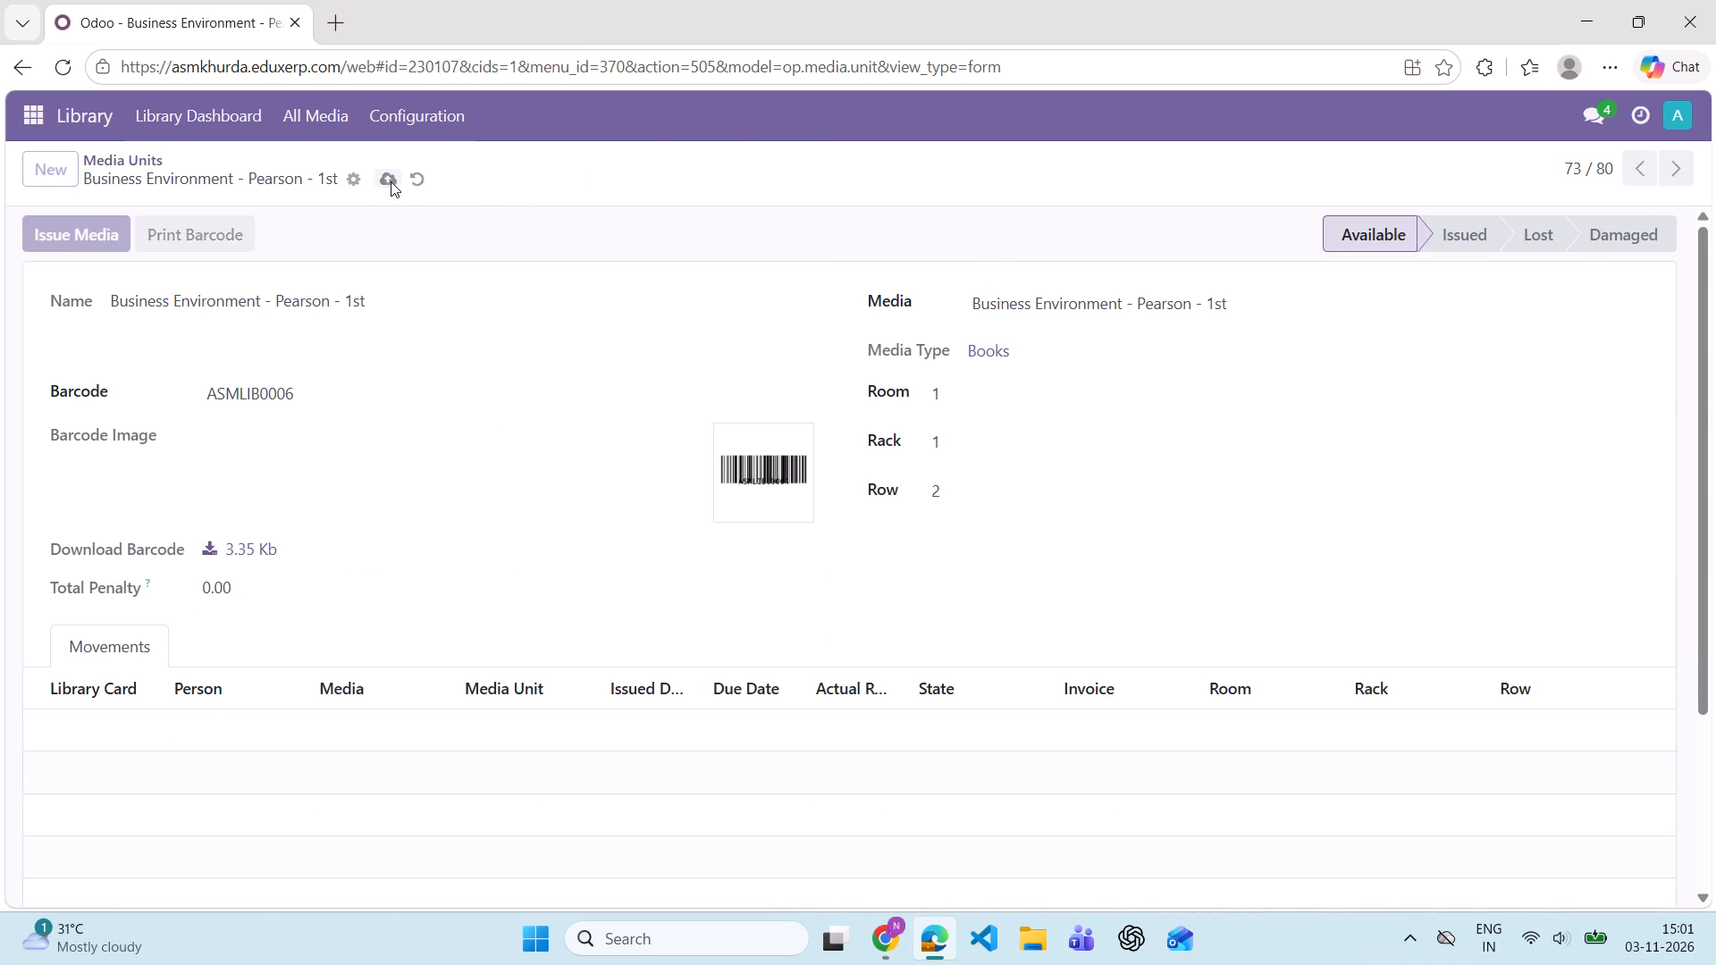
{"action": "left_click", "coordinate": [304, 388]}
{"action": "key", "text": "4"}
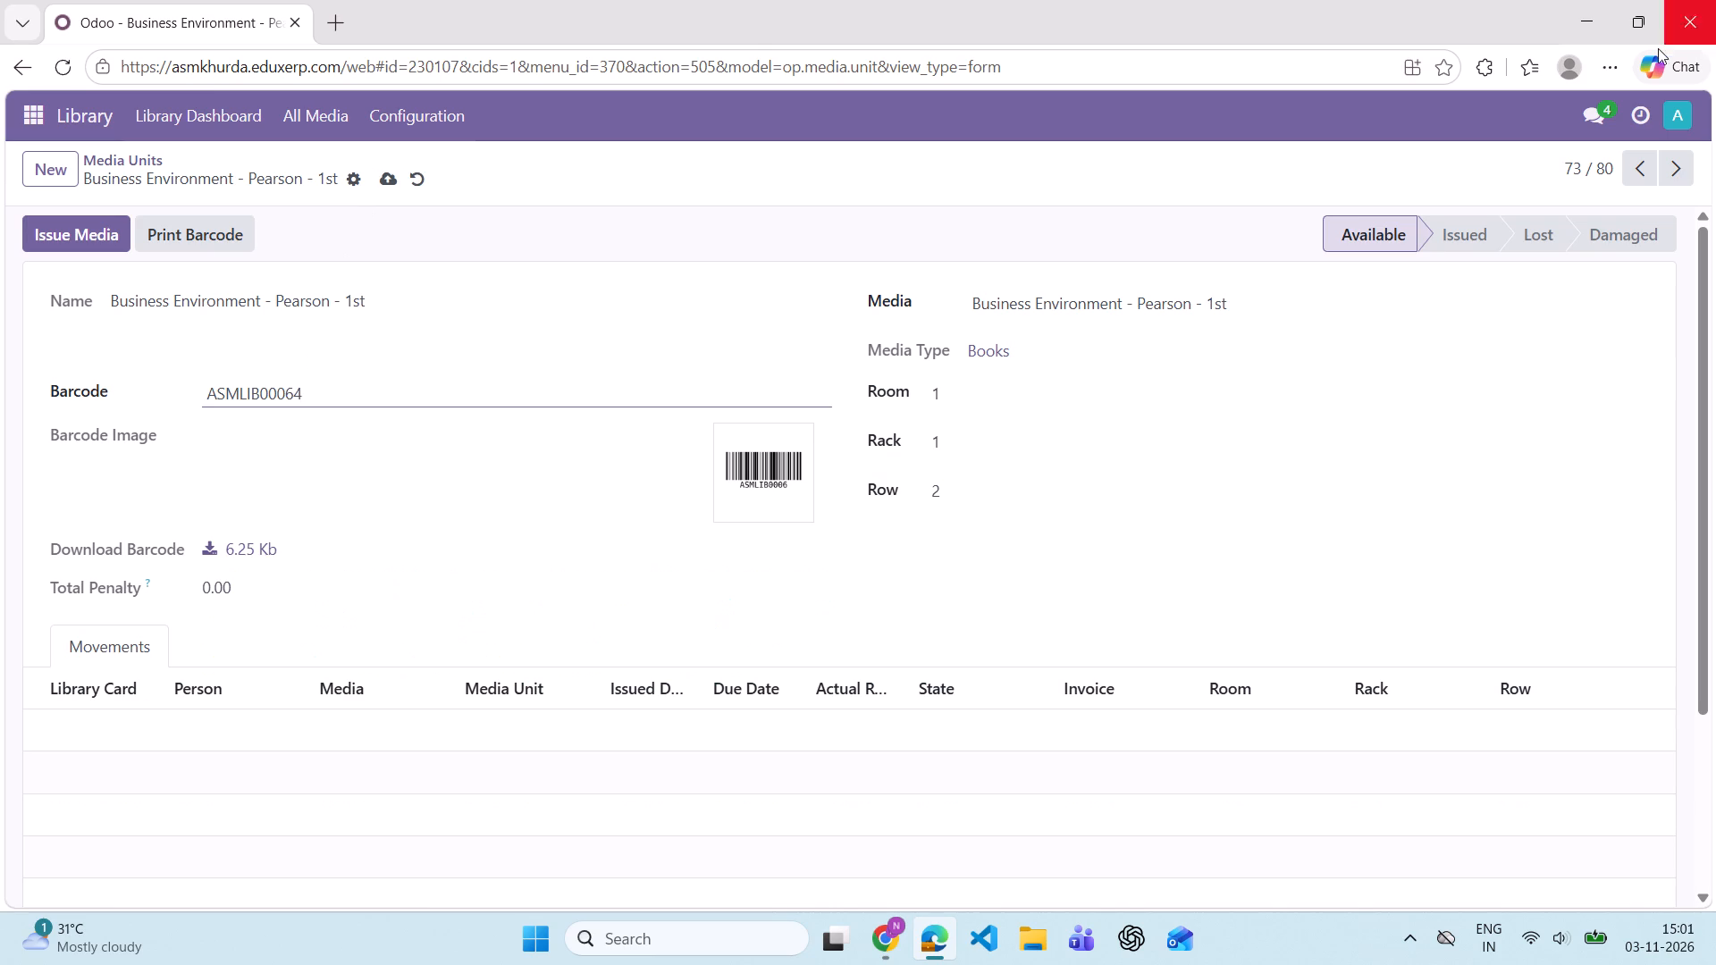
{"action": "left_click", "coordinate": [1640, 171]}
On media unit record 72, save the barcode as ASMLIB0006, restore it to ASMLIB00065 and go back to record 71.
{"action": "left_click", "coordinate": [556, 383]}
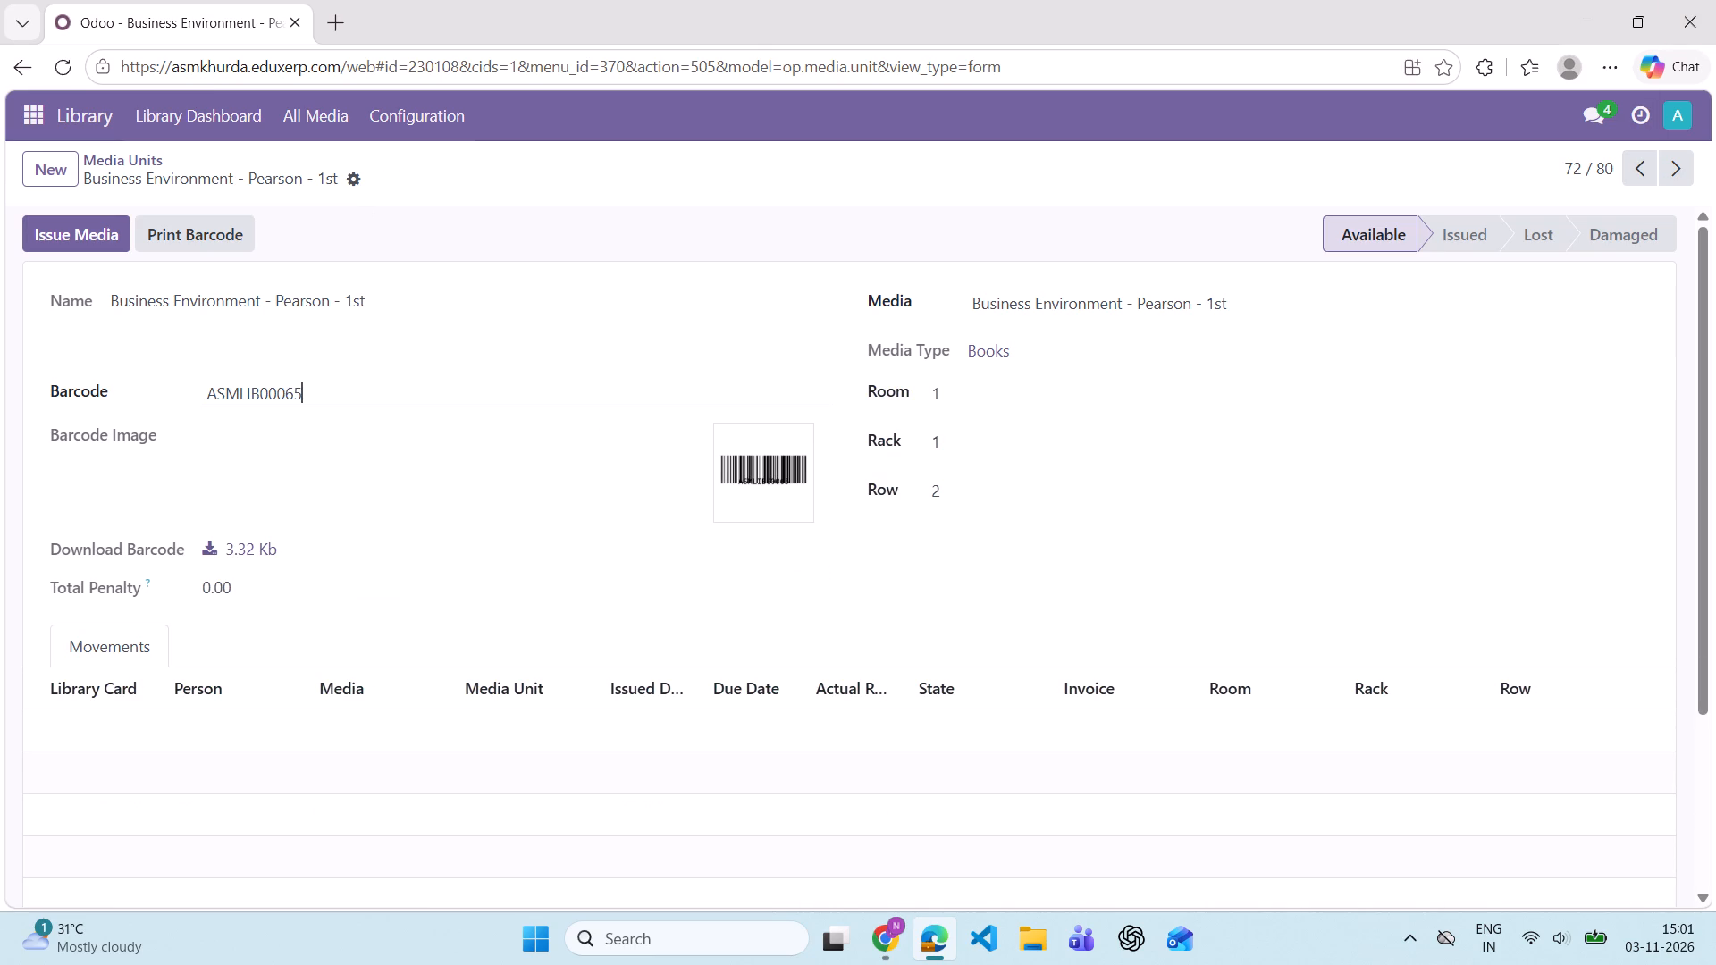
{"action": "key", "text": "BackSpace"}
{"action": "left_click", "coordinate": [396, 180]}
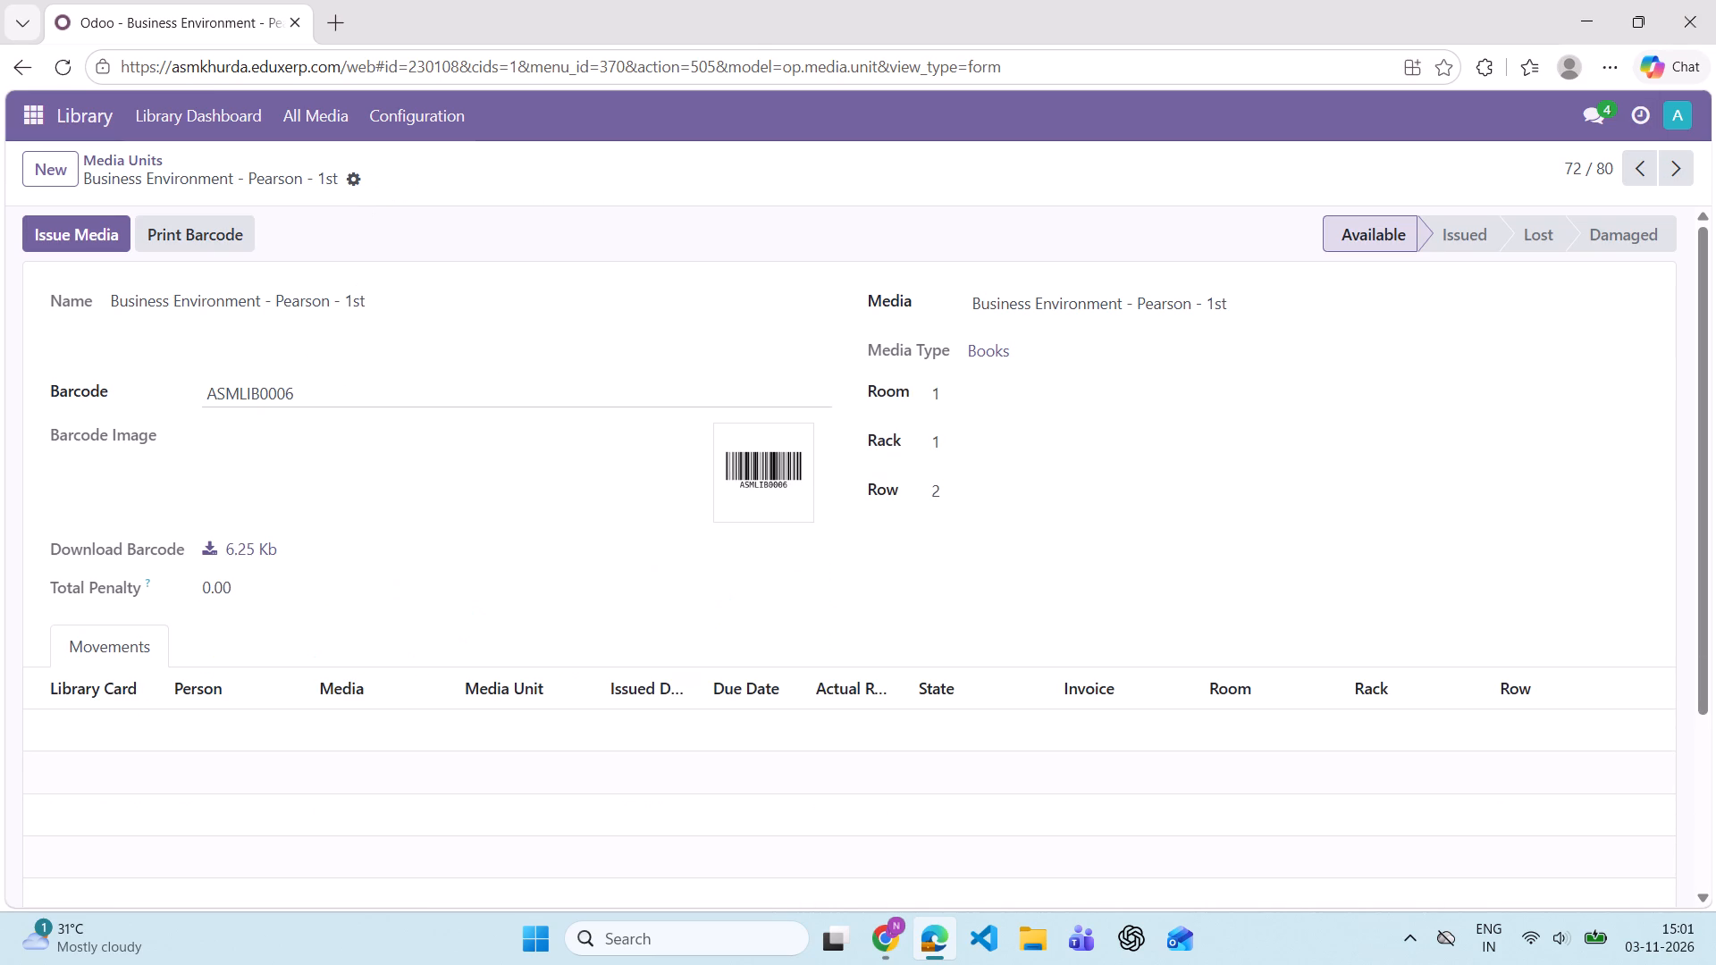
{"action": "left_click", "coordinate": [338, 398]}
{"action": "key", "text": "5"}
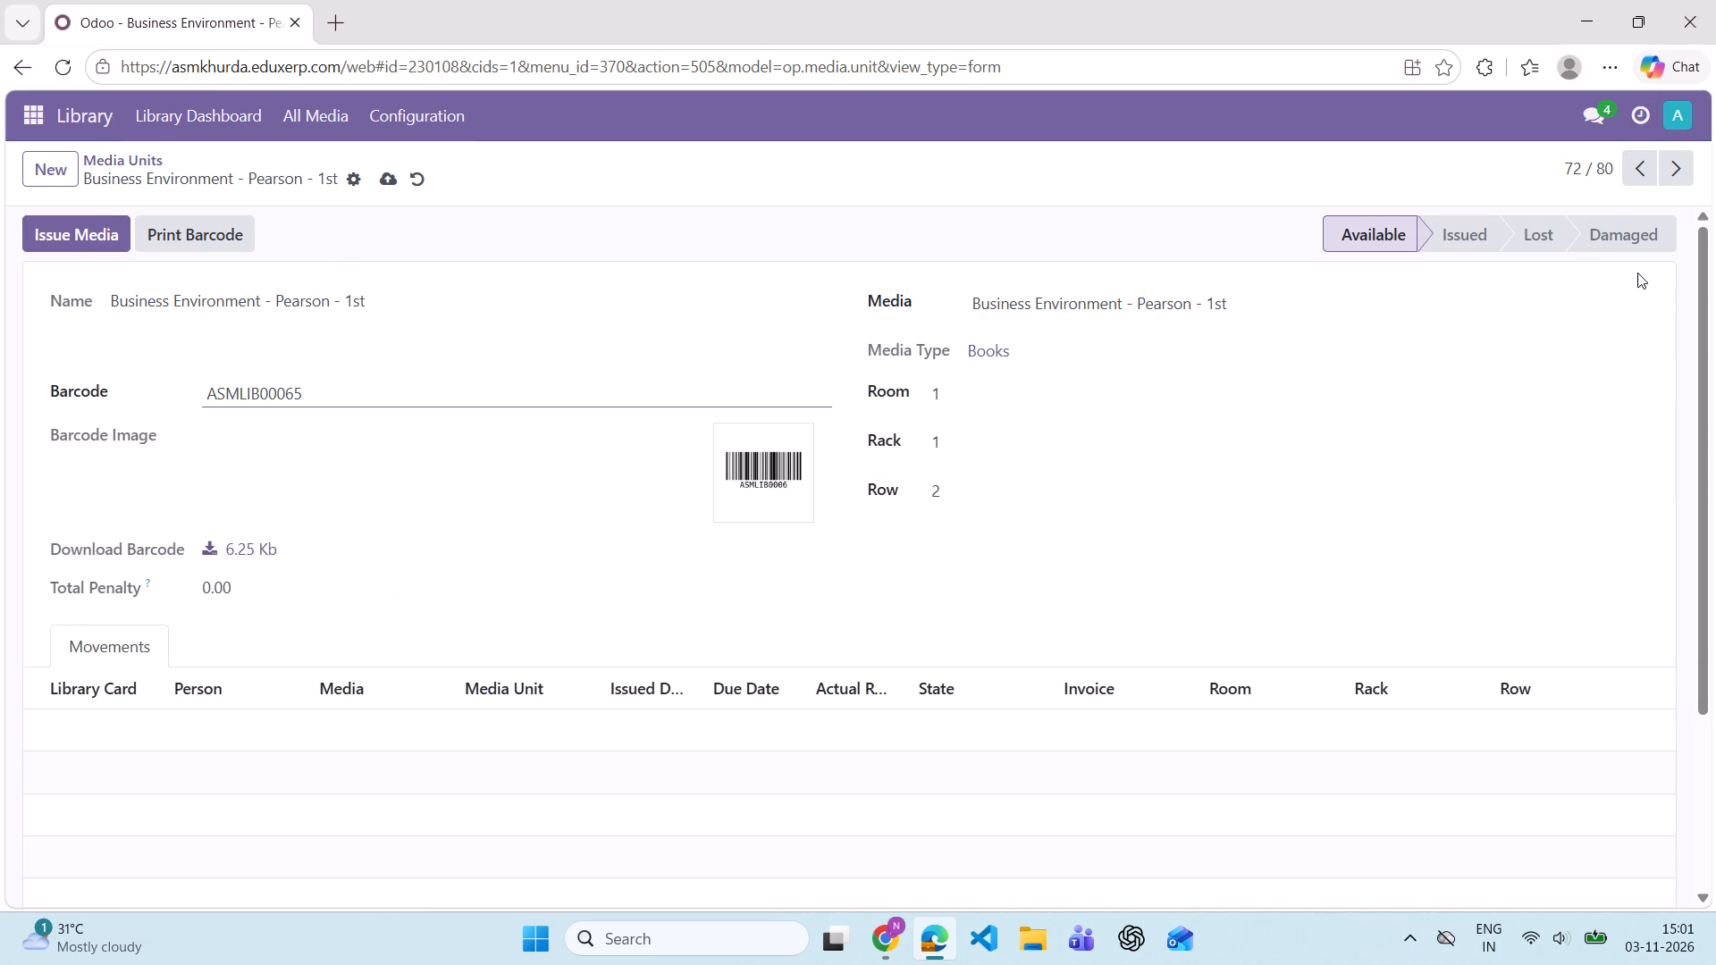
{"action": "left_click", "coordinate": [1631, 172]}
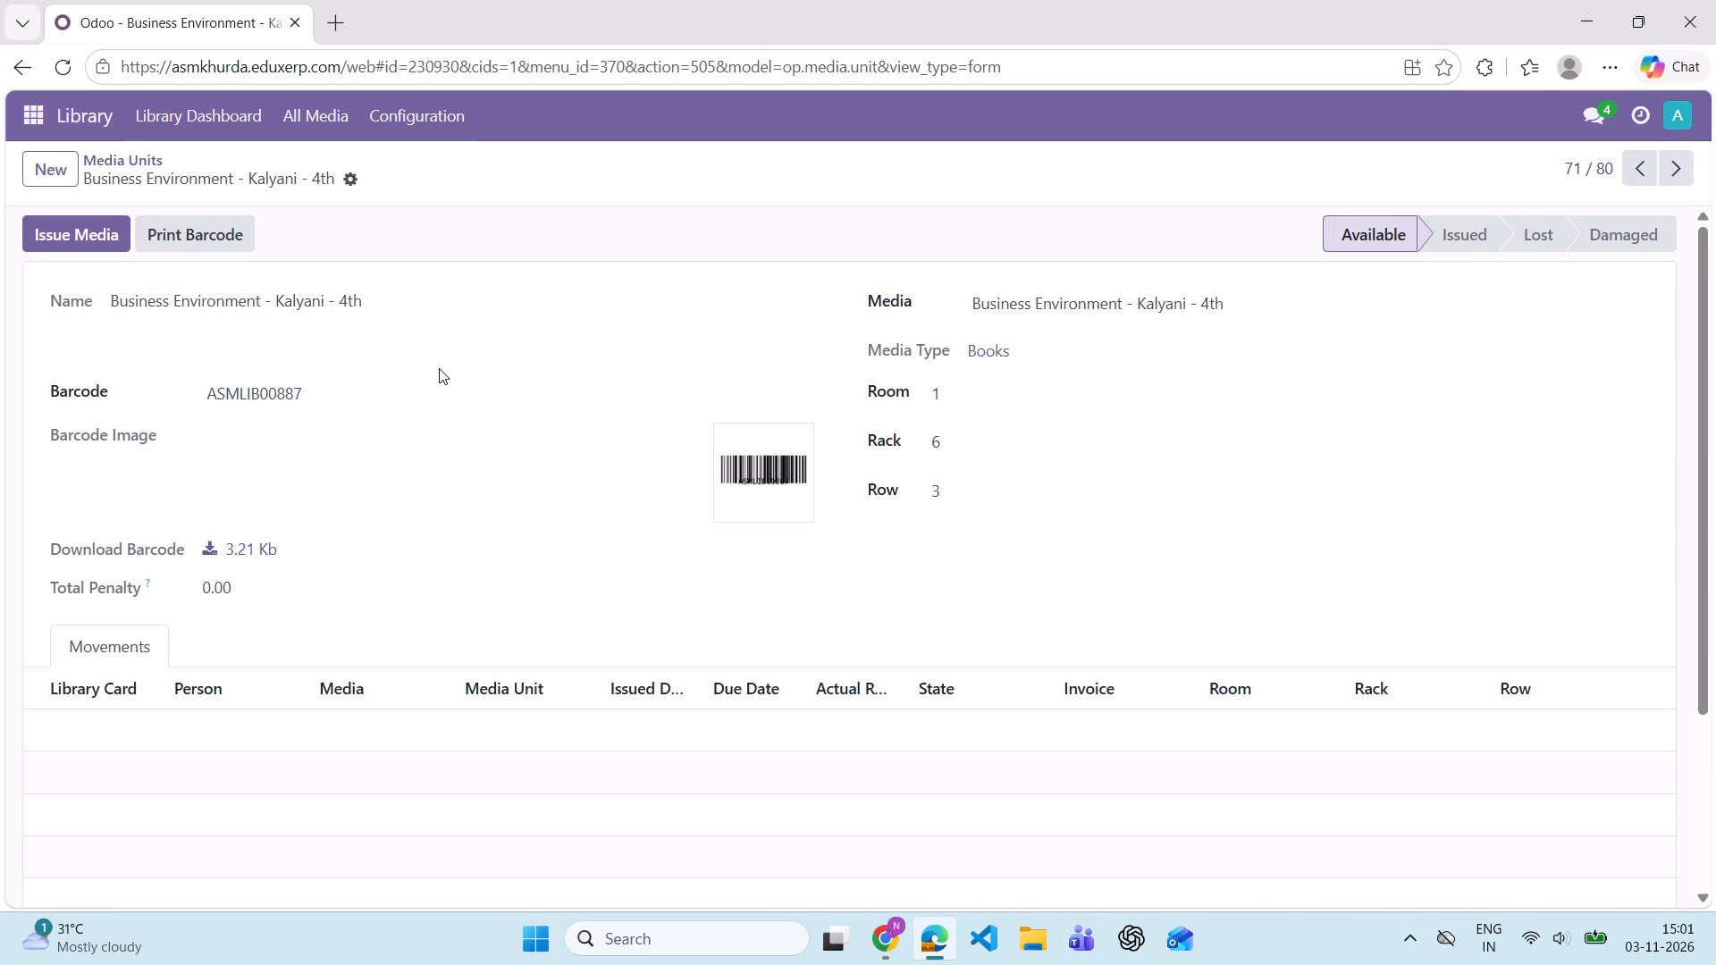
On media unit record 71, save the barcode as ASMLIB0088, restore it to ASMLIB00887 and go back to record 70.
{"action": "left_click", "coordinate": [435, 382]}
{"action": "key", "text": "BackSpace"}
{"action": "left_click", "coordinate": [396, 175]}
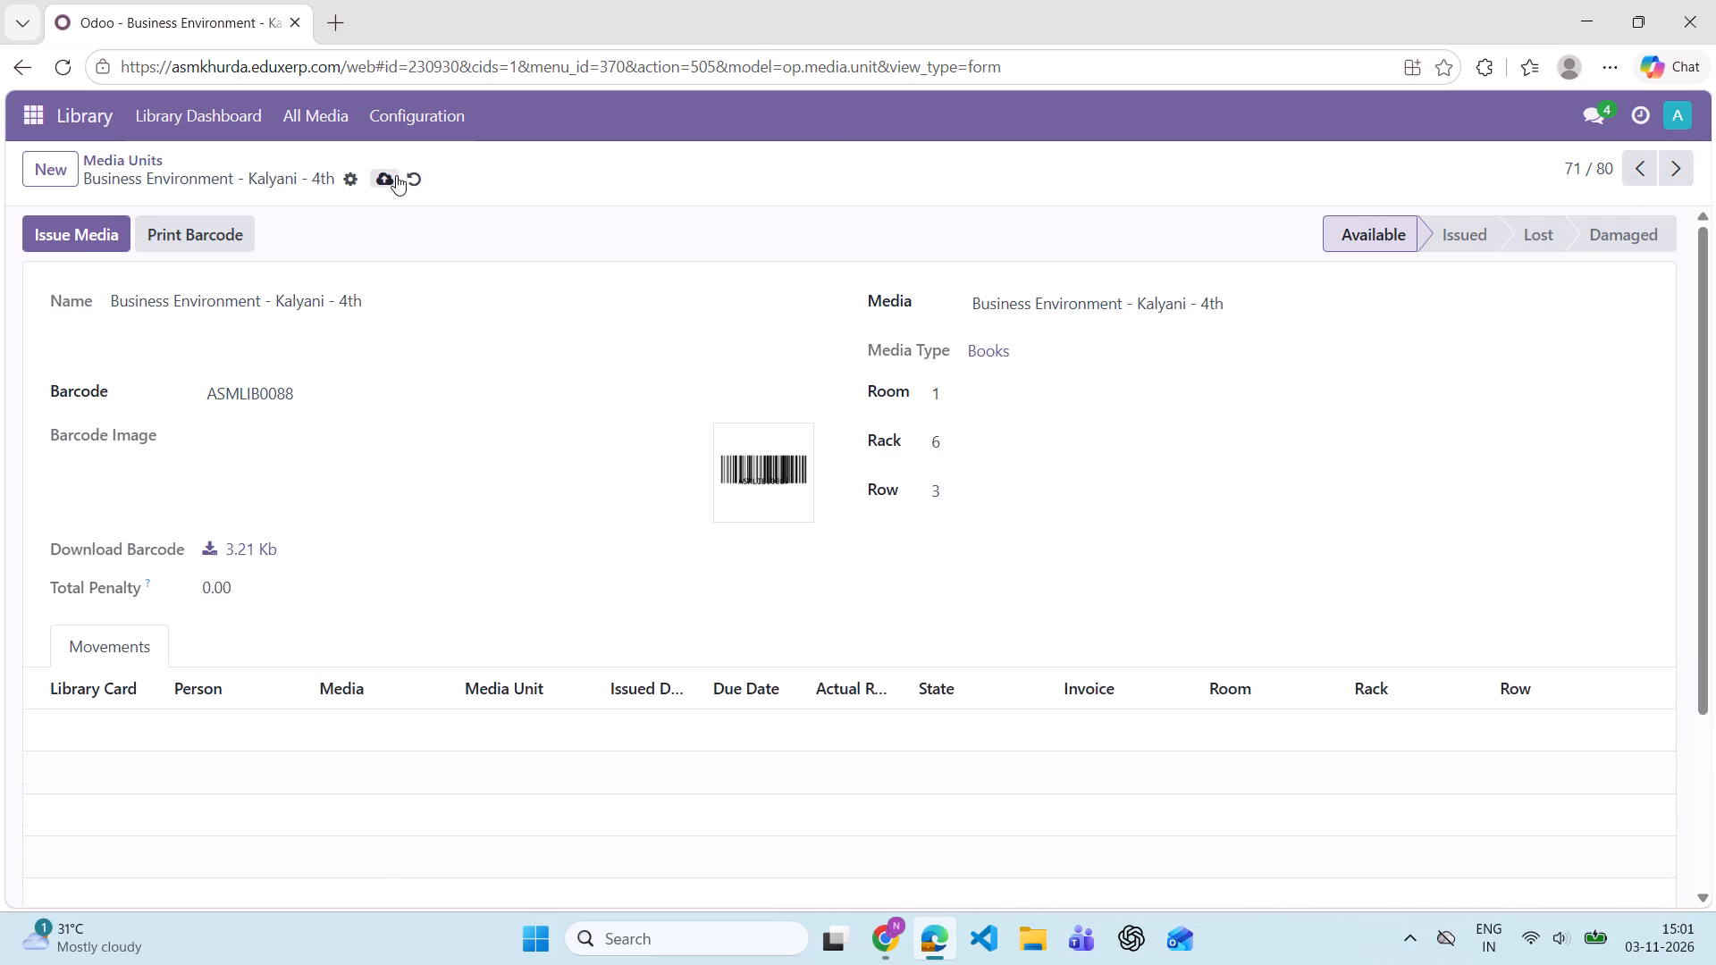
{"action": "left_click", "coordinate": [333, 401]}
{"action": "key", "text": "7"}
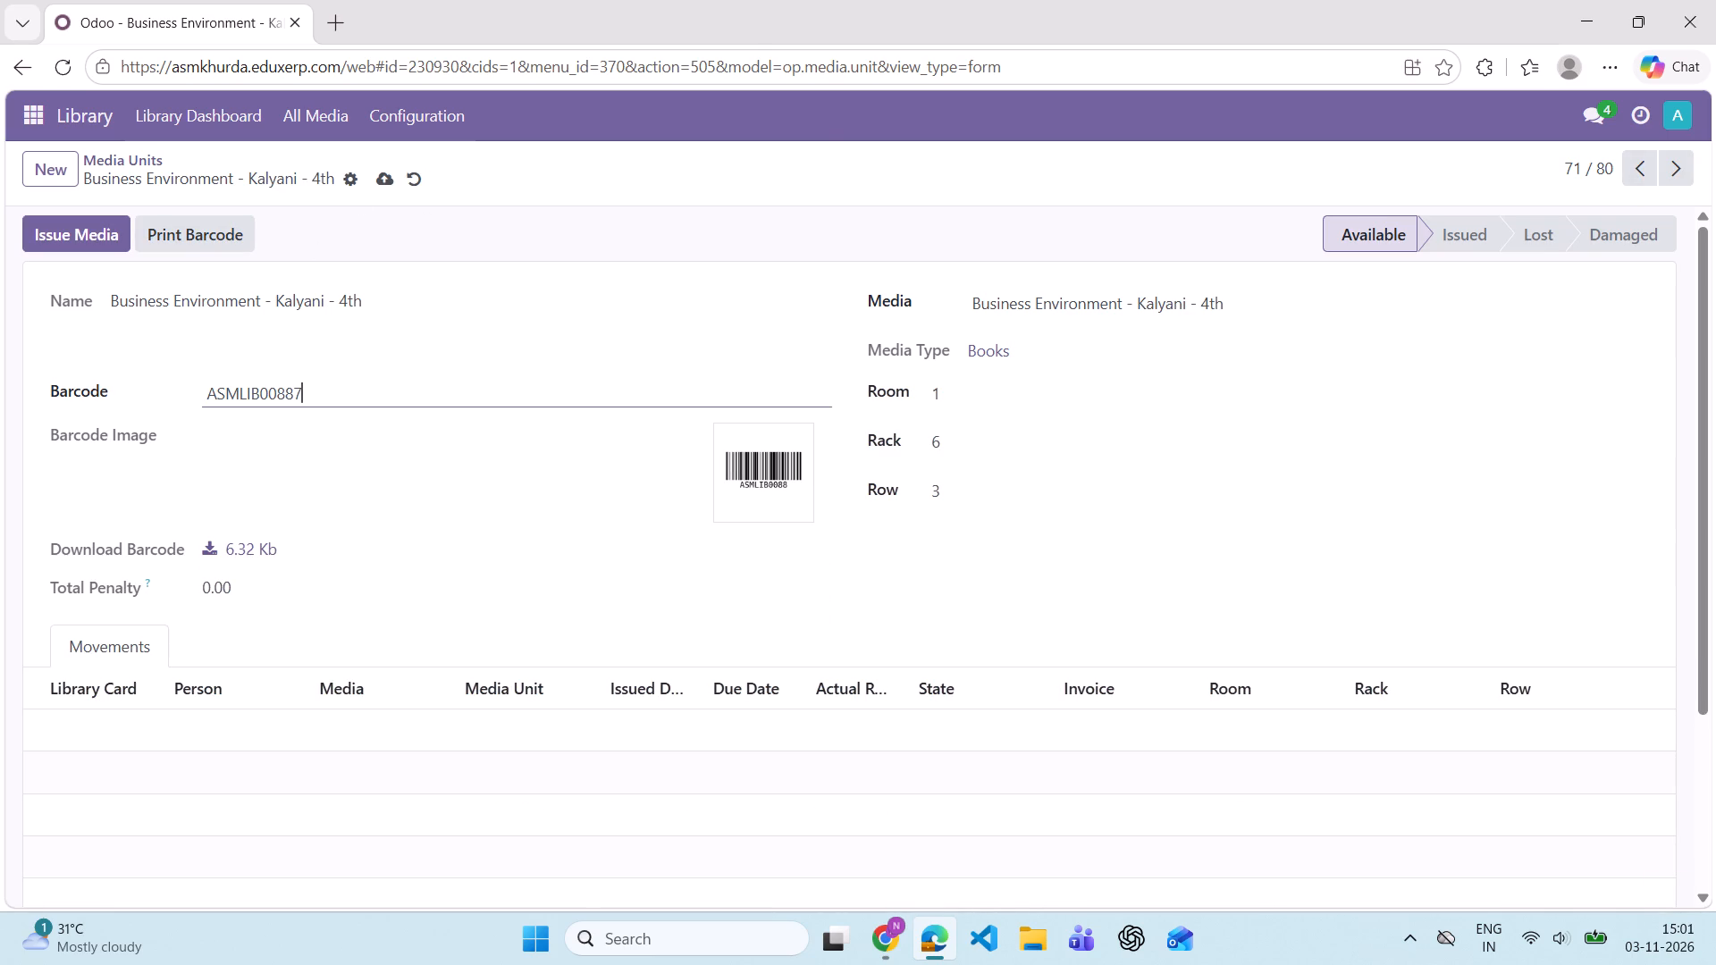
{"action": "left_click", "coordinate": [1636, 168]}
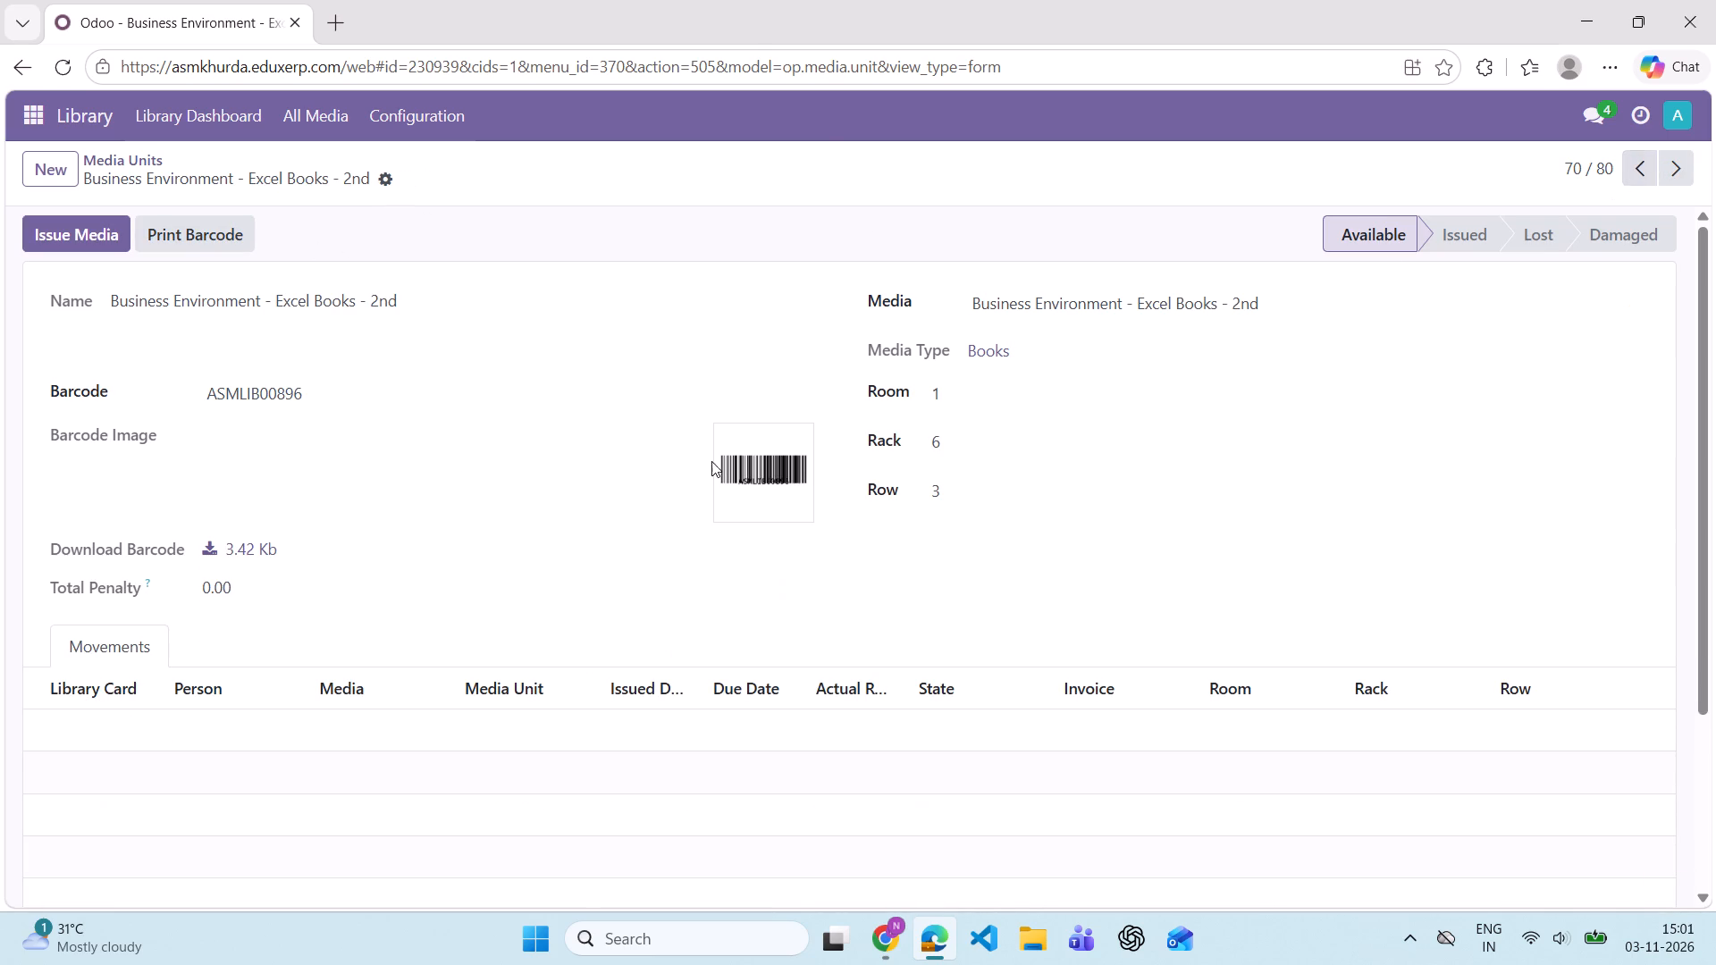
On media unit record 70, save the barcode as ASMLIB0089, restore it to ASMLIB00896 and go back to record 69.
{"action": "left_click", "coordinate": [402, 397]}
{"action": "key", "text": "BackSpace"}
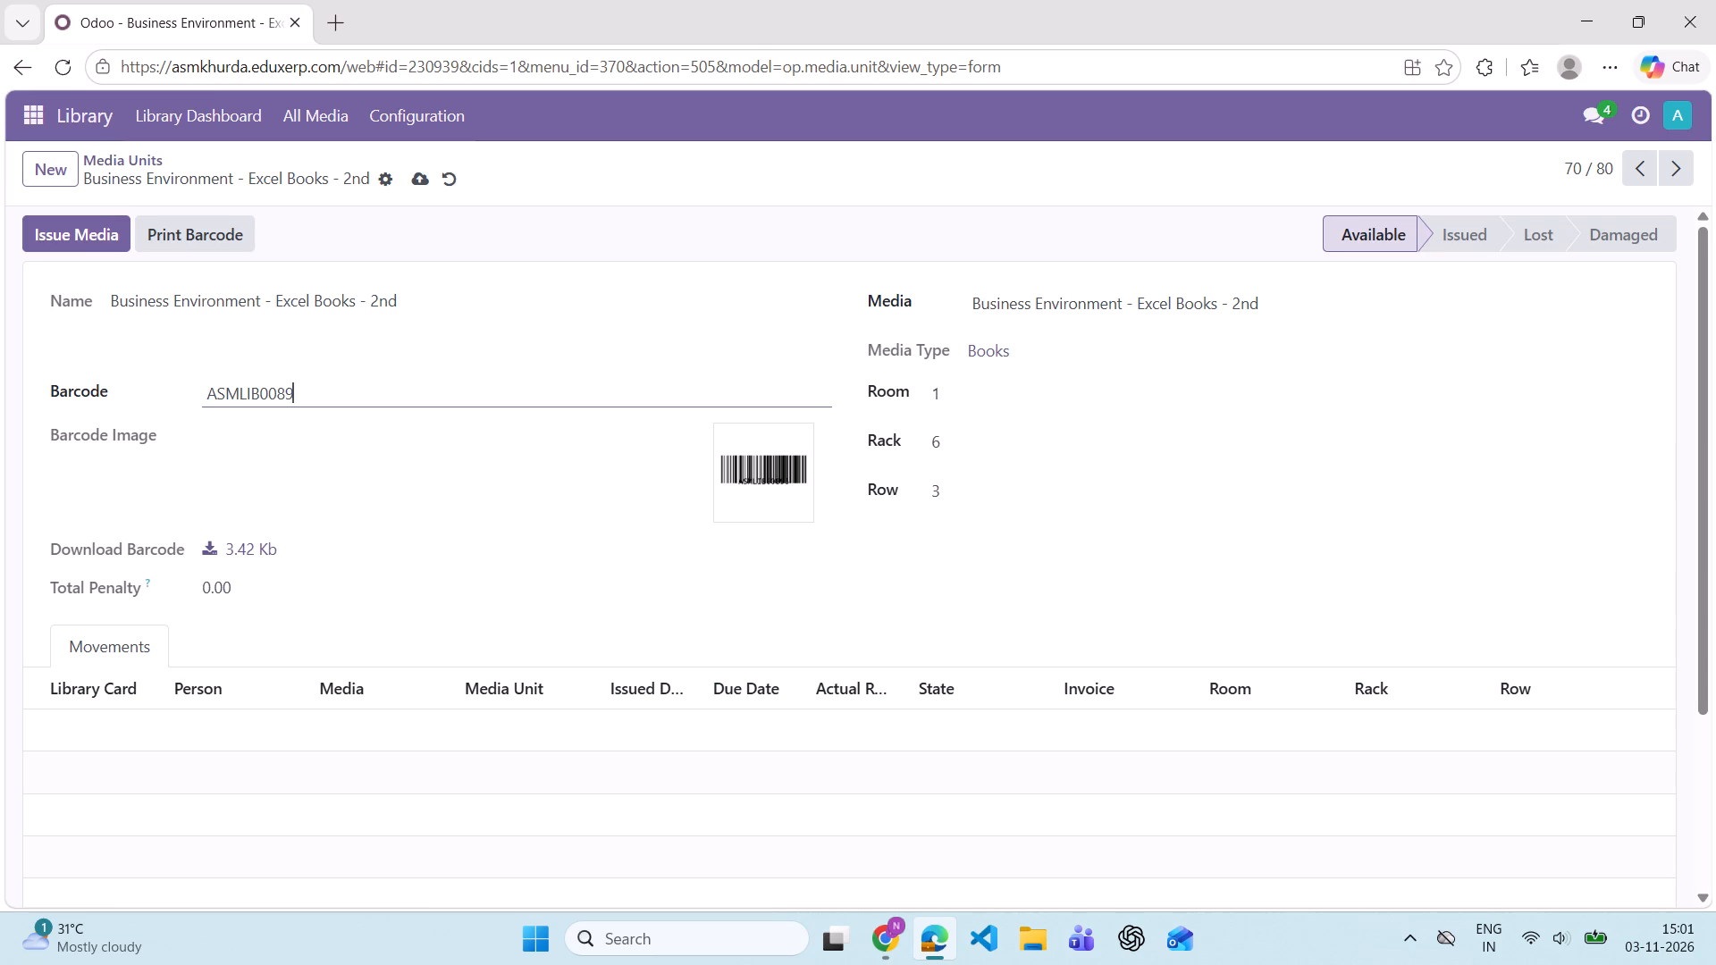
{"action": "left_click", "coordinate": [420, 175]}
{"action": "left_click", "coordinate": [359, 405]}
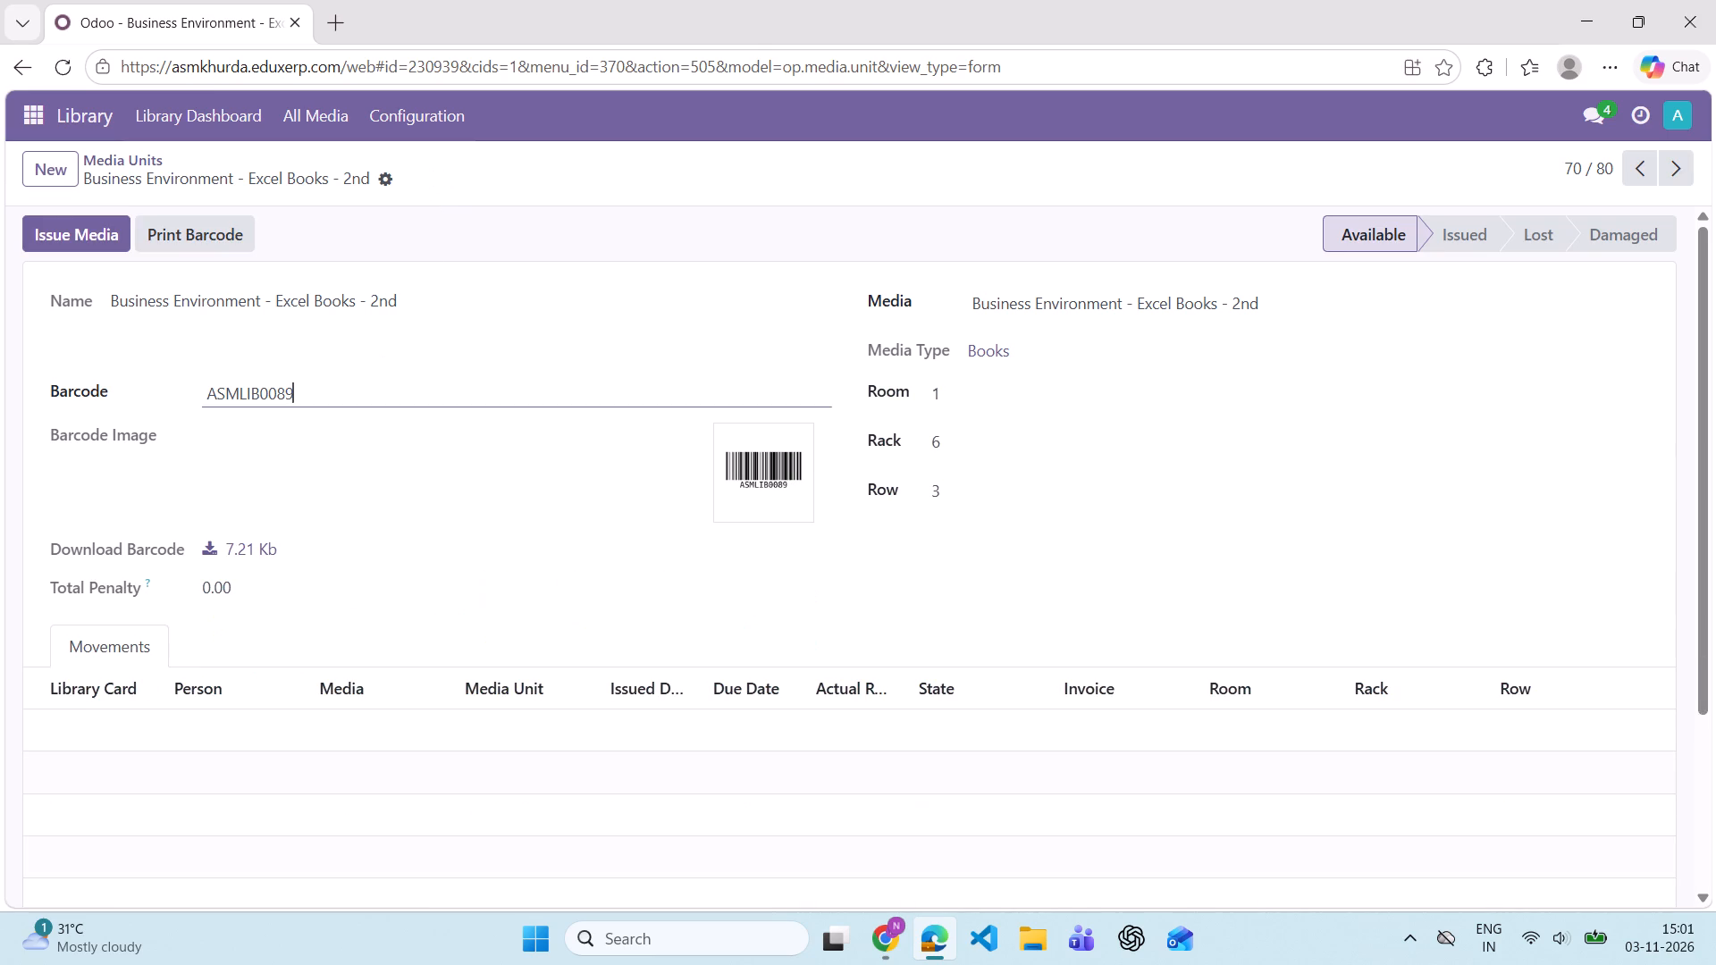
{"action": "key", "text": "6"}
{"action": "left_click", "coordinate": [1634, 171]}
On media unit record 69, save the barcode as ASMLIB0048, restore it to ASMLIB00485 and go back to record 68.
{"action": "left_click", "coordinate": [332, 402]}
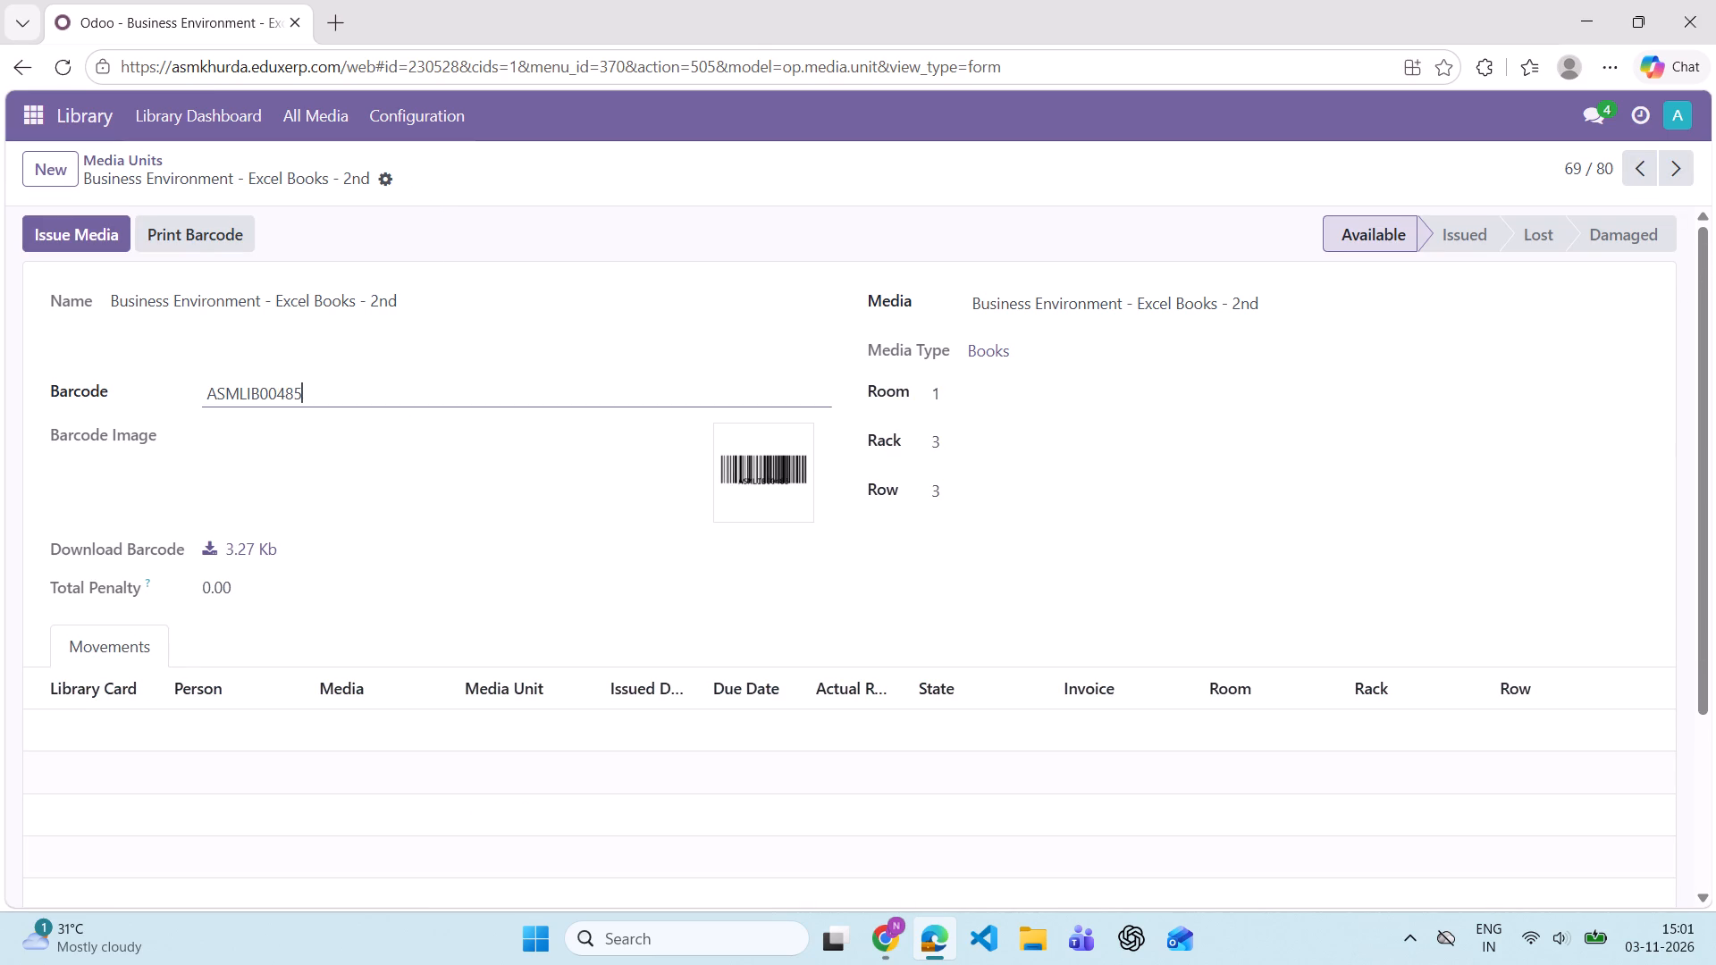
{"action": "key", "text": "BackSpace"}
{"action": "left_click", "coordinate": [416, 174]}
{"action": "left_click", "coordinate": [304, 393]}
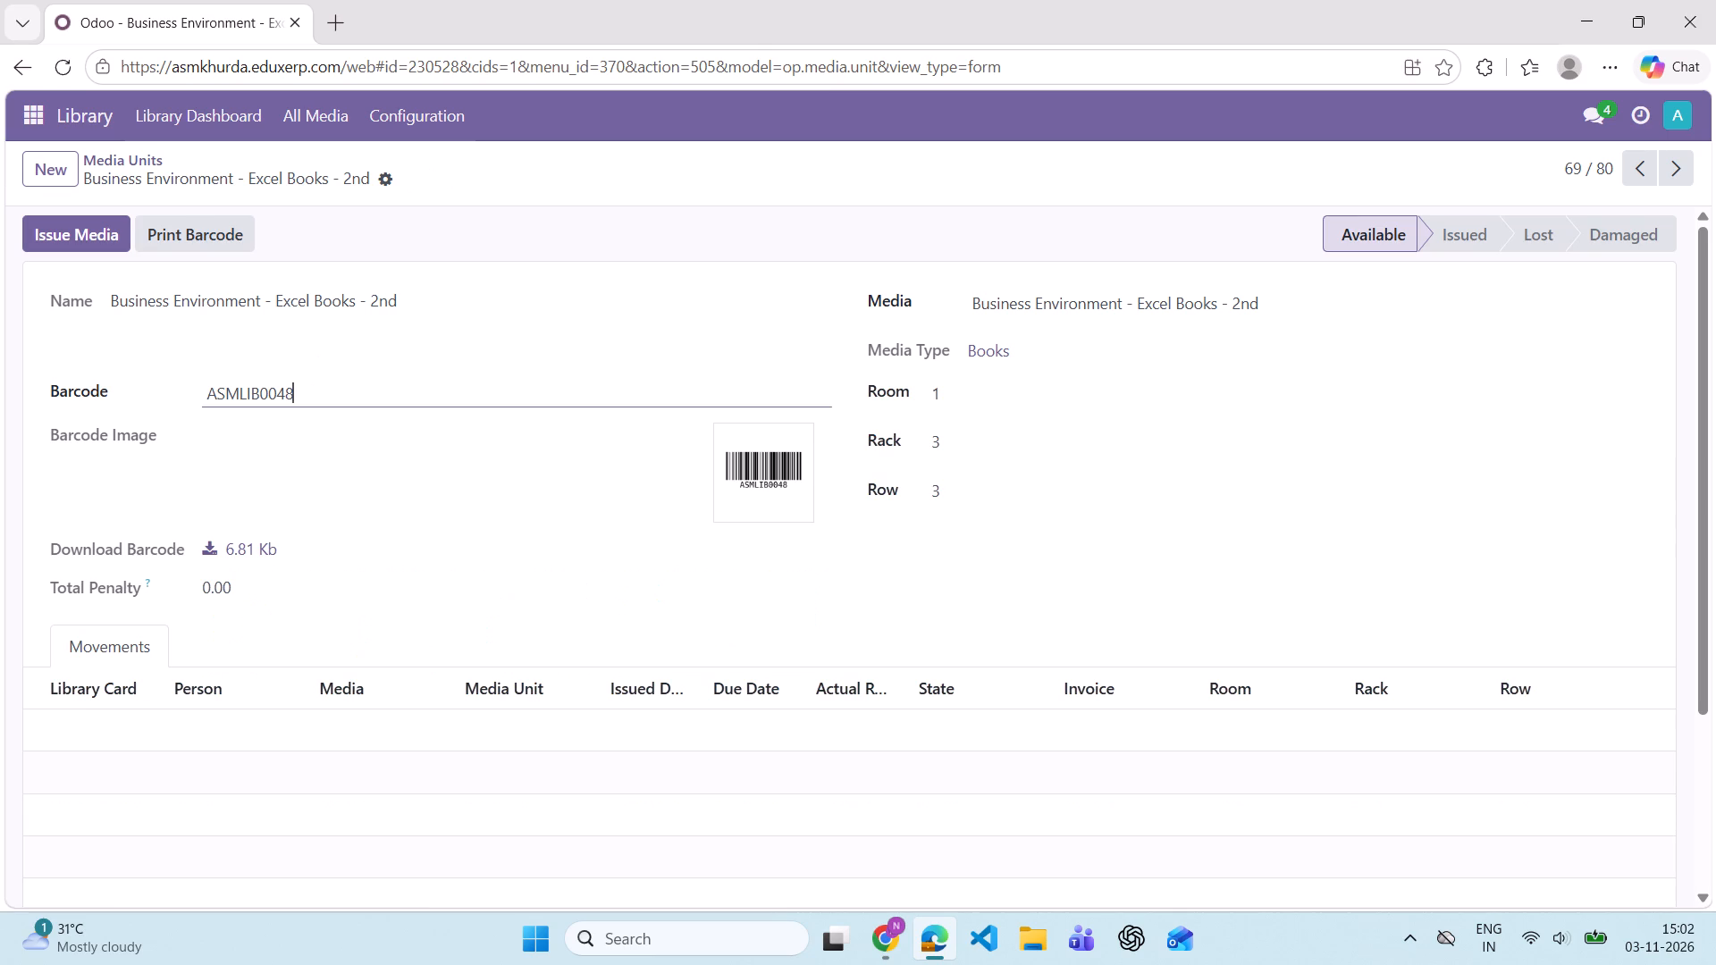
{"action": "key", "text": "5"}
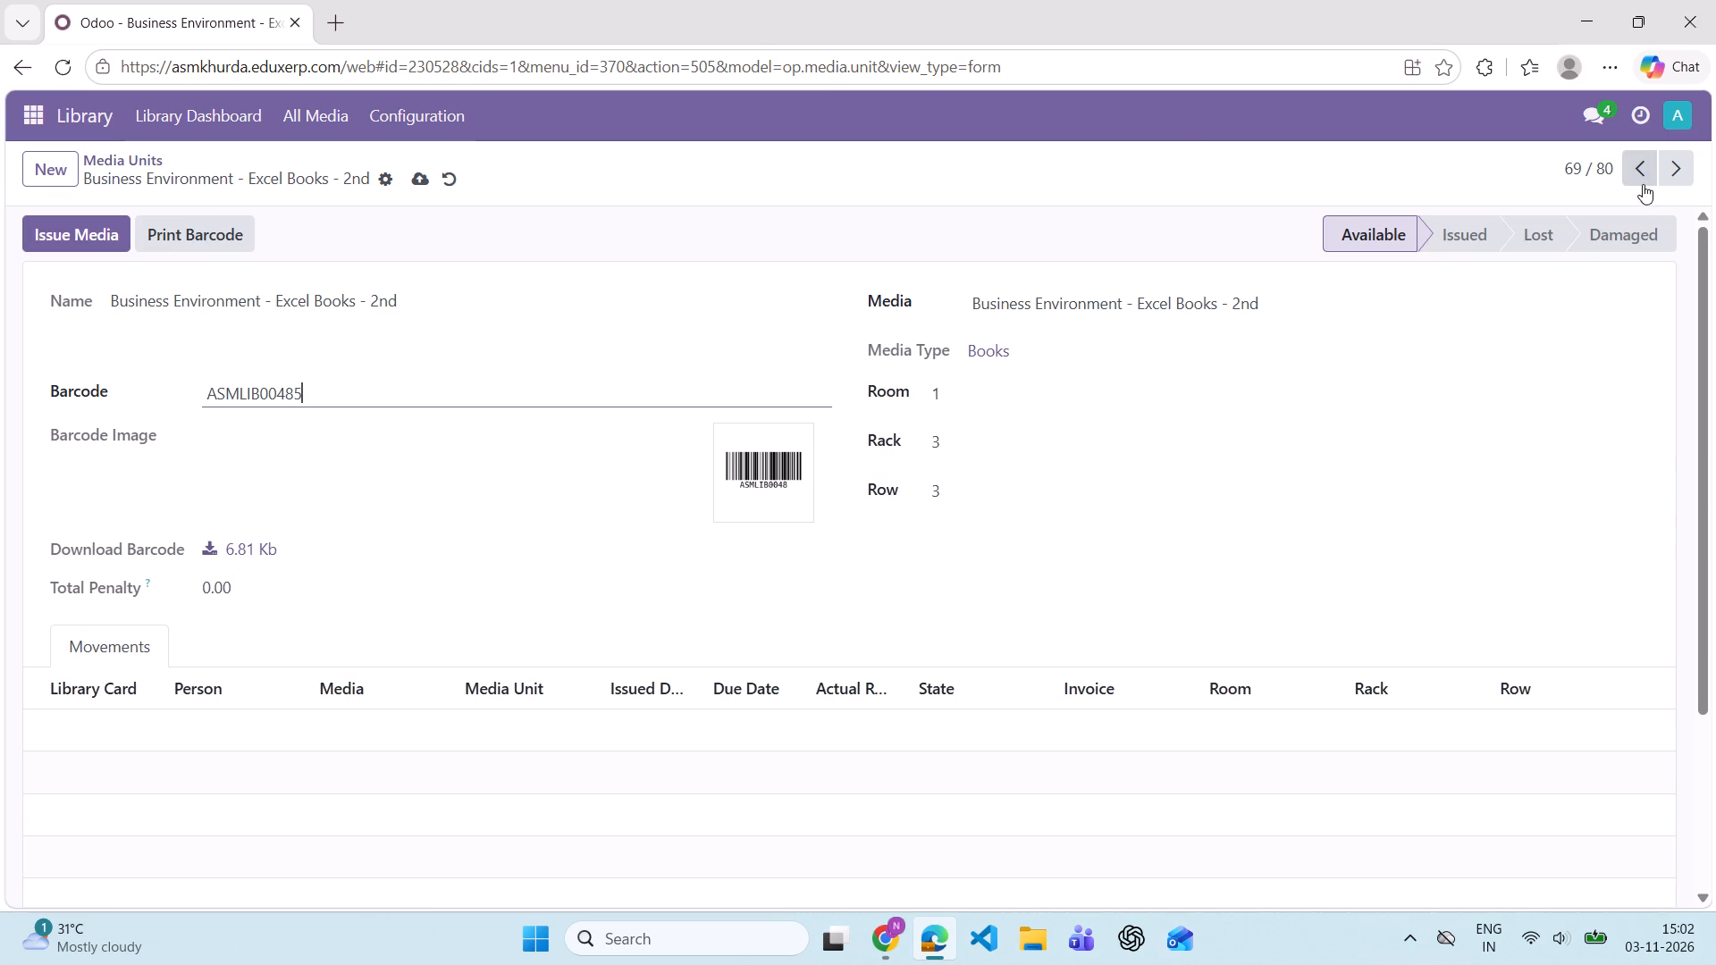
{"action": "left_click", "coordinate": [1645, 165]}
On media unit record 68, save the barcode as ASMLIB0132, restore it to ASMLIB01329 and go back to record 67.
{"action": "left_click", "coordinate": [520, 378]}
{"action": "left_click", "coordinate": [511, 398]}
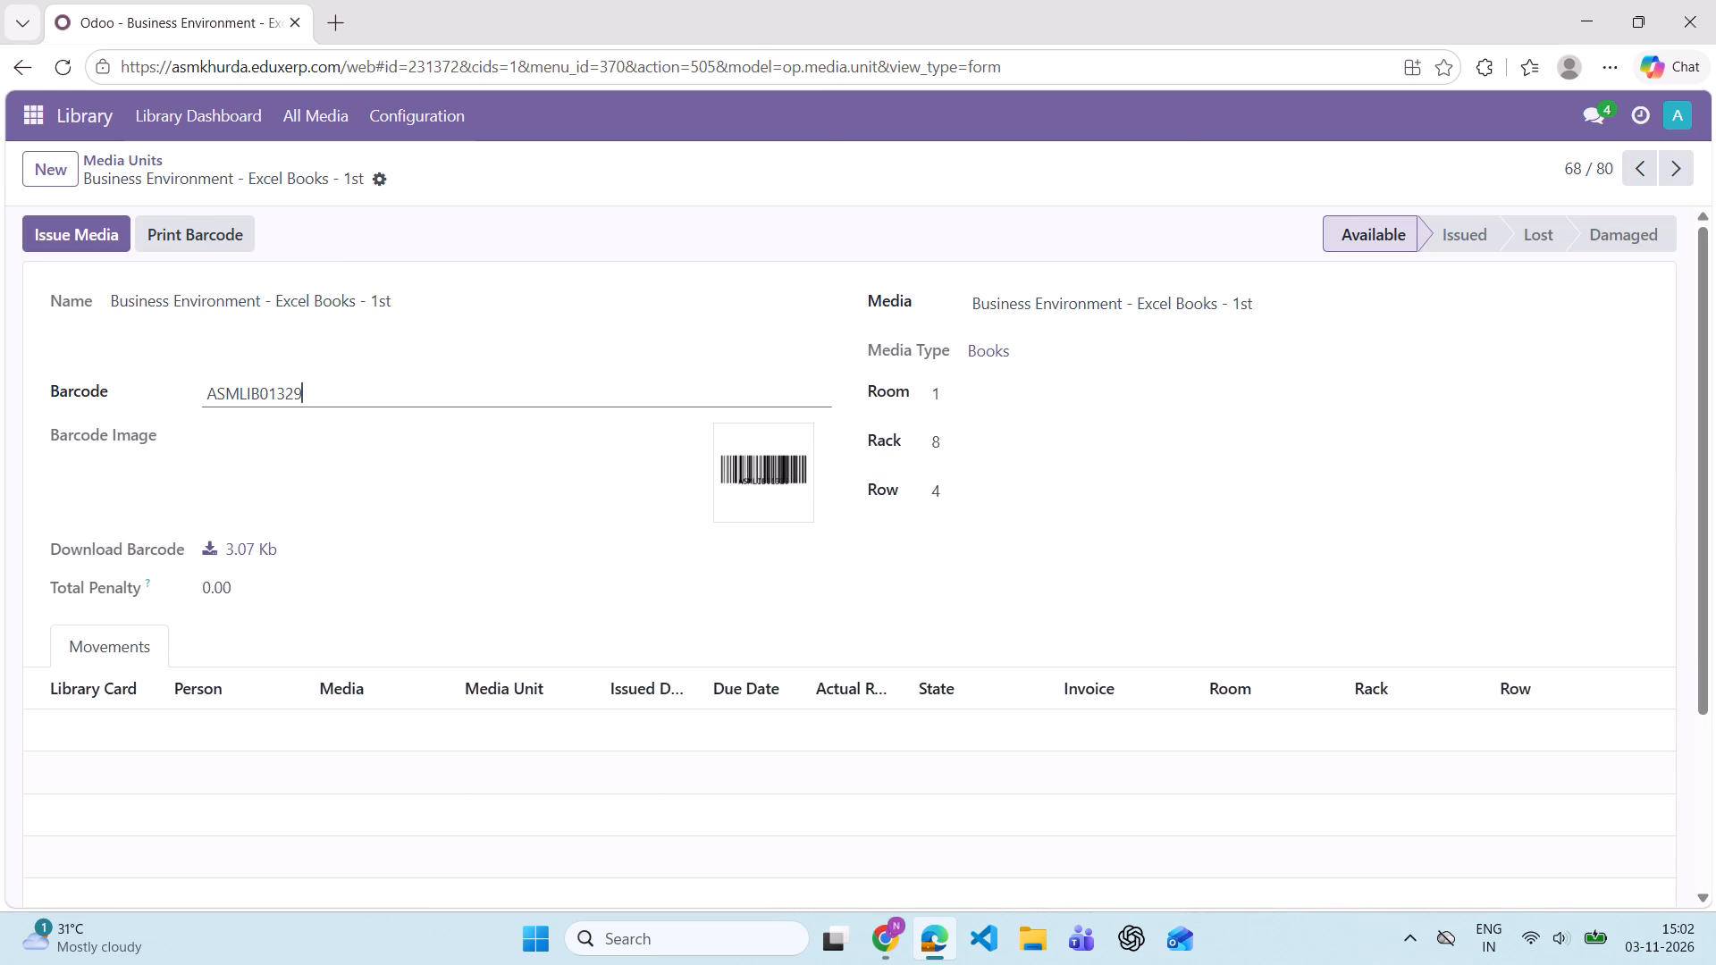
{"action": "key", "text": "BackSpace"}
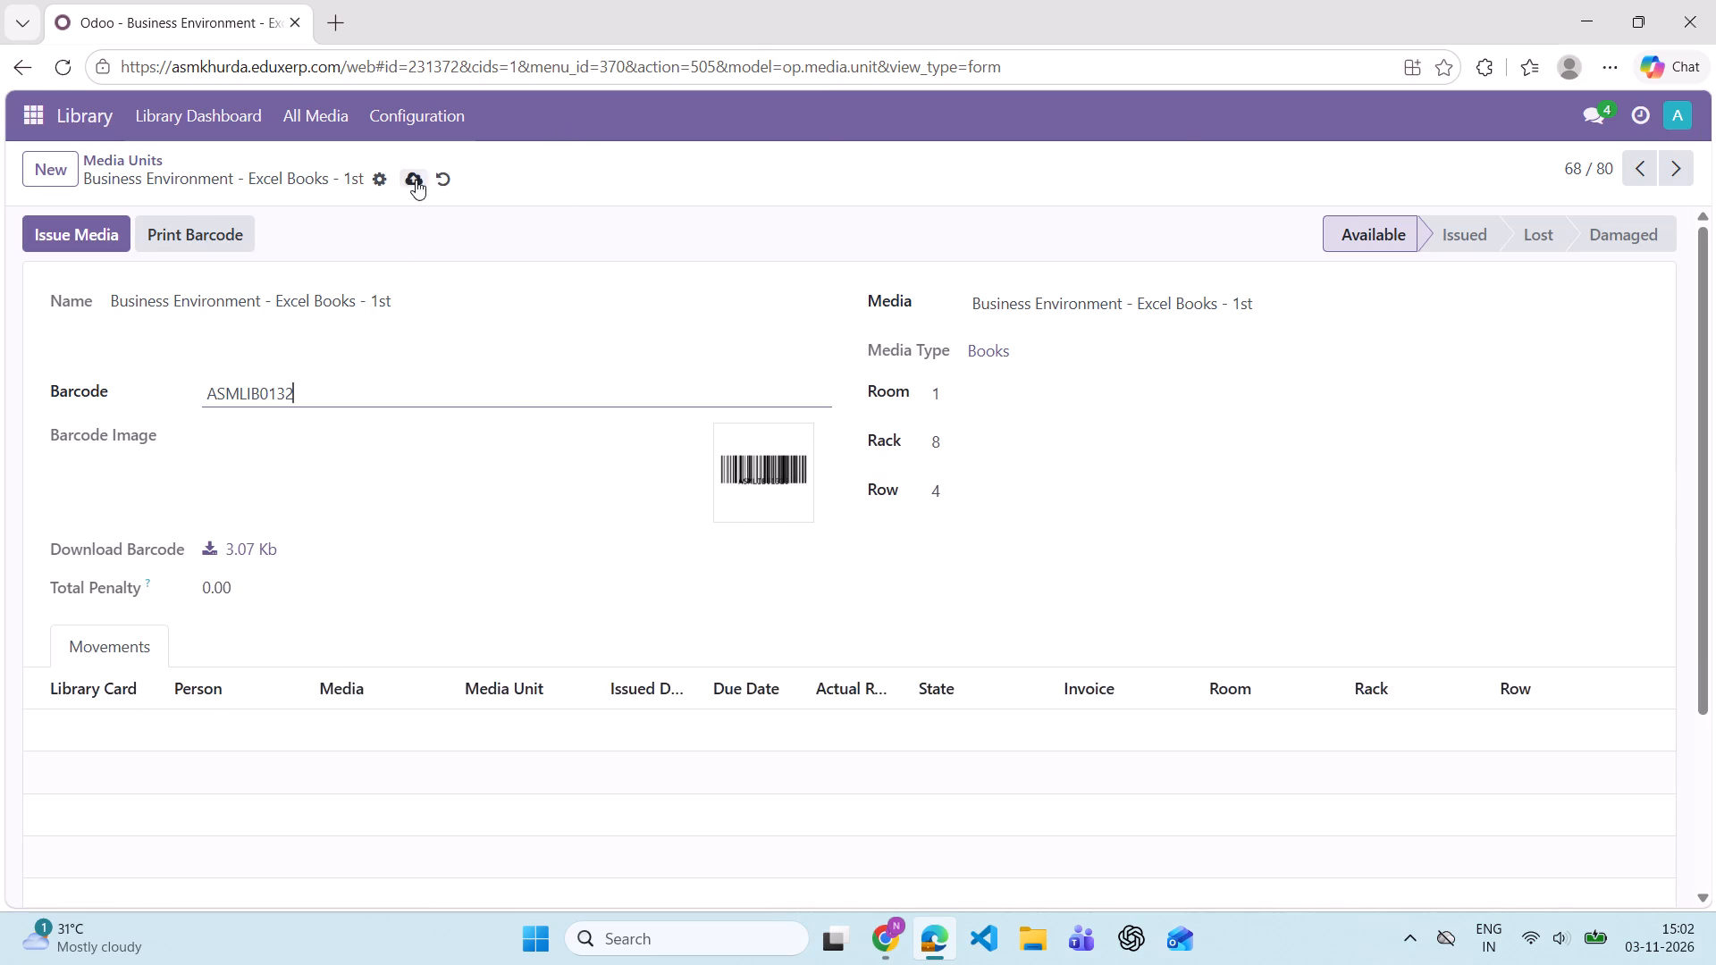
{"action": "left_click", "coordinate": [416, 180]}
{"action": "left_click", "coordinate": [347, 392]}
{"action": "key", "text": "9"}
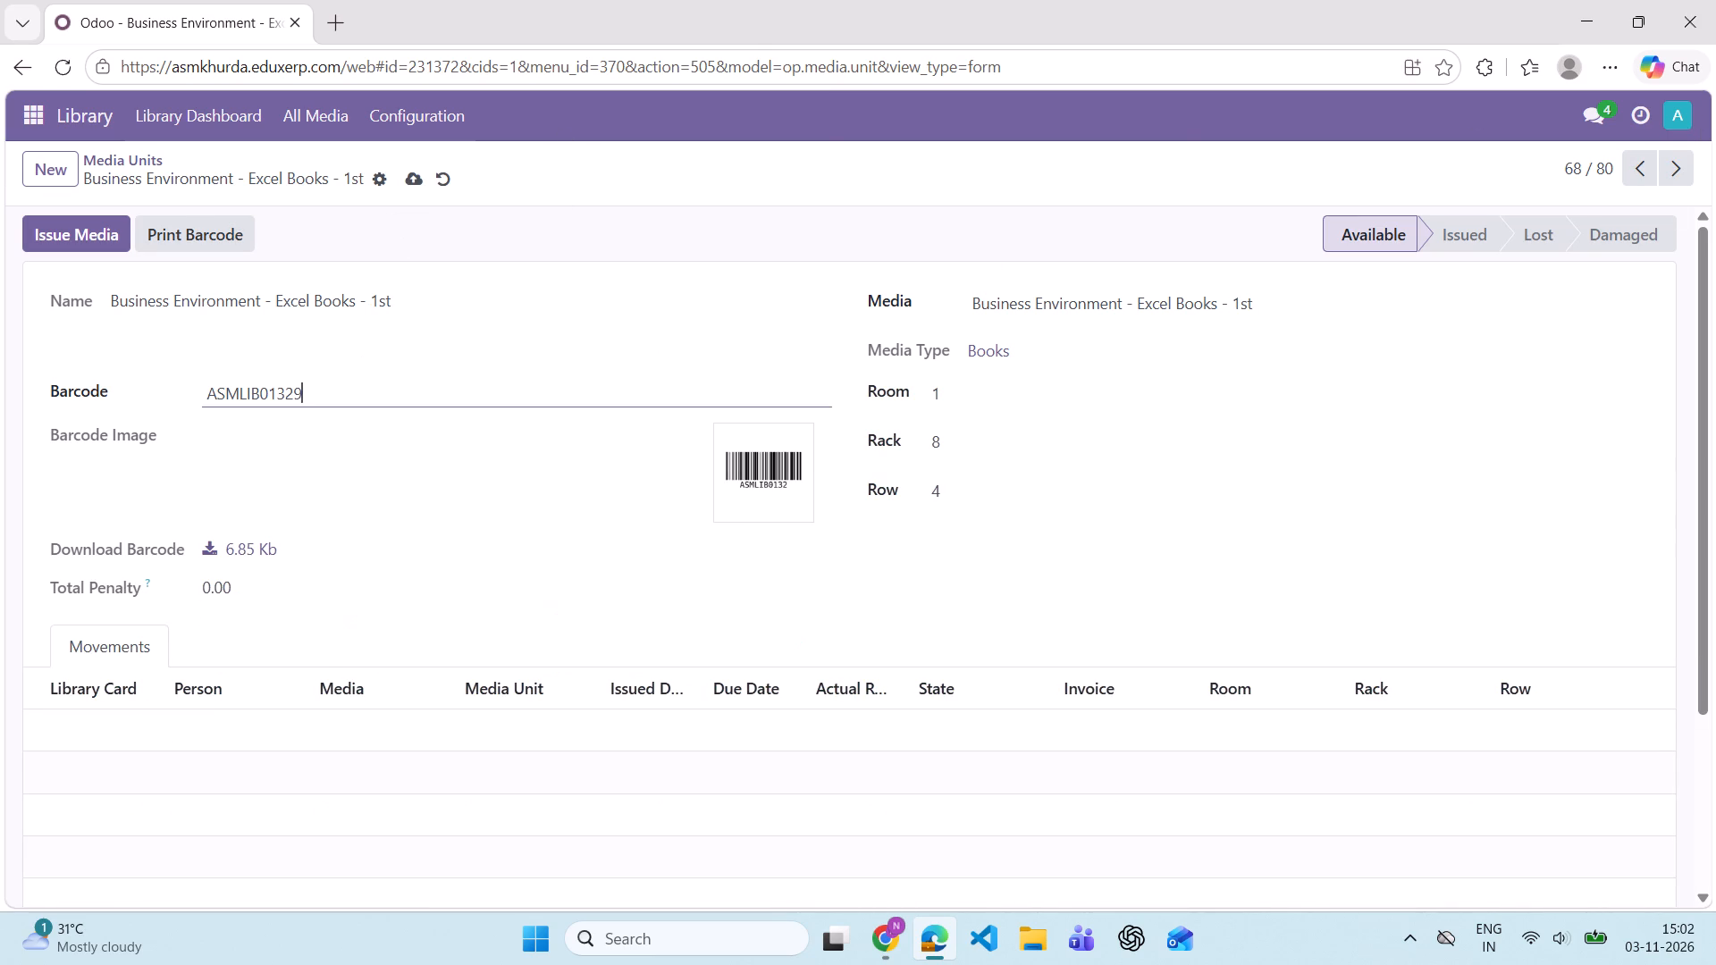
{"action": "left_click", "coordinate": [1652, 164]}
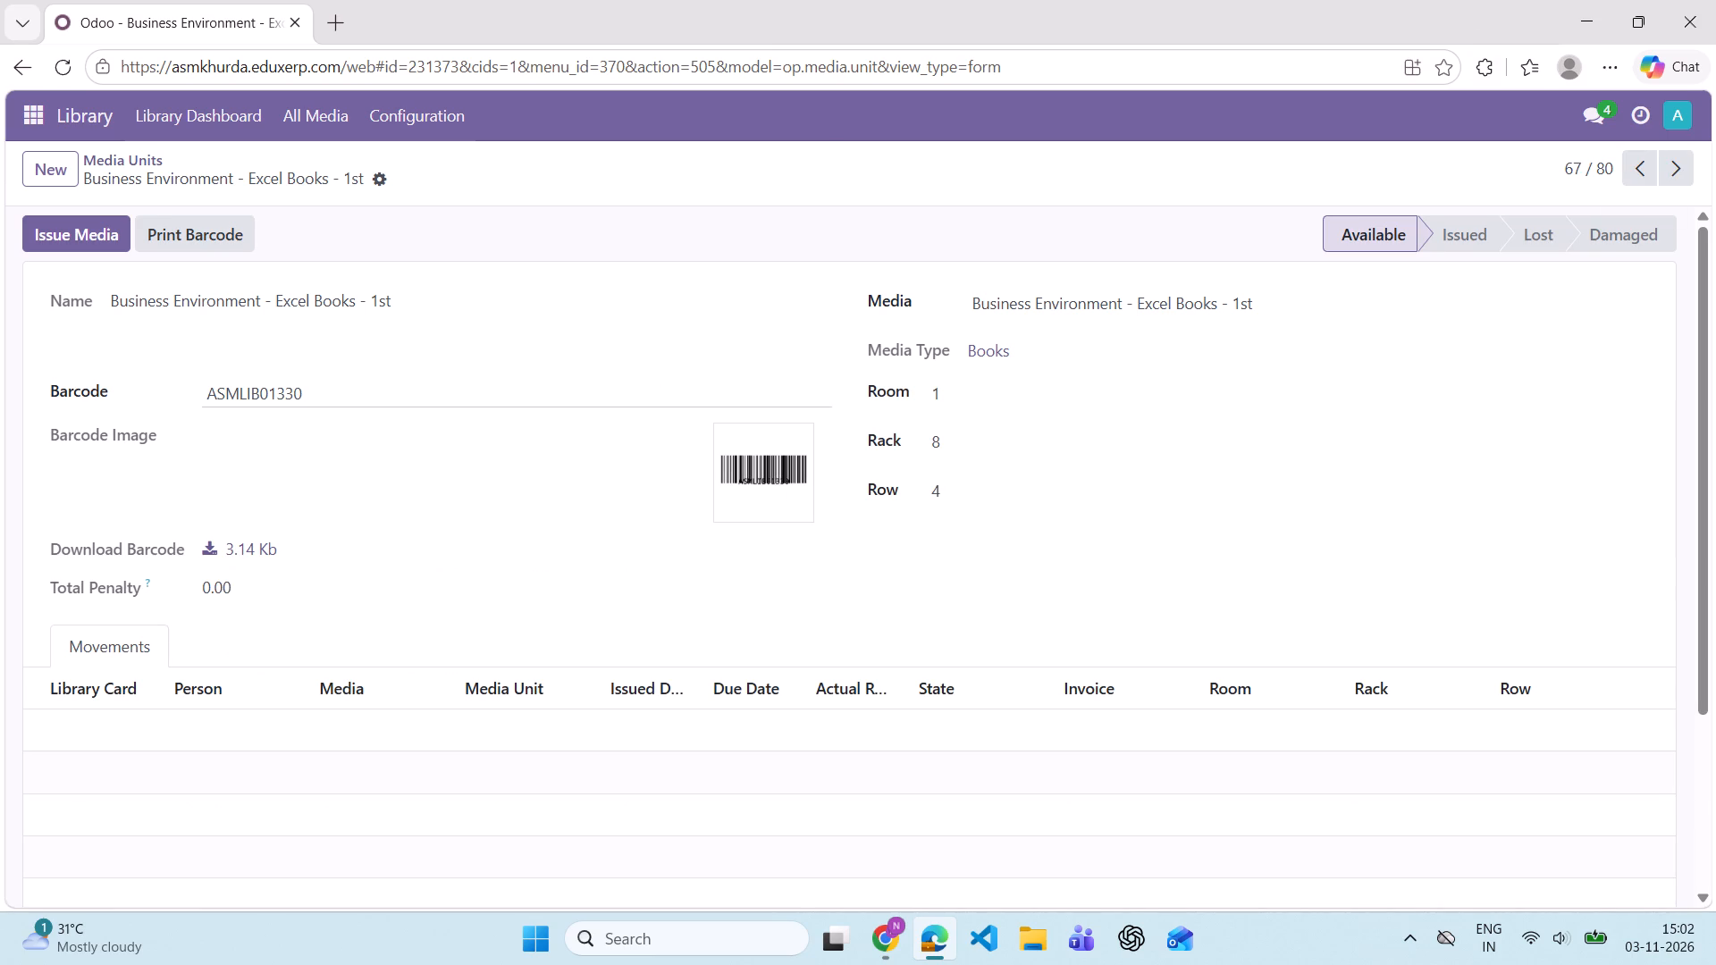
On media unit record 67, save the barcode as ASMLIB0133, restore it to ASMLIB01330 and go back to record 66.
{"action": "left_click", "coordinate": [592, 393]}
{"action": "key", "text": "BackSpace"}
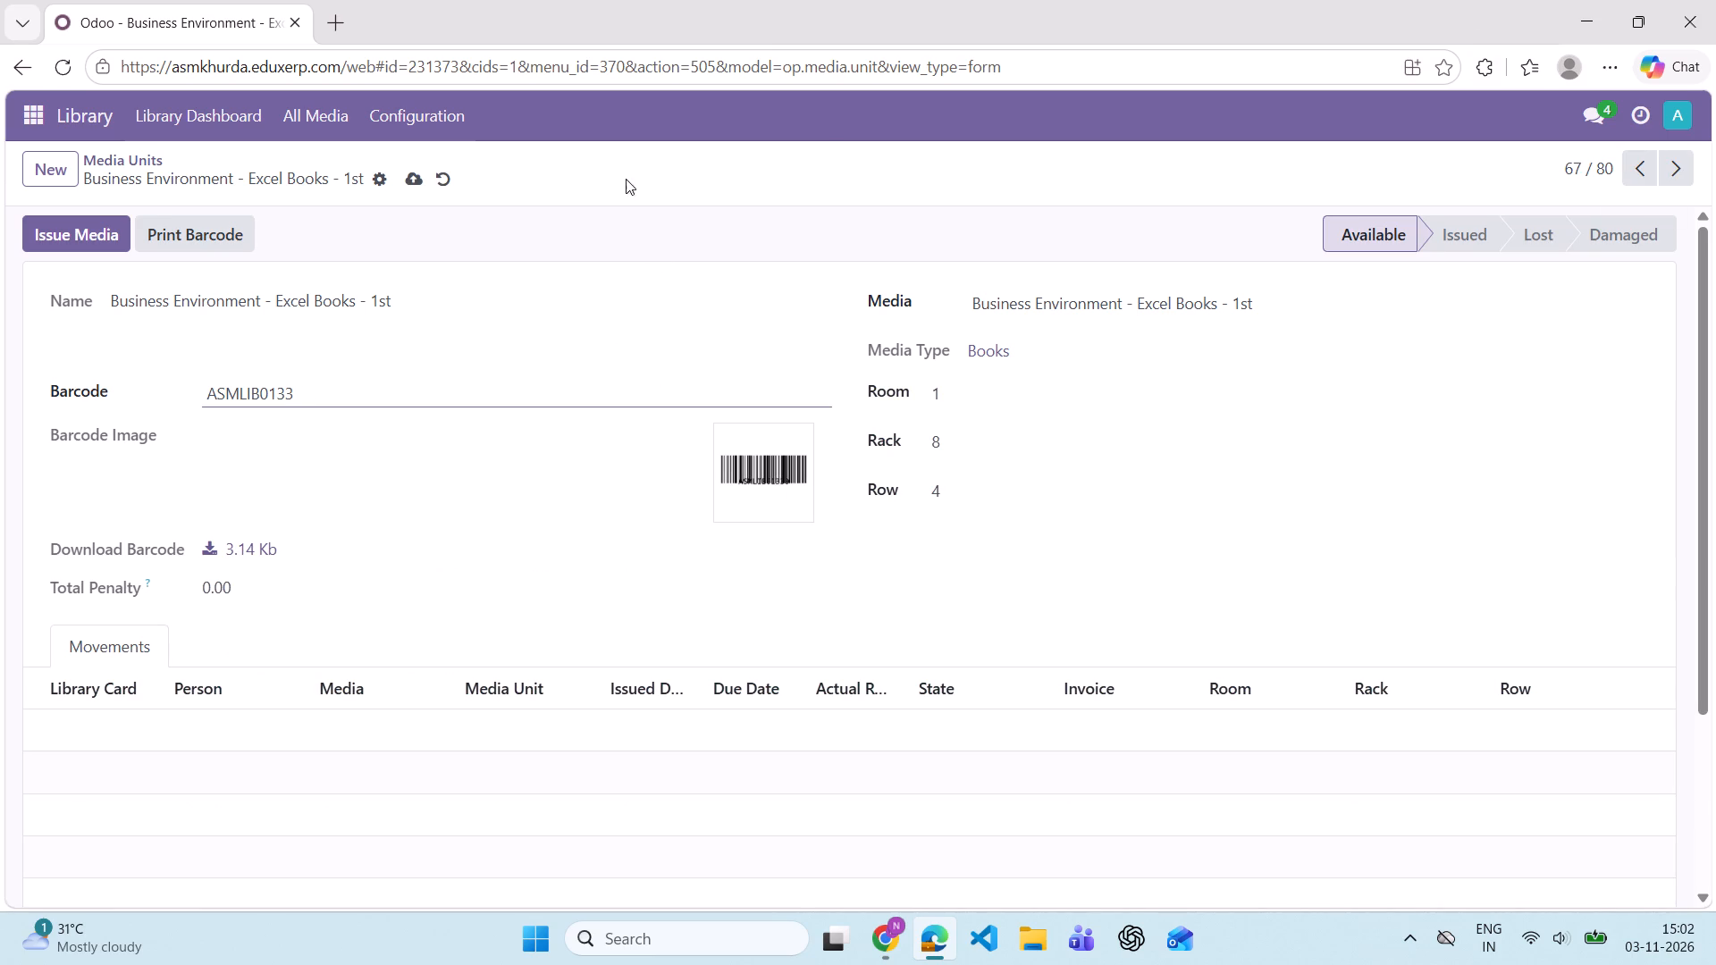
{"action": "left_click", "coordinate": [411, 183]}
{"action": "left_click", "coordinate": [342, 393]}
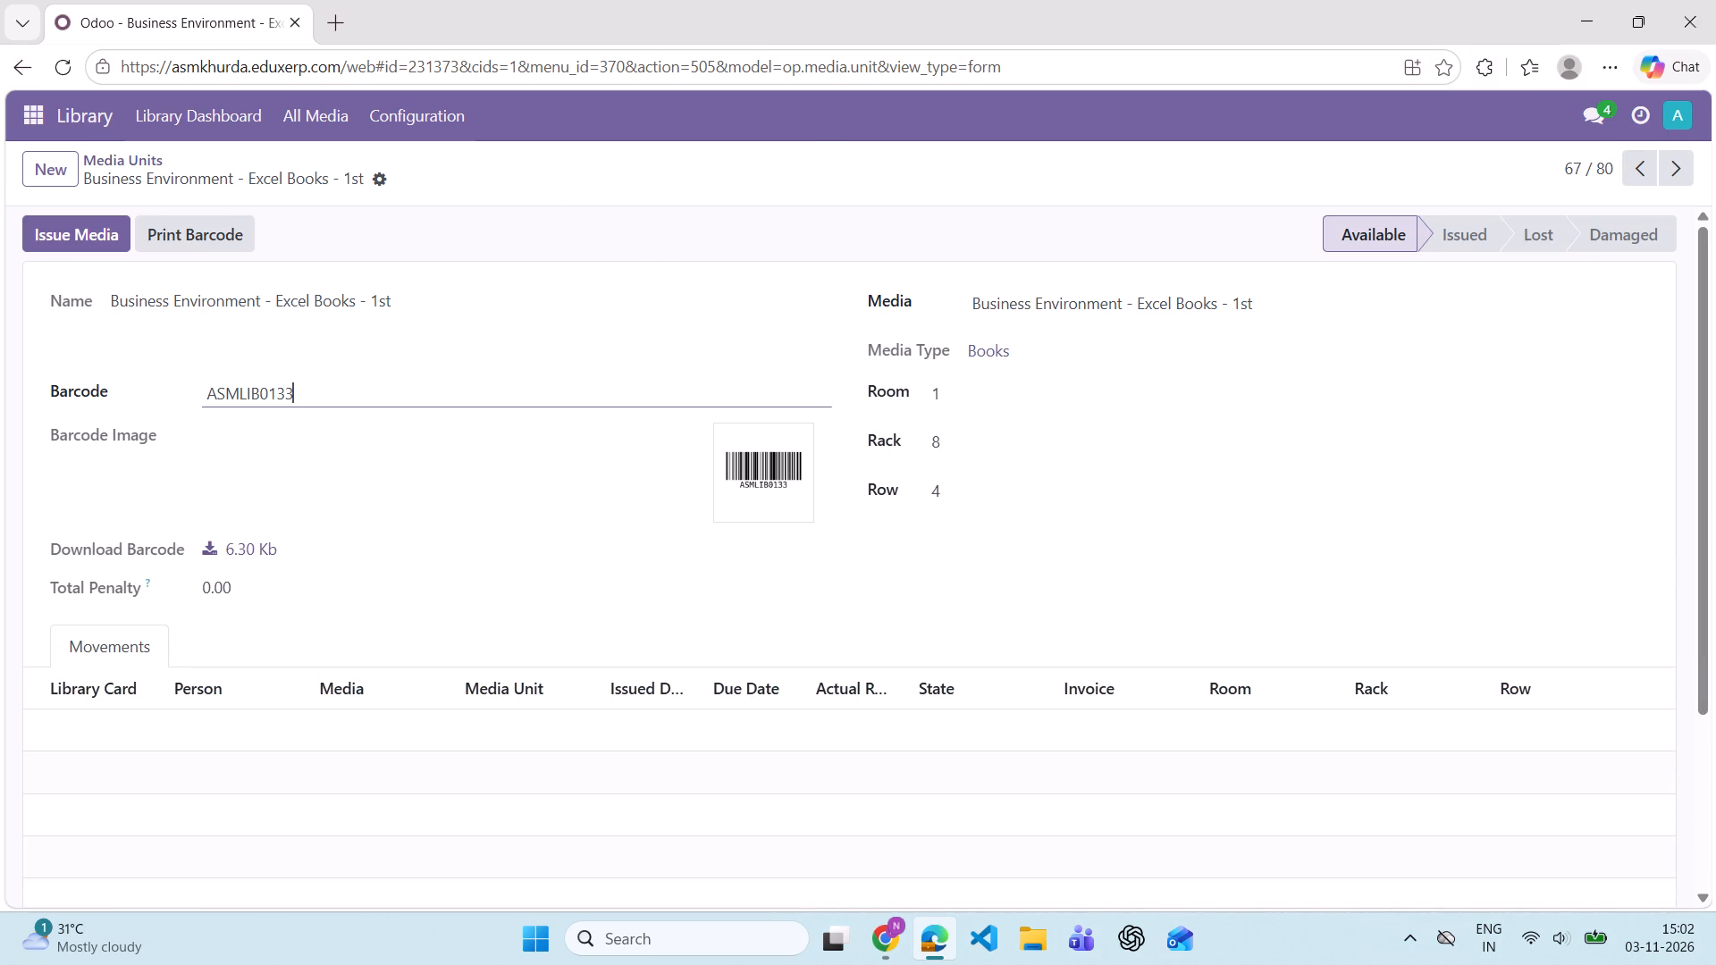
{"action": "key", "text": "0"}
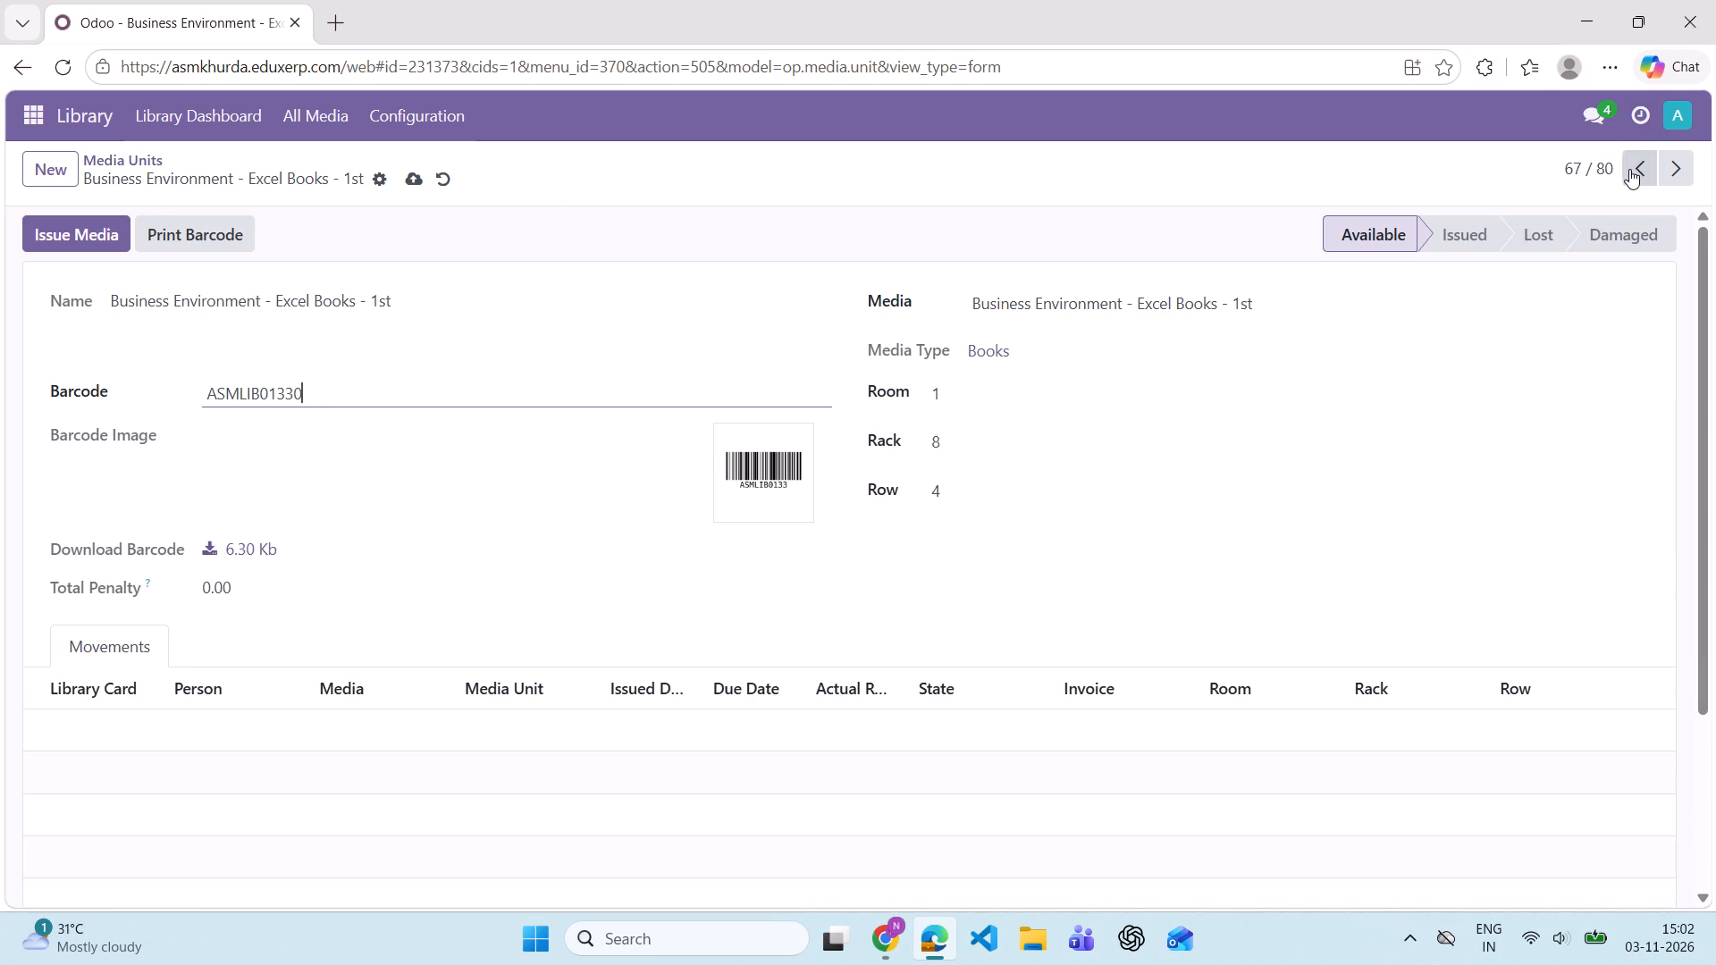
{"action": "left_click", "coordinate": [1629, 169]}
On media unit record 66, save the barcode as ASMLIB0133, restore it to ASMLIB01331 and go back to record 65.
{"action": "left_click", "coordinate": [343, 402]}
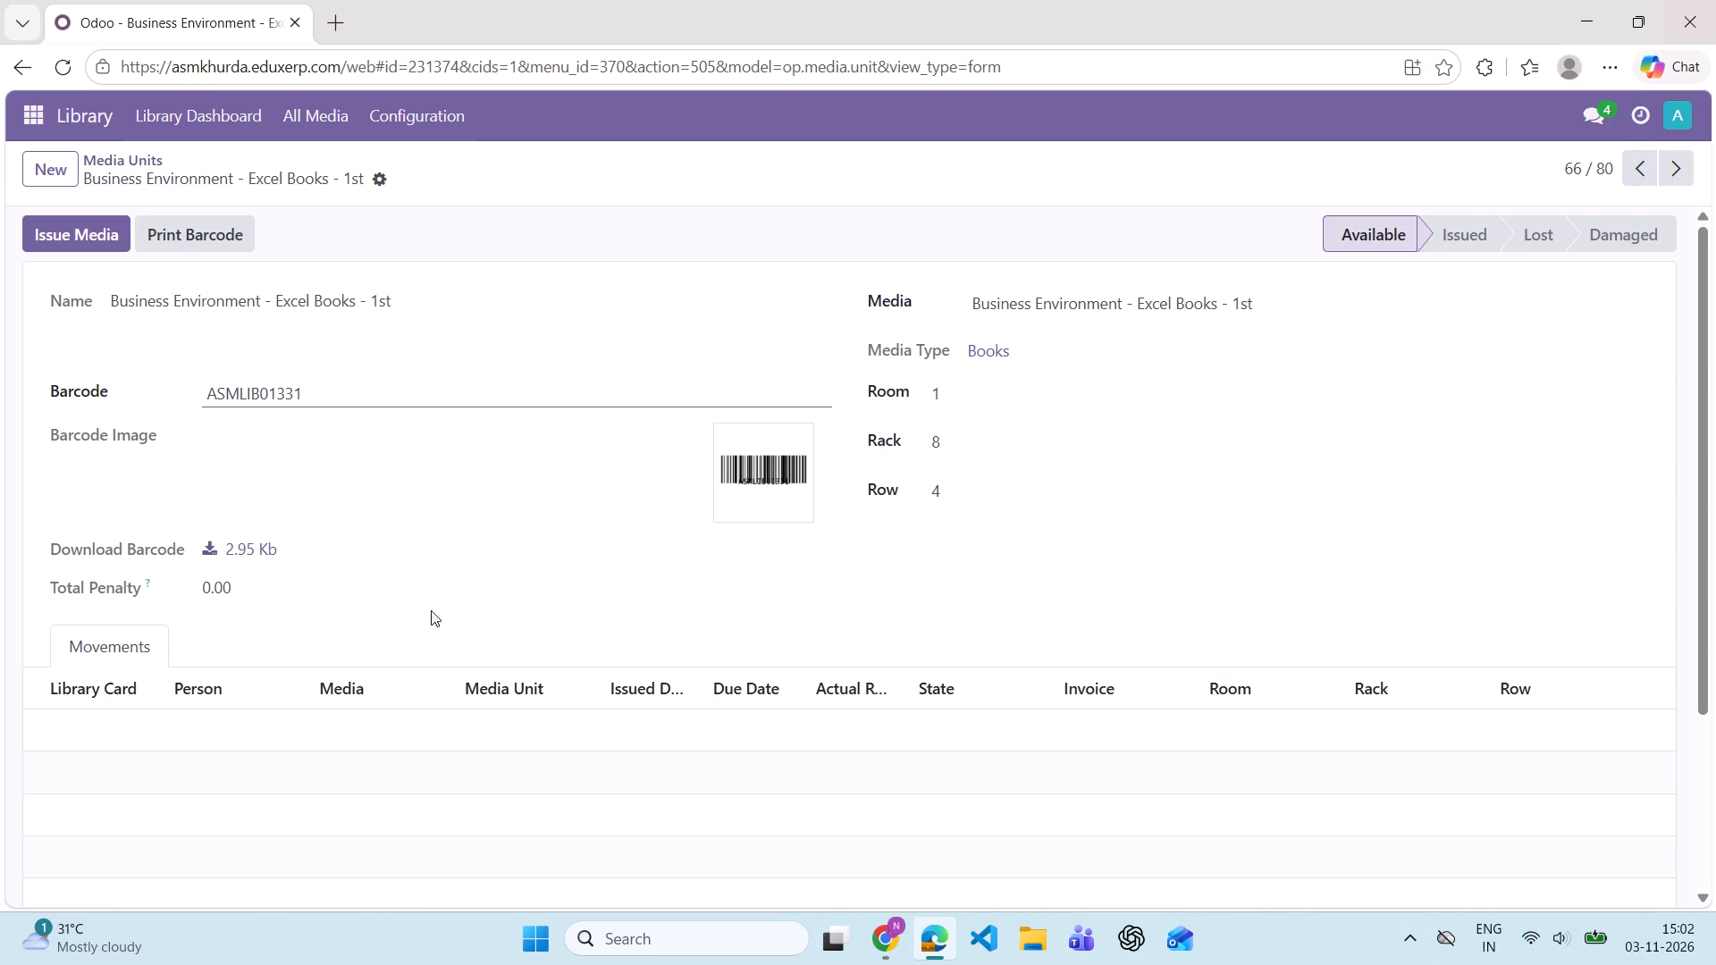
{"action": "key", "text": "BackSpace"}
{"action": "left_click", "coordinate": [408, 178]}
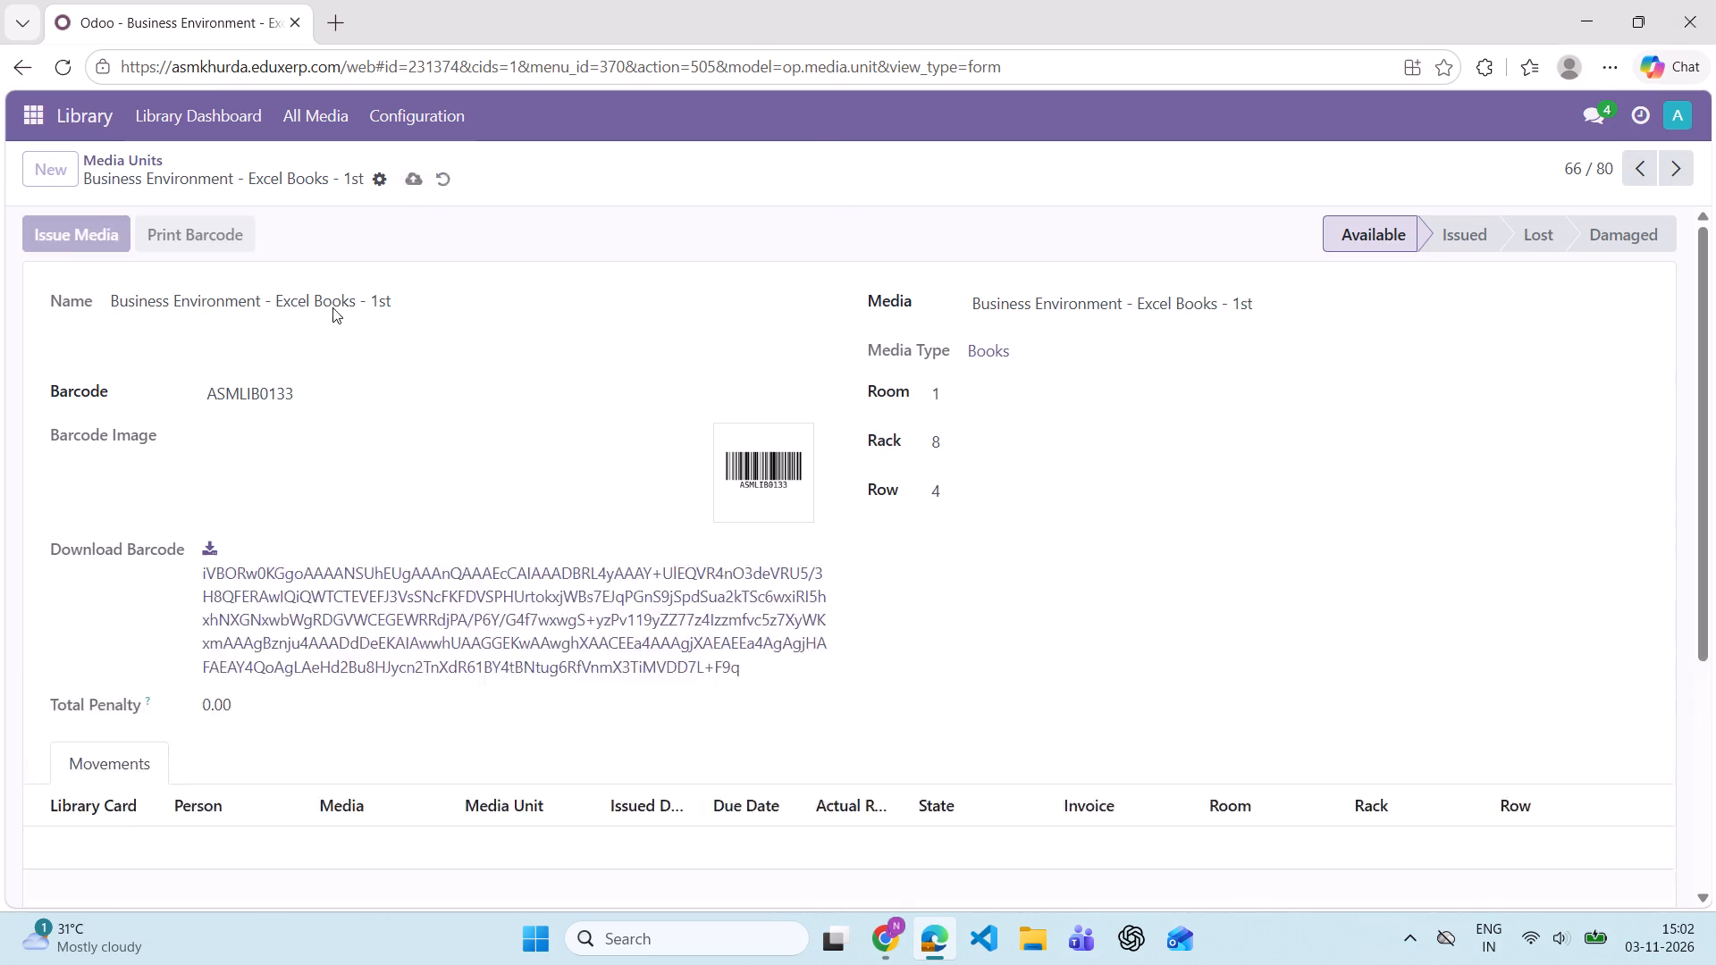
{"action": "left_click", "coordinate": [335, 389]}
{"action": "key", "text": "1"}
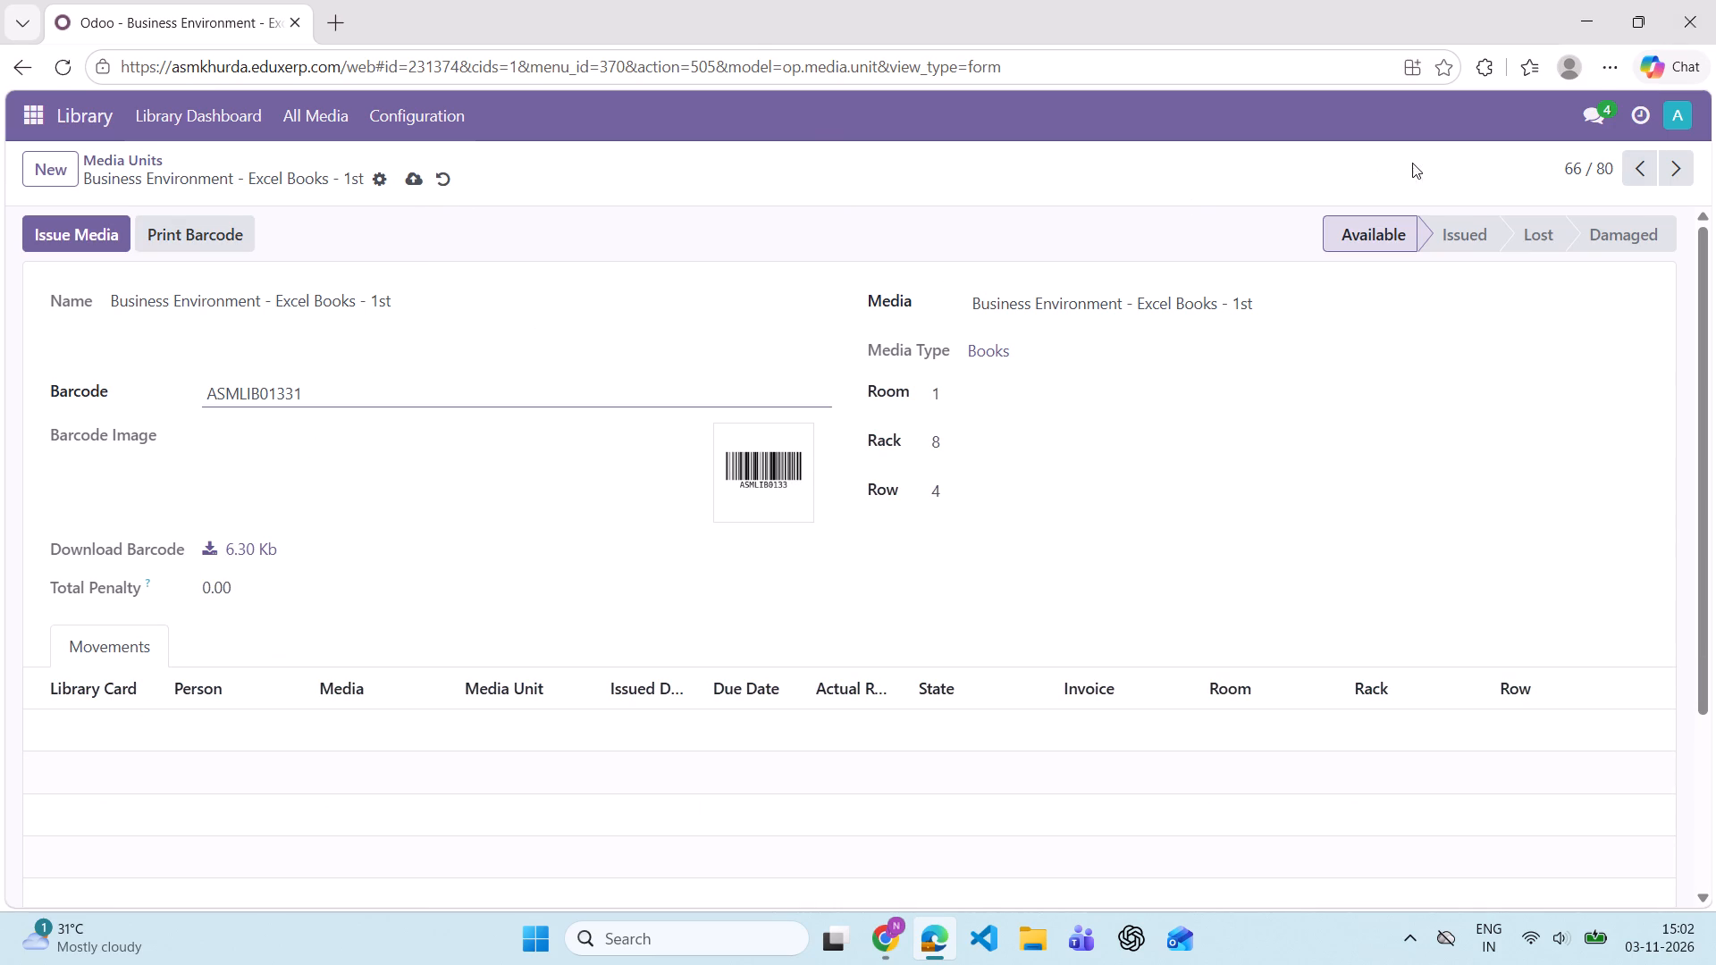
{"action": "left_click", "coordinate": [1634, 163]}
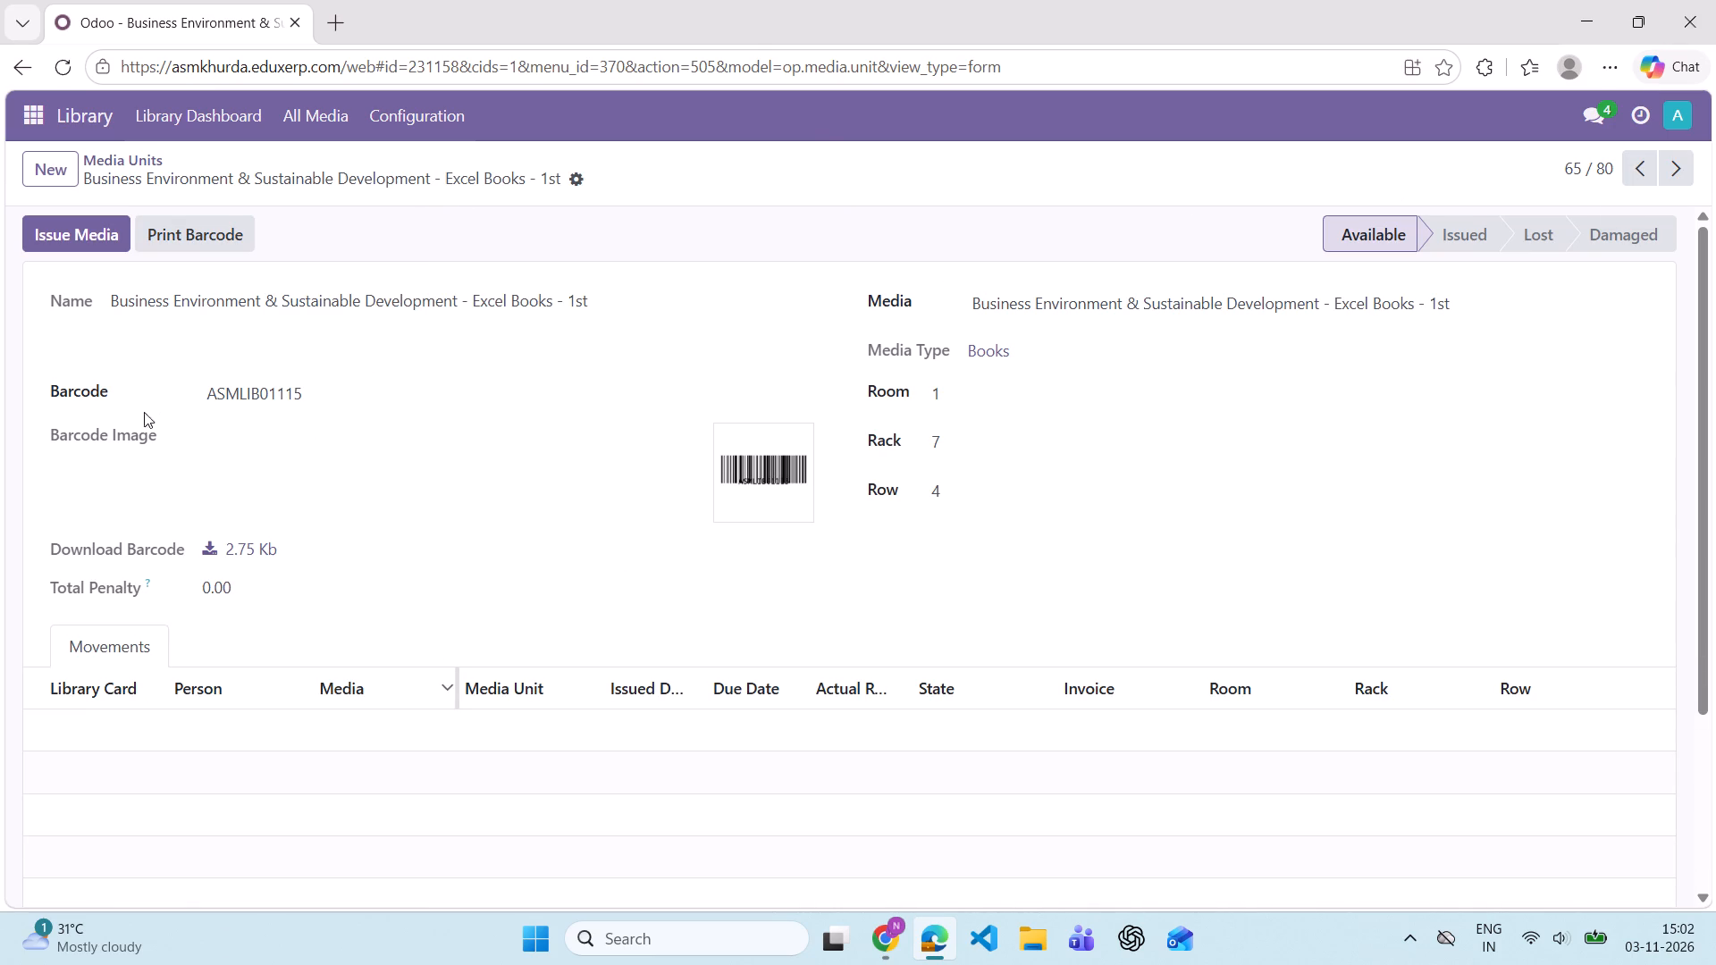
On media unit record 65, save the barcode as ASMLIB0111, restore it to ASMLIB01115 and go back to record 64.
{"action": "left_click", "coordinate": [366, 379]}
{"action": "key", "text": "BackSpace"}
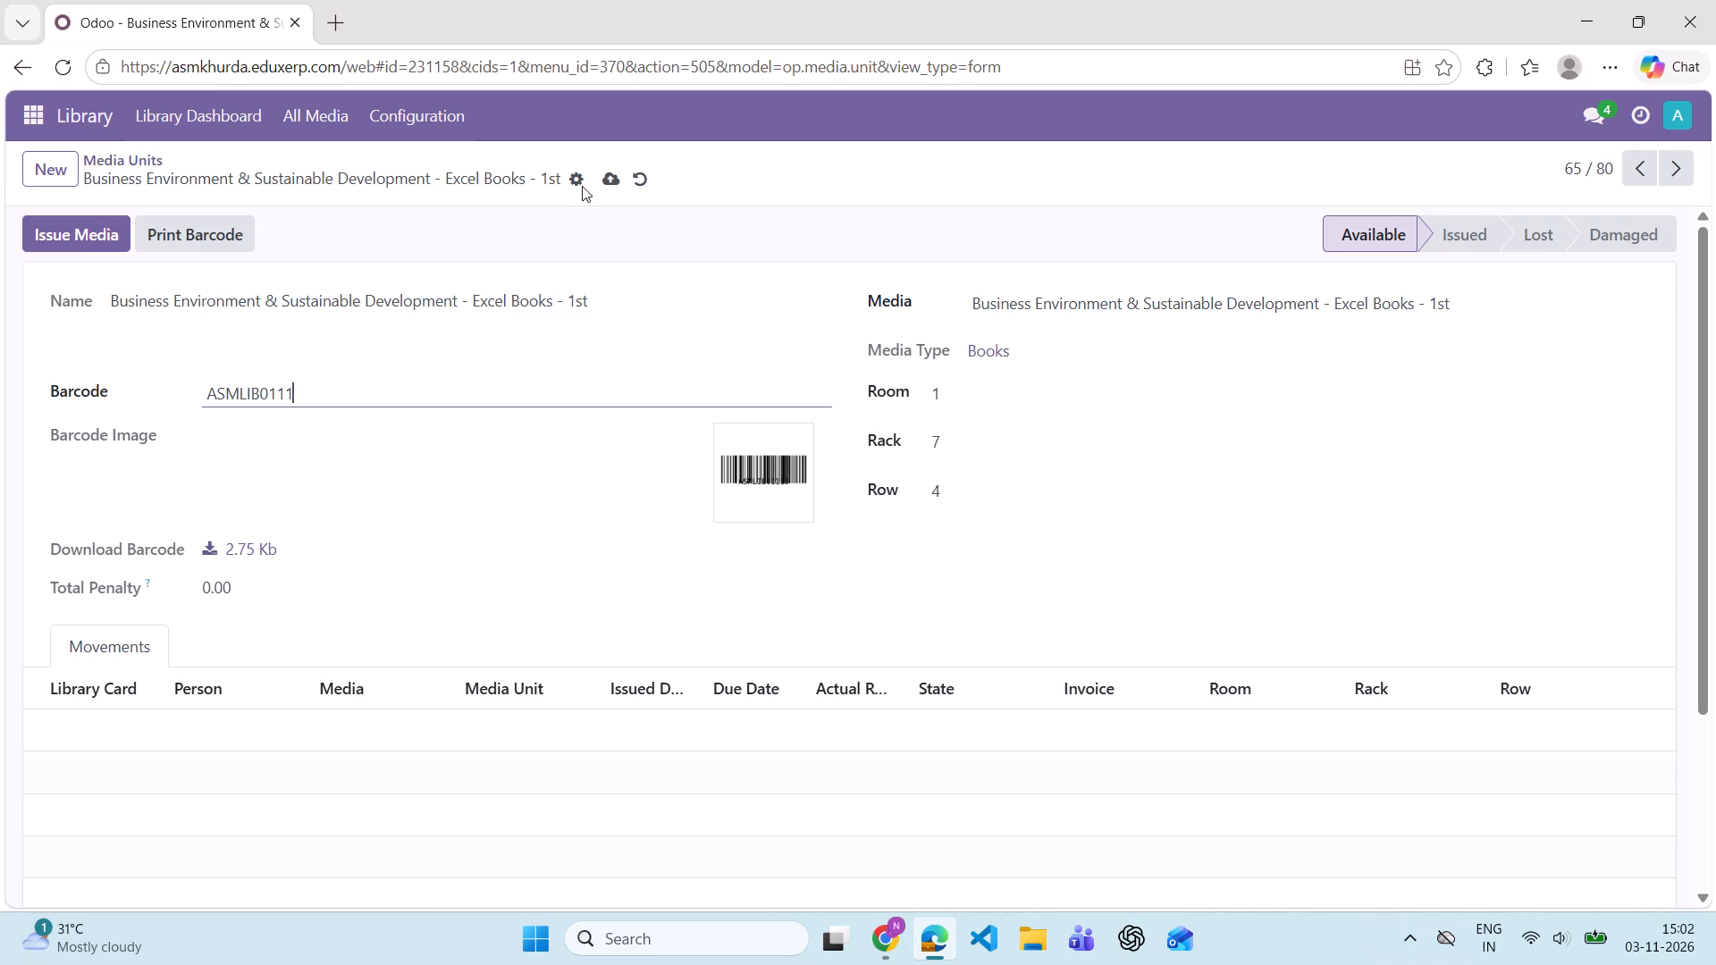
{"action": "left_click", "coordinate": [606, 169]}
{"action": "left_click", "coordinate": [396, 389]}
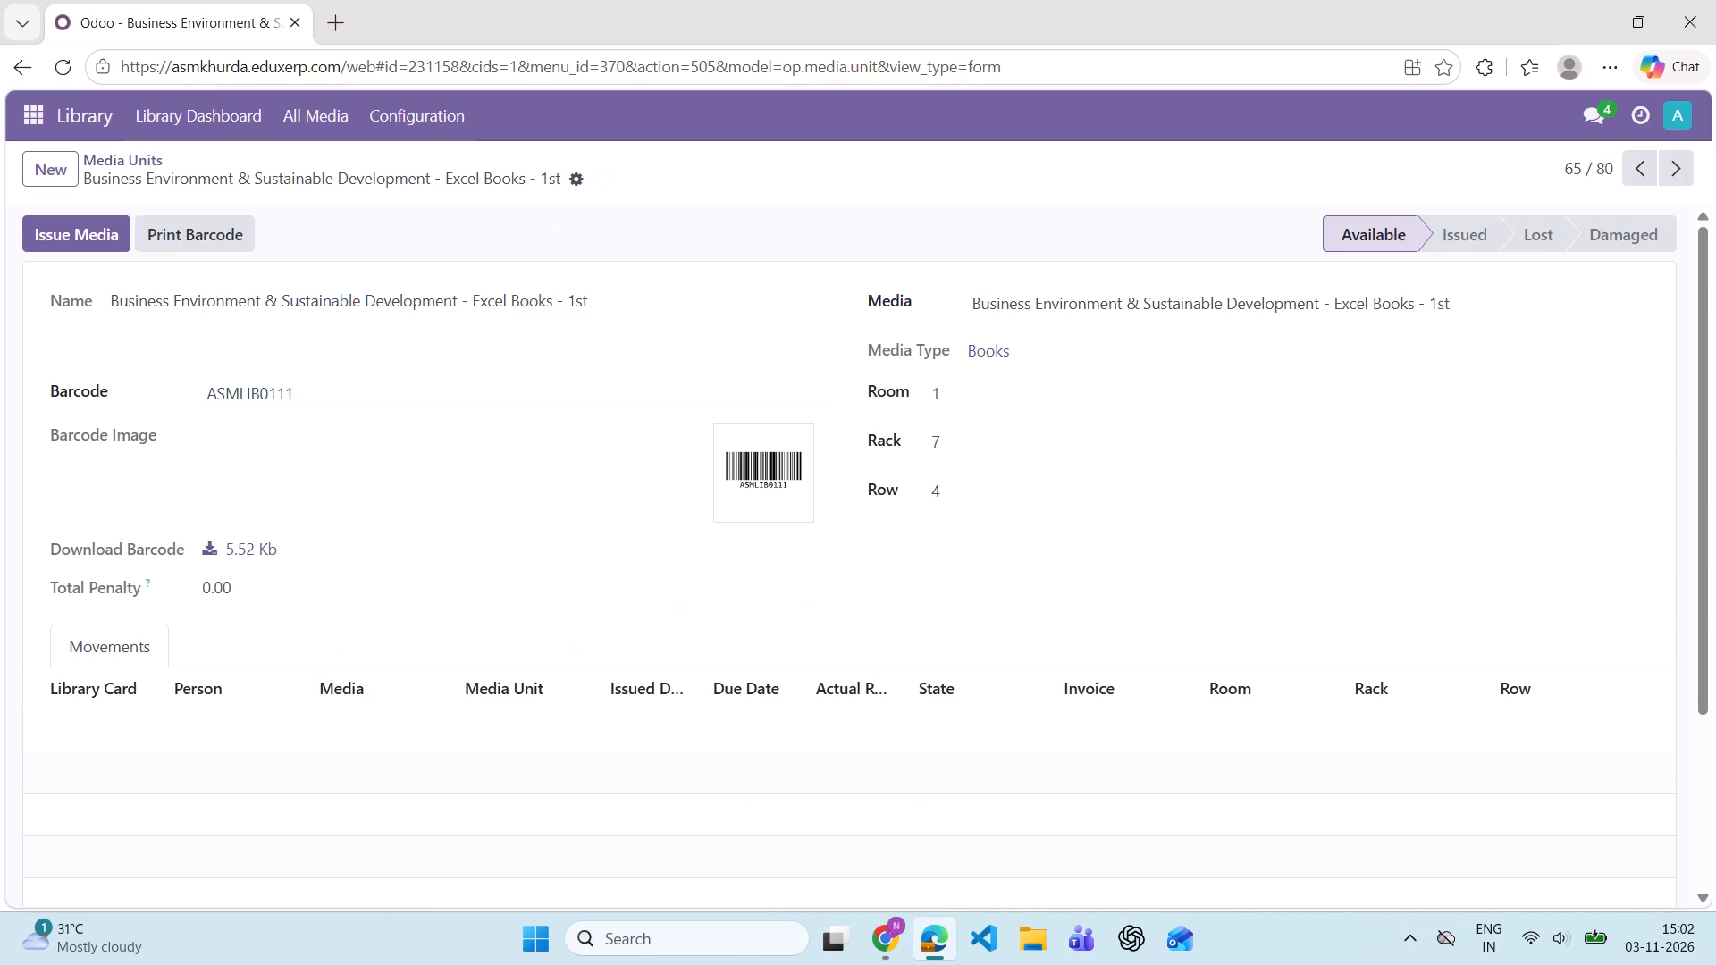
{"action": "key", "text": "5"}
{"action": "left_click", "coordinate": [1647, 171]}
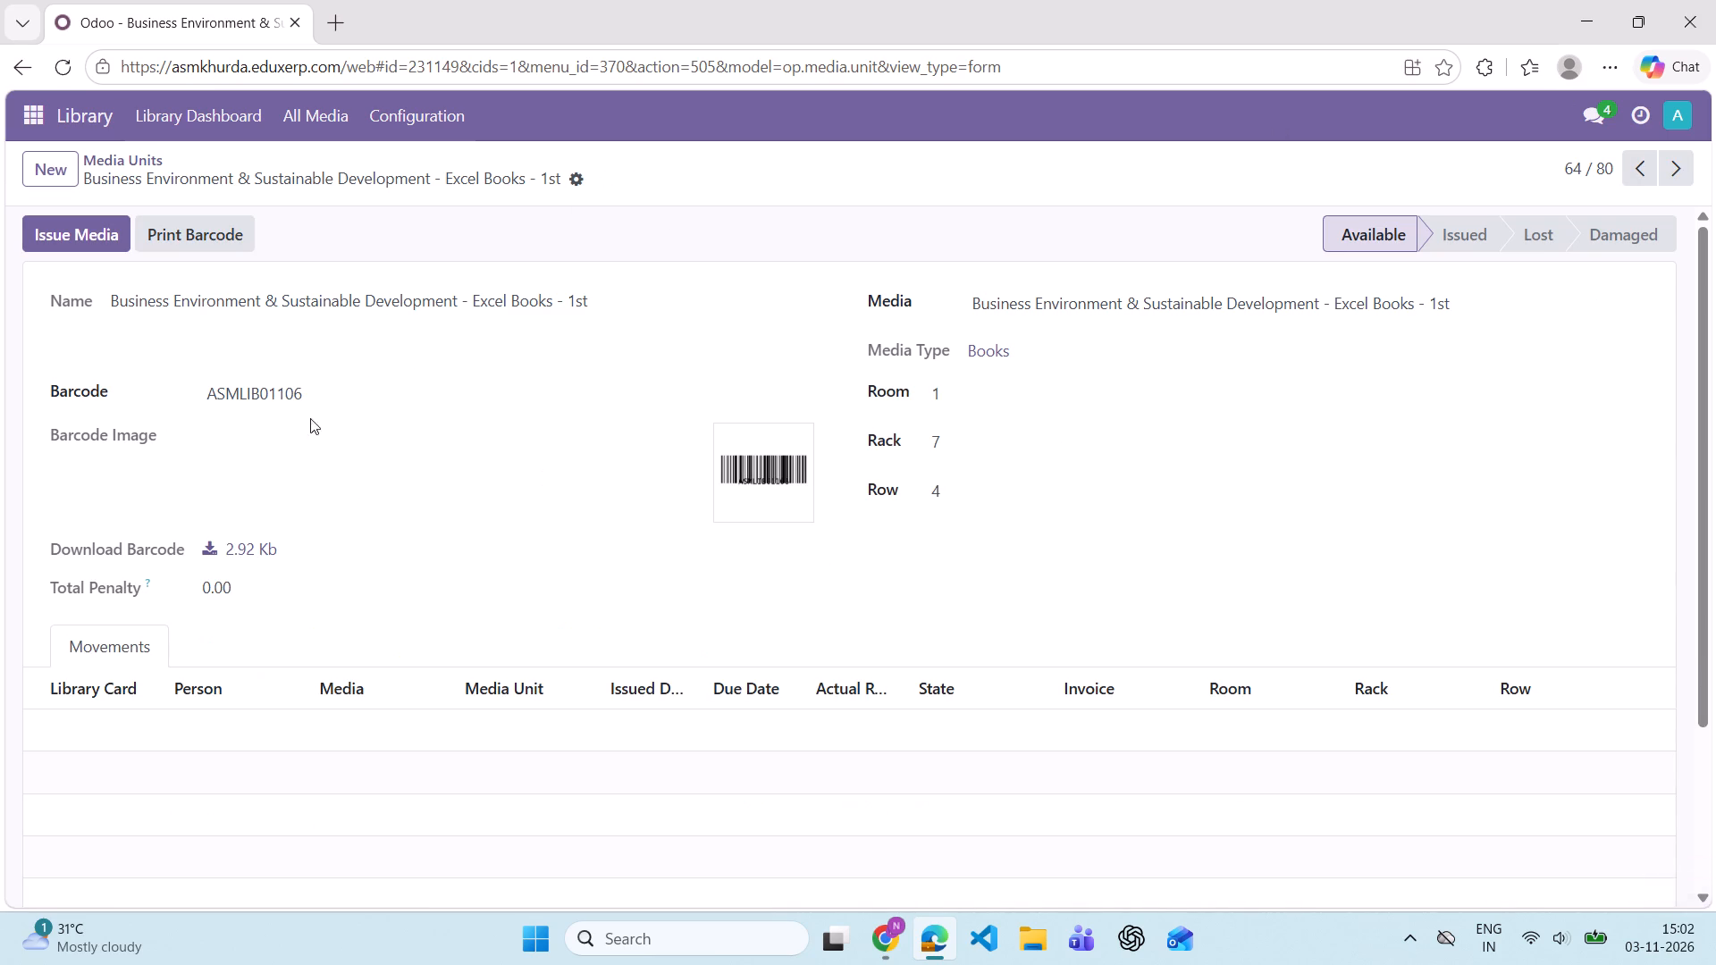
On media unit record 64, save the barcode as ASMLIB0110, restore it to ASMLIB01106 and go back to record 63.
{"action": "left_click", "coordinate": [343, 393]}
{"action": "key", "text": "BackSpace"}
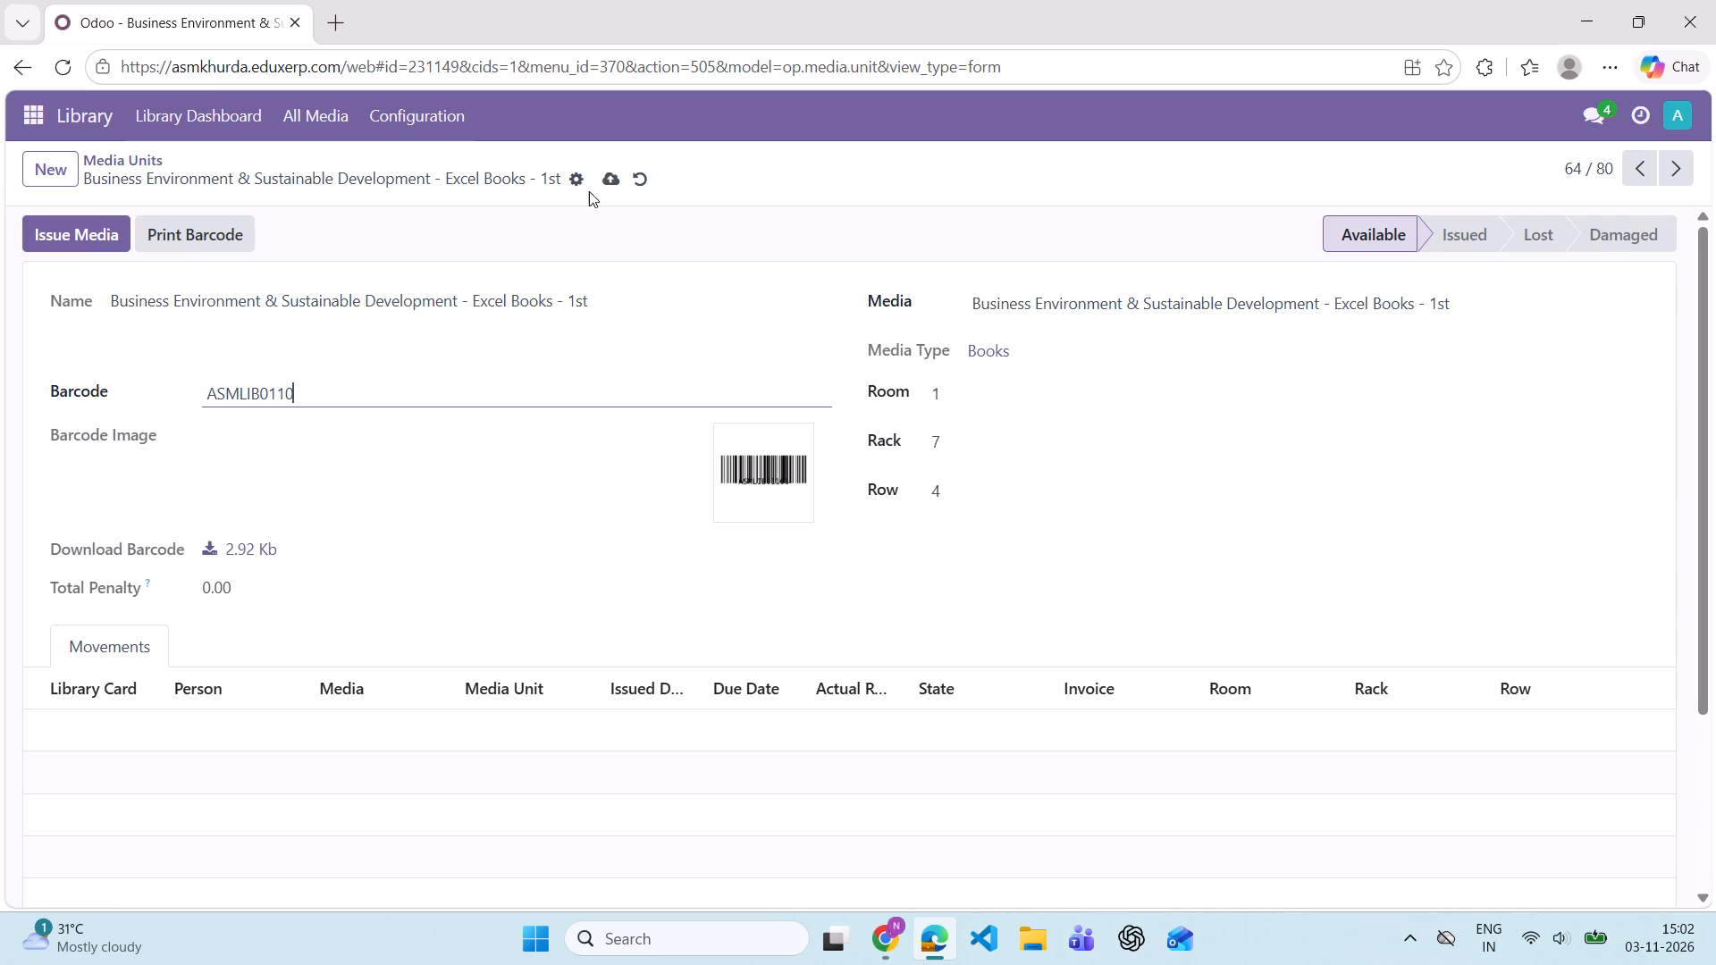
{"action": "left_click", "coordinate": [613, 170]}
{"action": "left_click", "coordinate": [341, 396]}
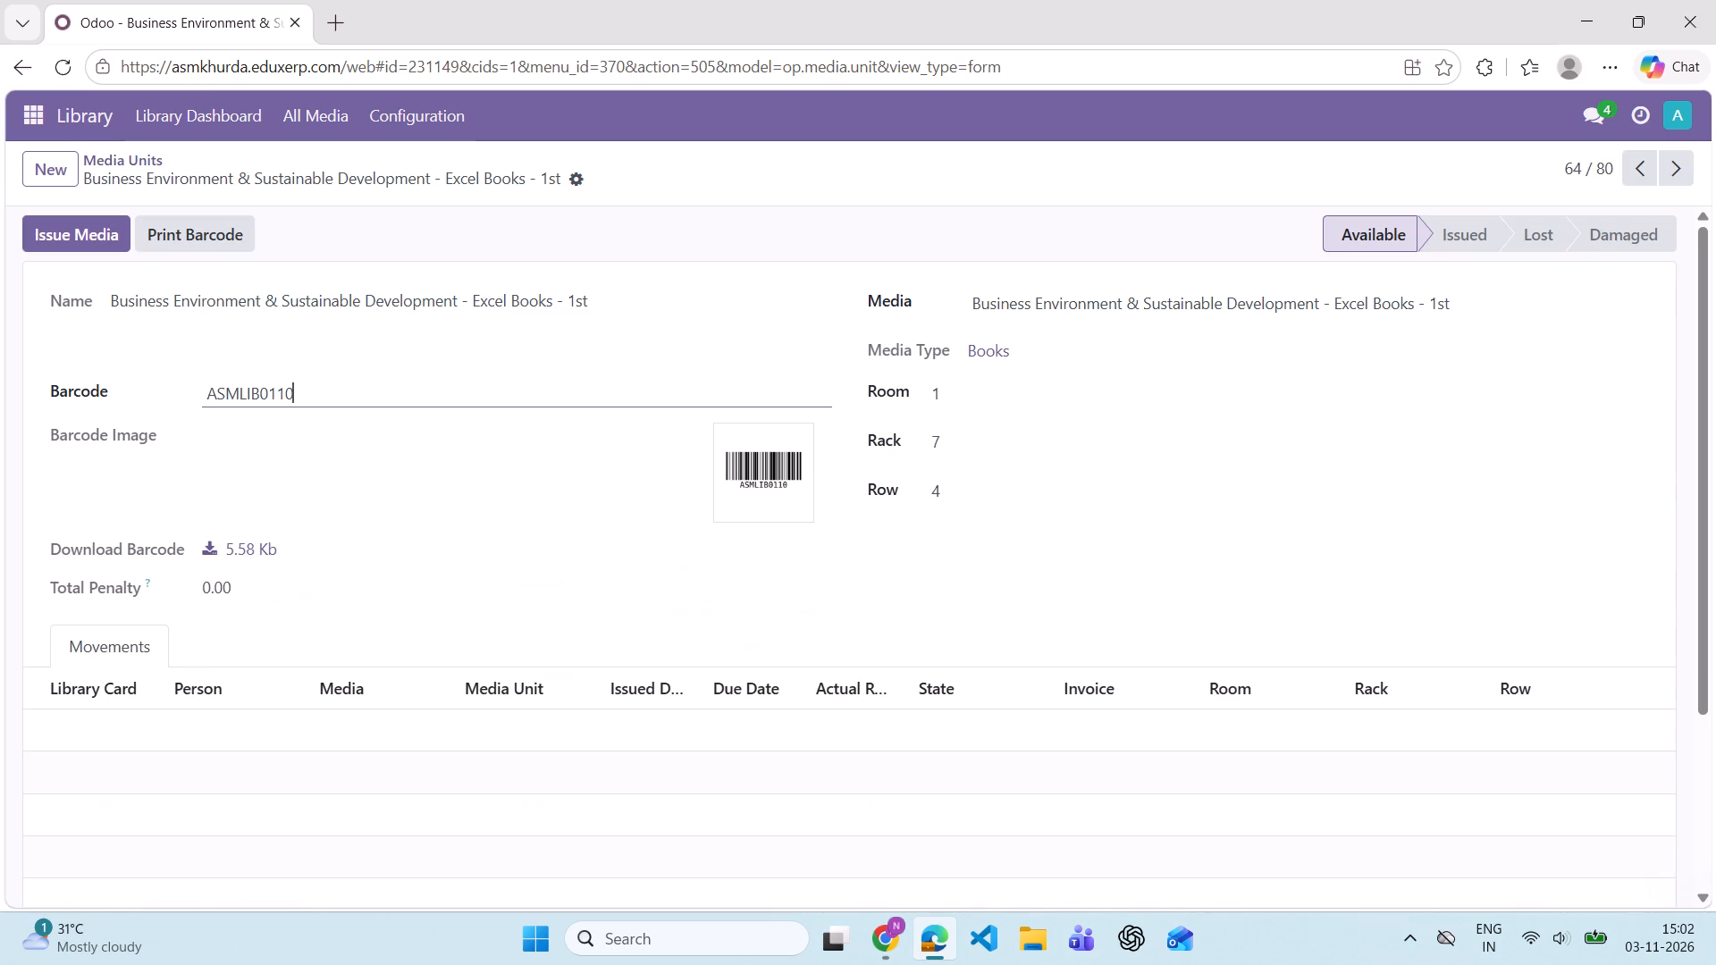
{"action": "key", "text": "6"}
{"action": "left_click", "coordinate": [1640, 166]}
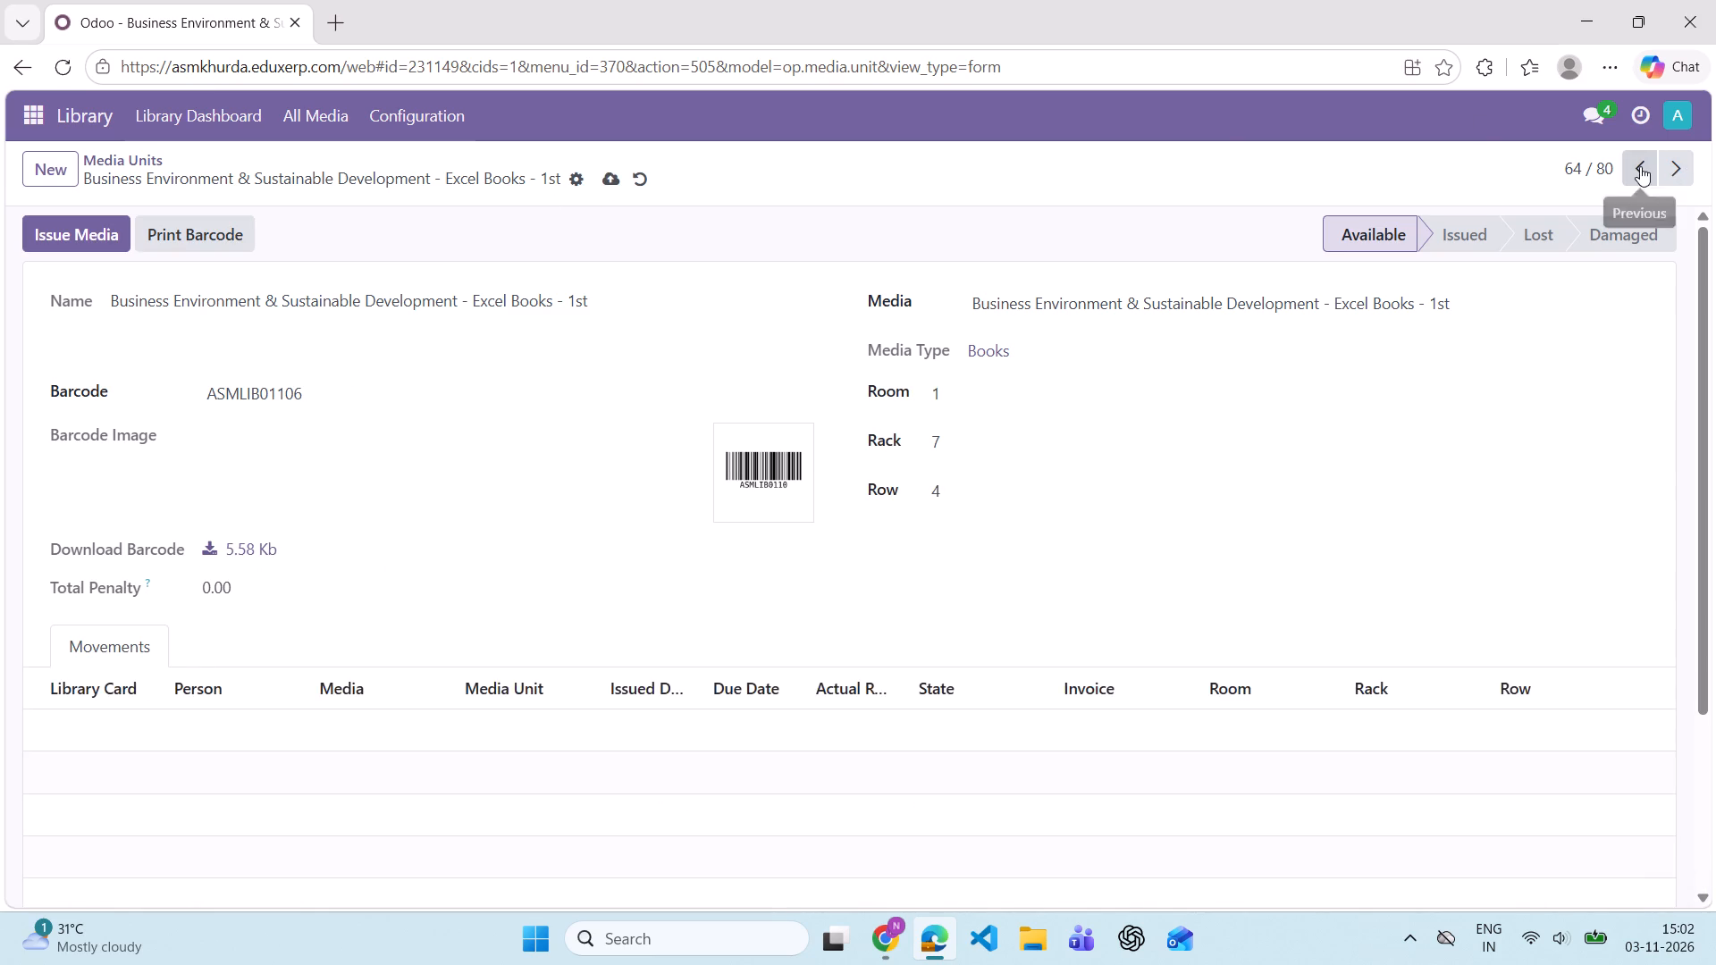
On media unit record 63, save the barcode as ASMLIB0110, restore it to ASMLIB01108 and go back to record 62.
{"action": "left_click", "coordinate": [333, 407]}
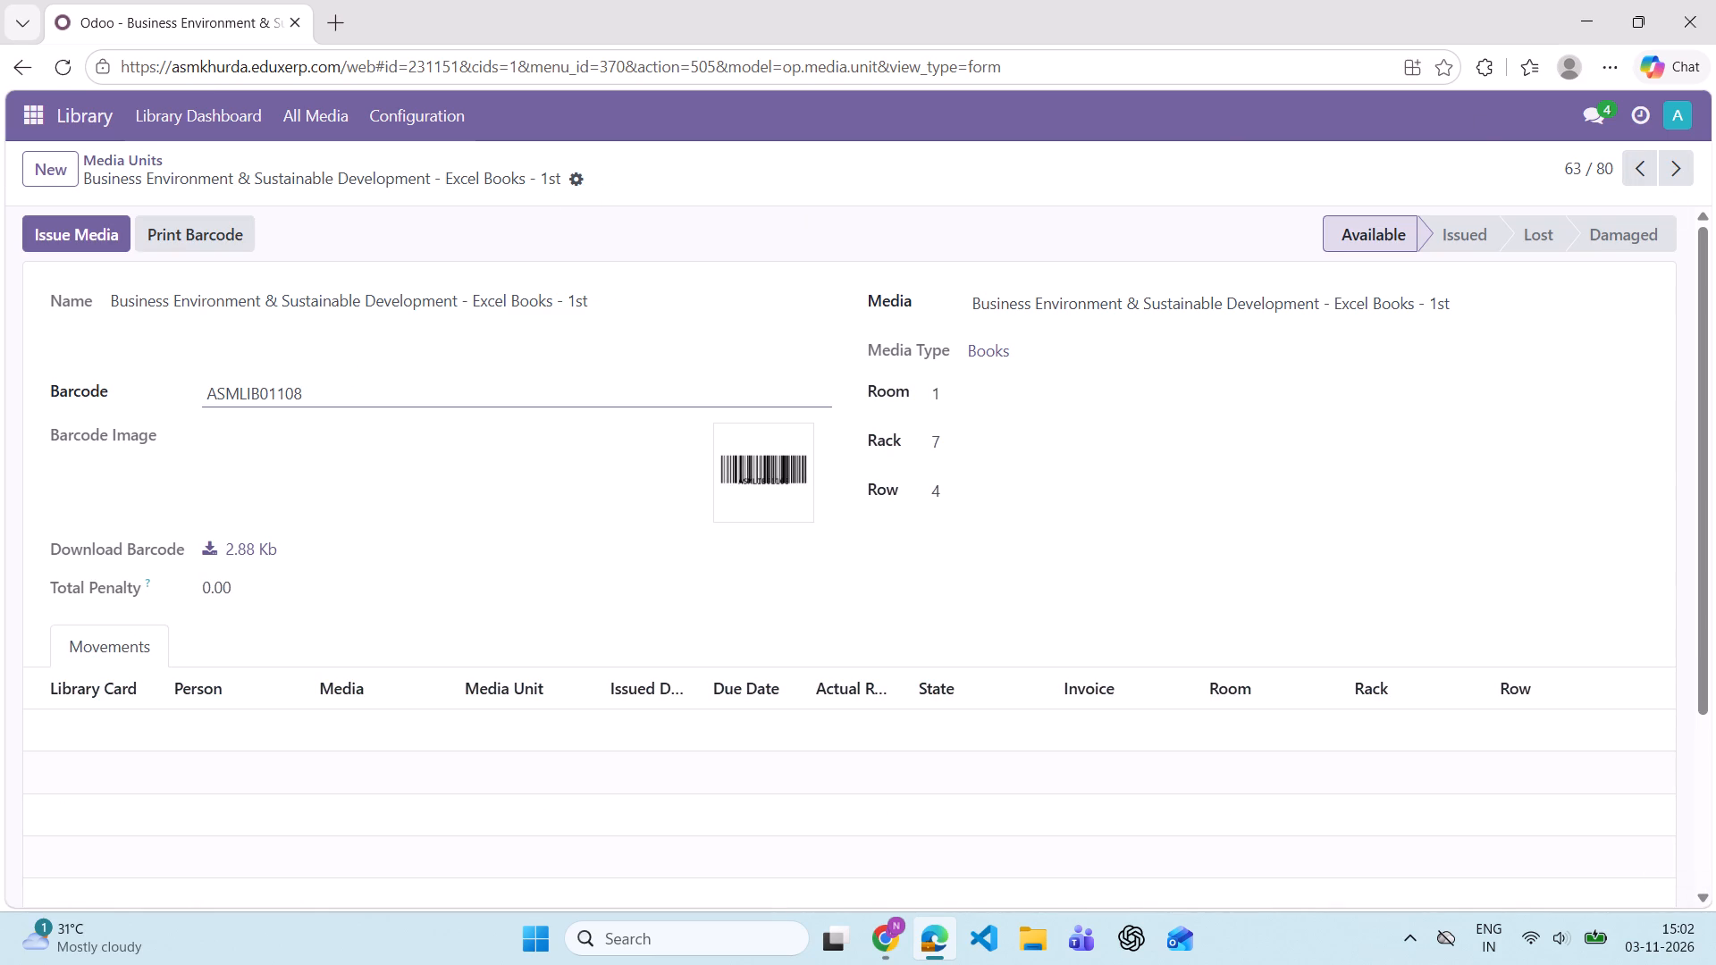
{"action": "key", "text": "BackSpace"}
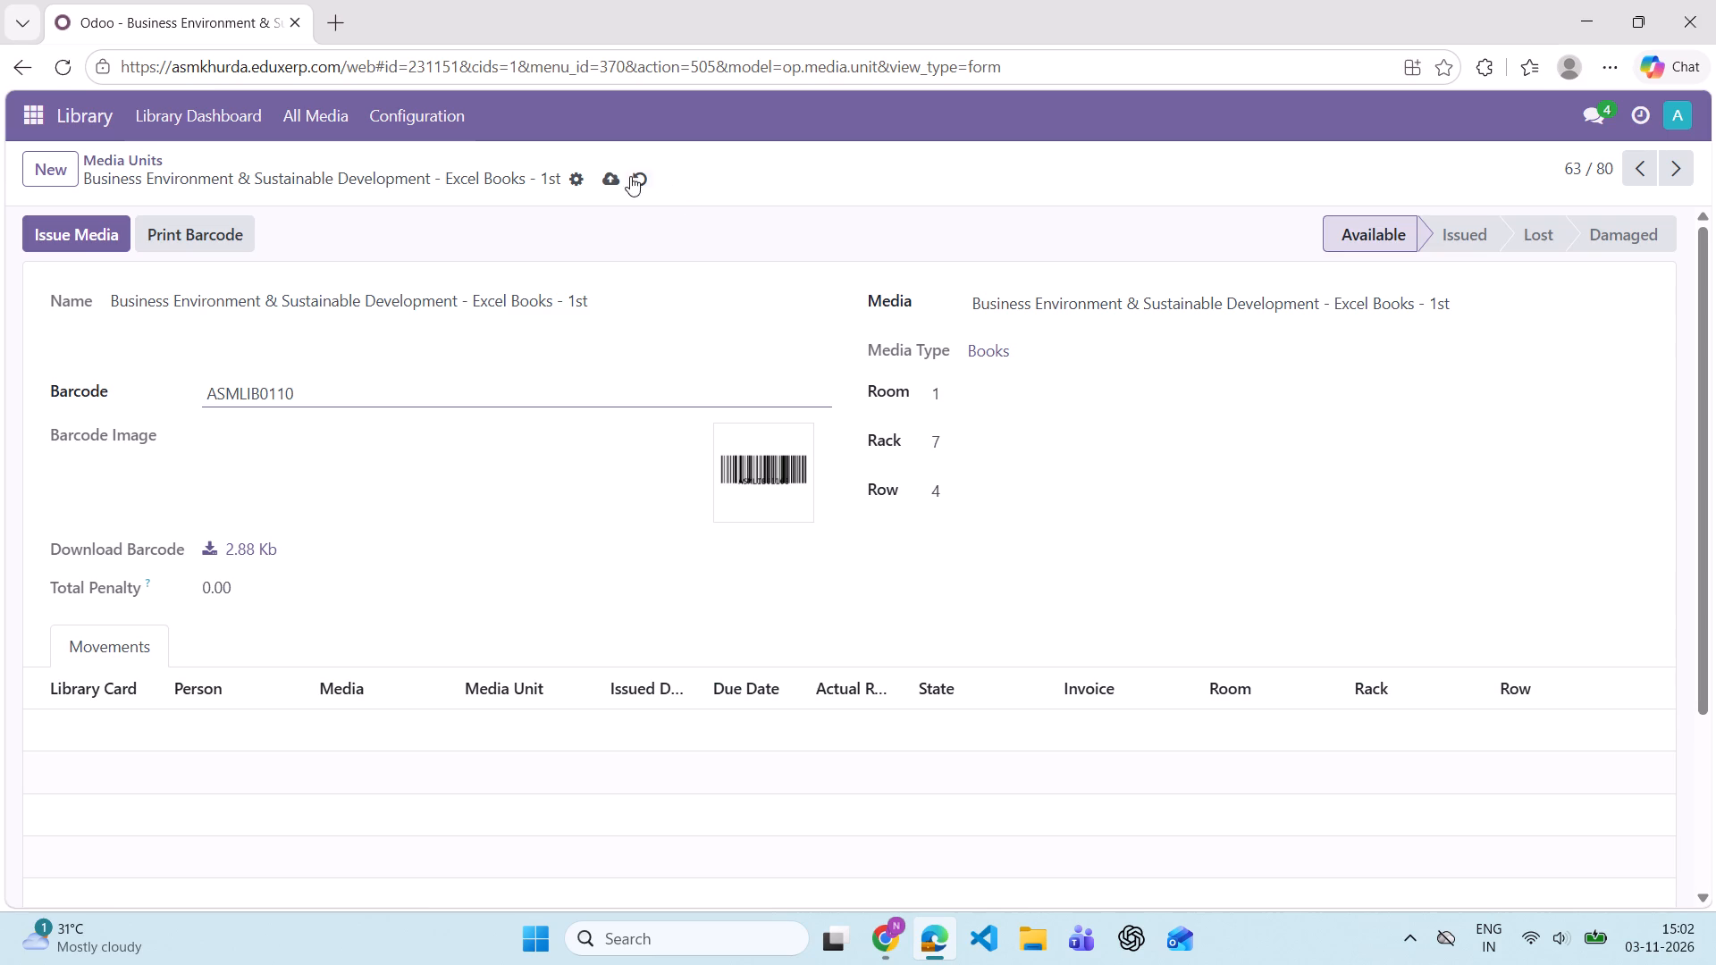
{"action": "left_click", "coordinate": [616, 181]}
{"action": "left_click", "coordinate": [343, 395]}
{"action": "key", "text": "8"}
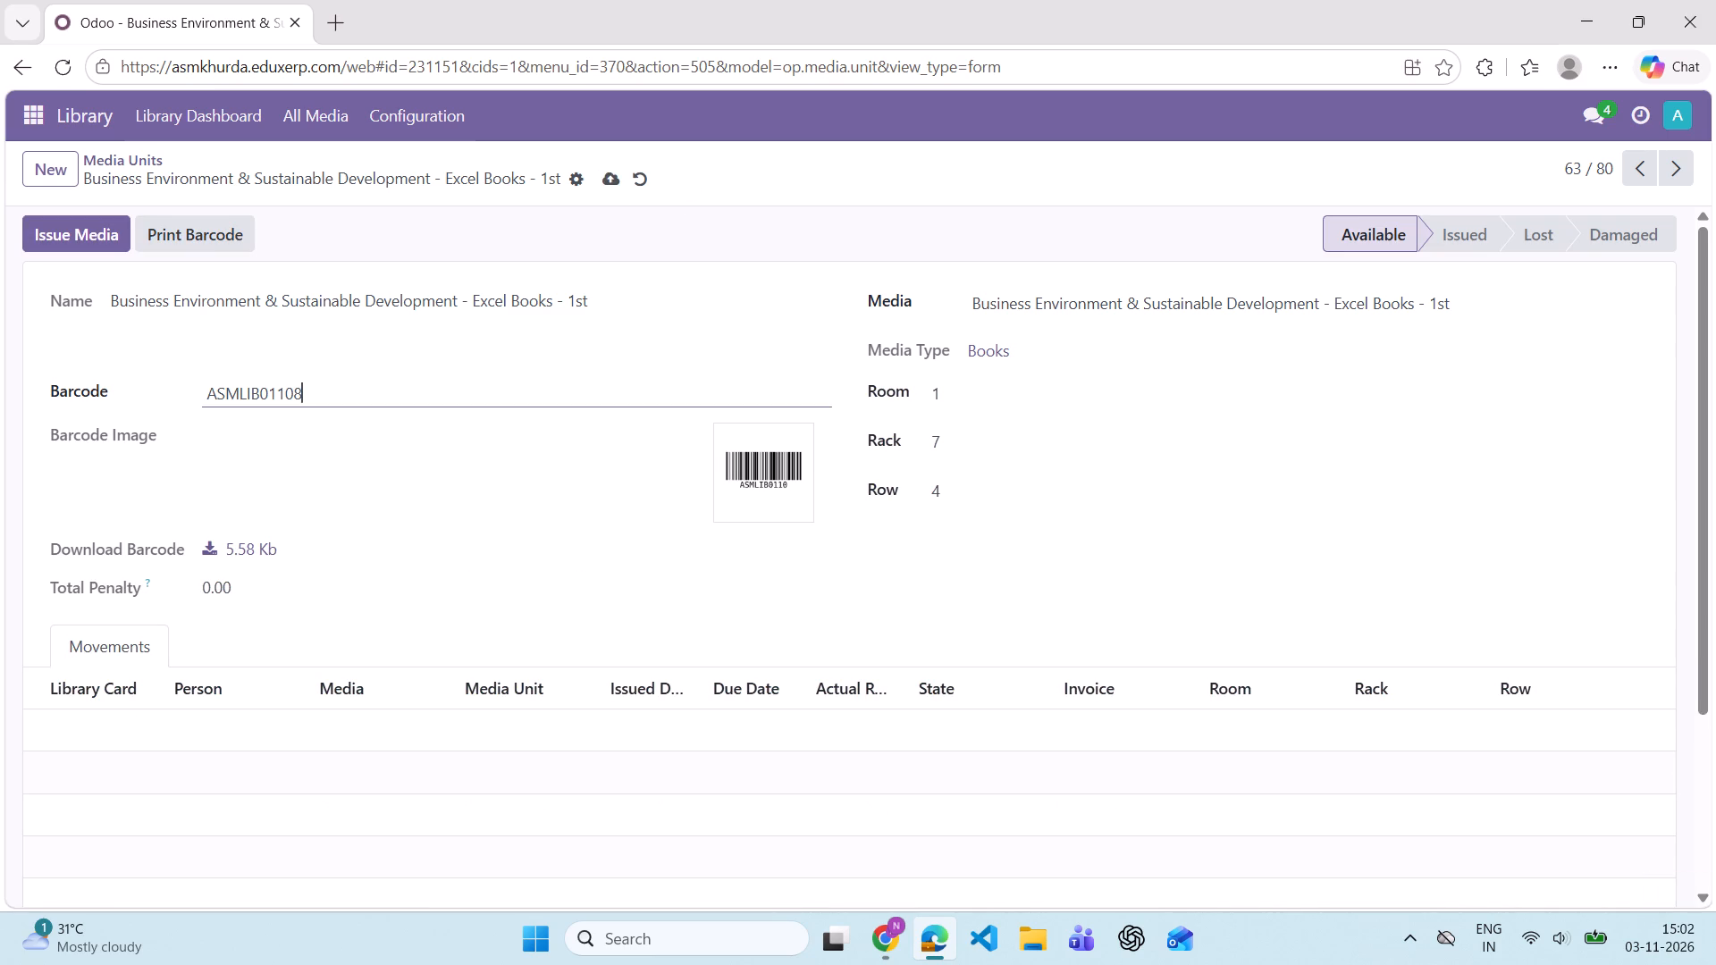
{"action": "left_click", "coordinate": [1639, 180]}
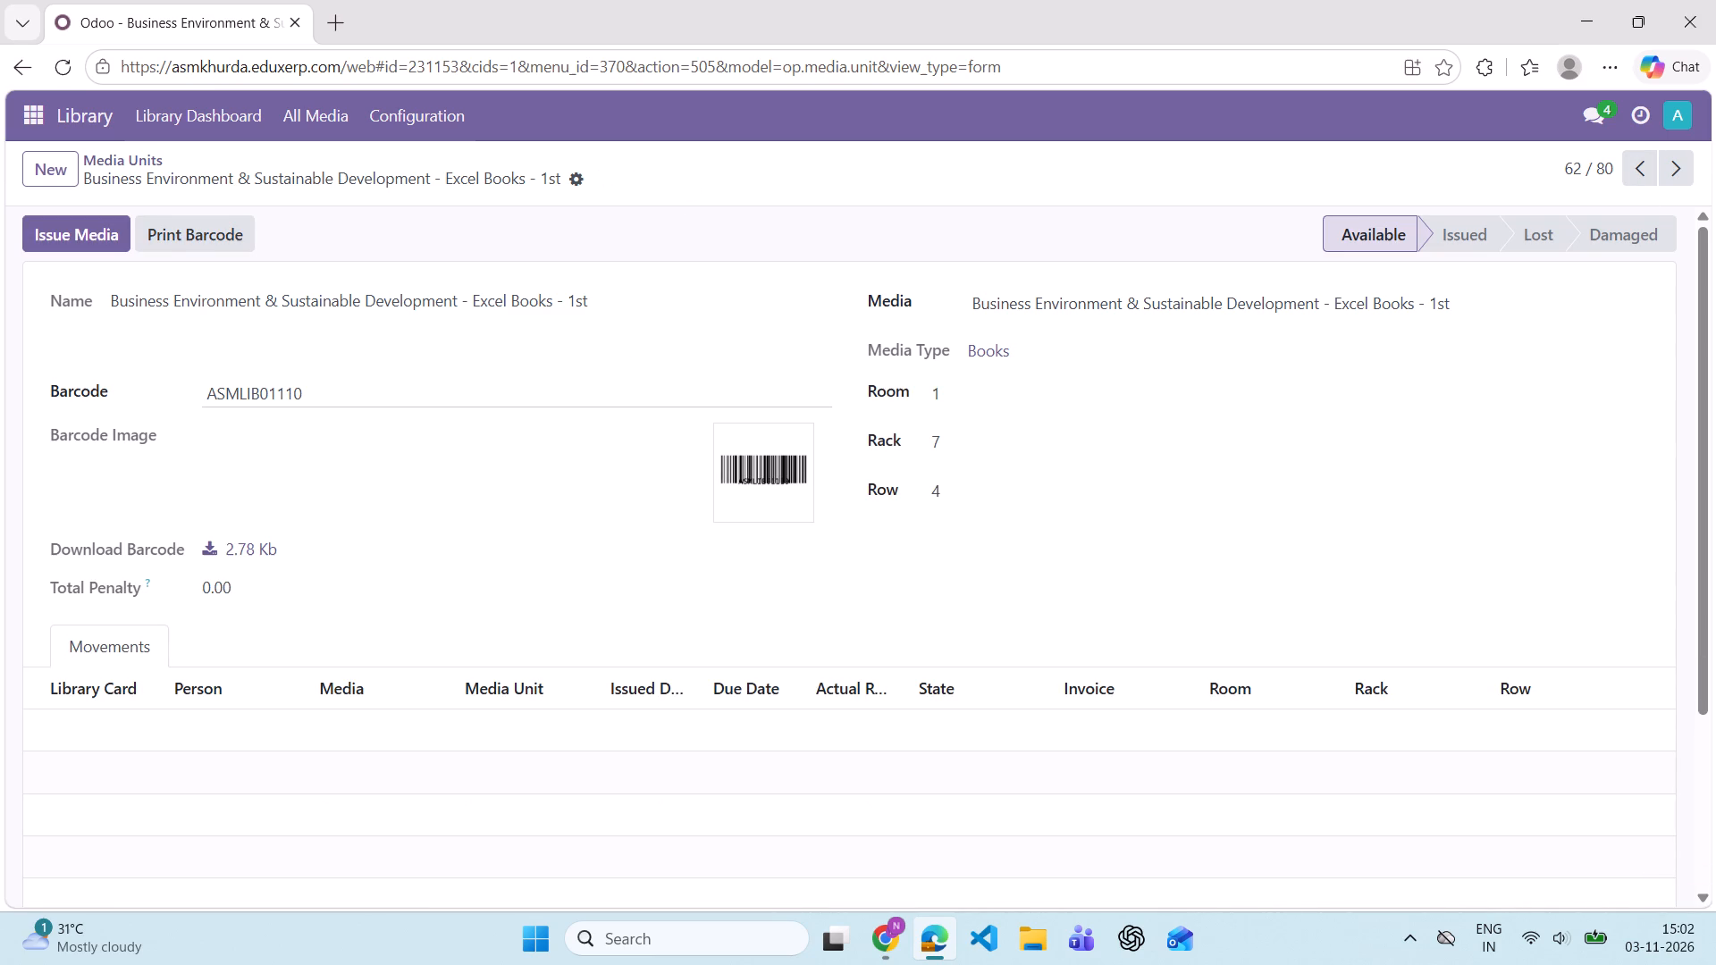
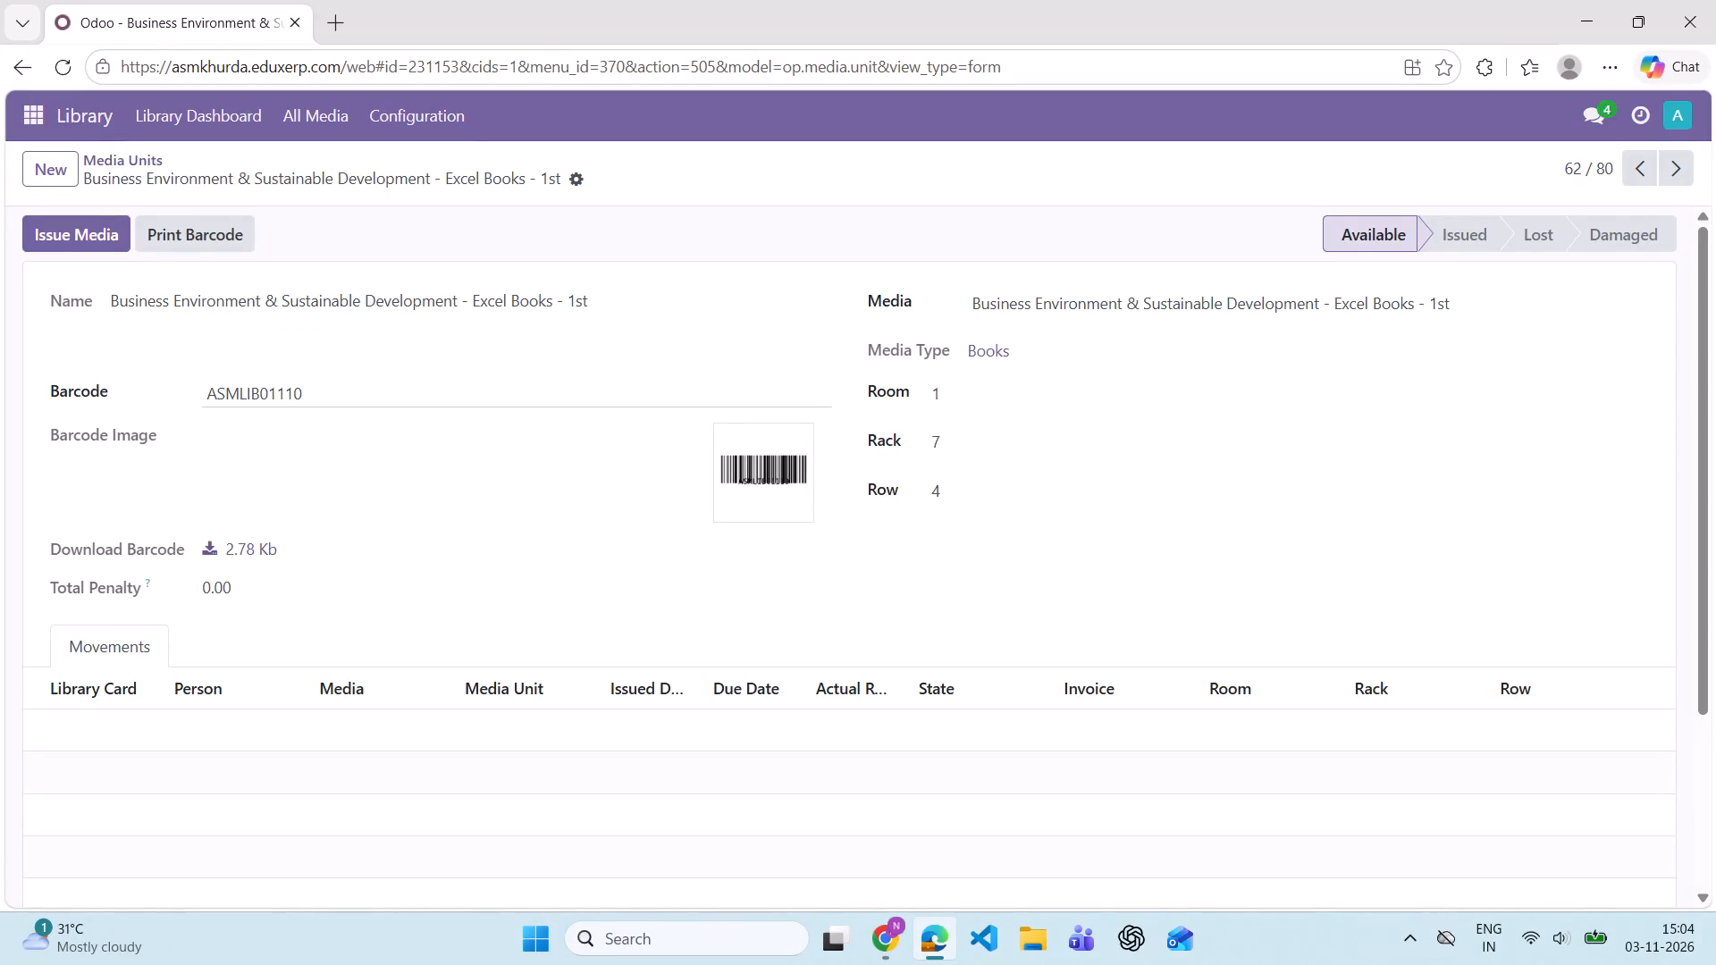
On media unit record 62, save the barcode as ASMLIB0111, restore it to ASMLIB01110 and go back to record 61.
{"action": "left_click", "coordinate": [314, 390]}
{"action": "key", "text": "BackSpace"}
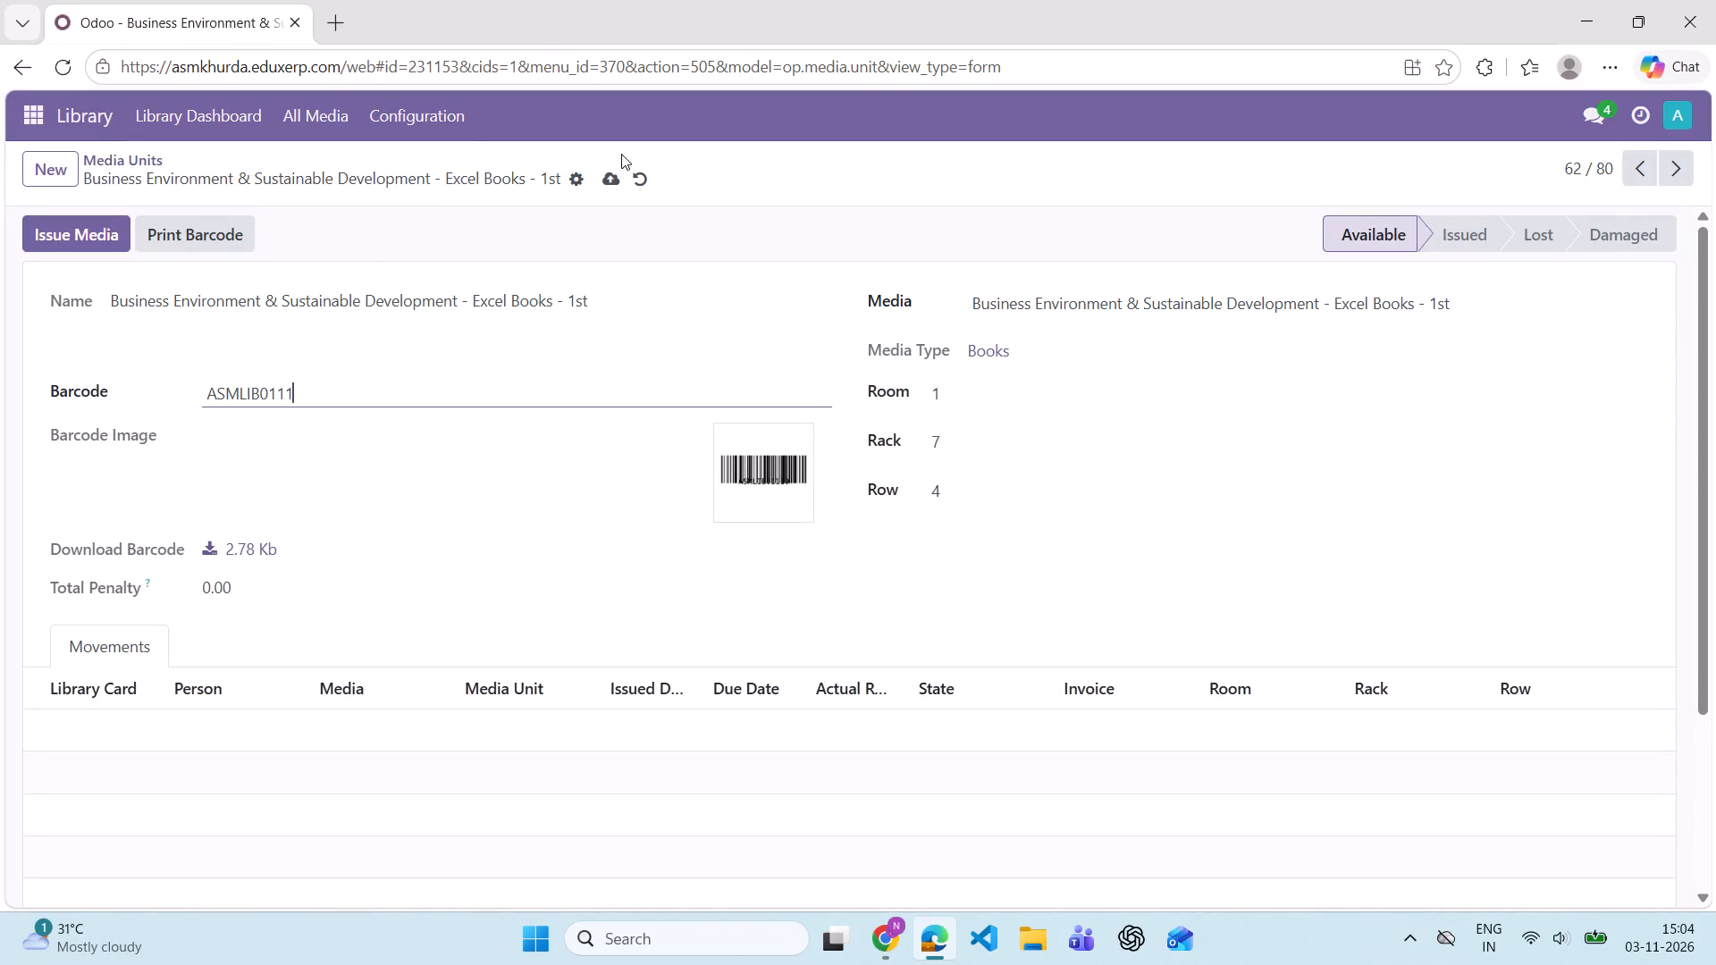
{"action": "left_click", "coordinate": [610, 187]}
{"action": "left_click", "coordinate": [391, 397]}
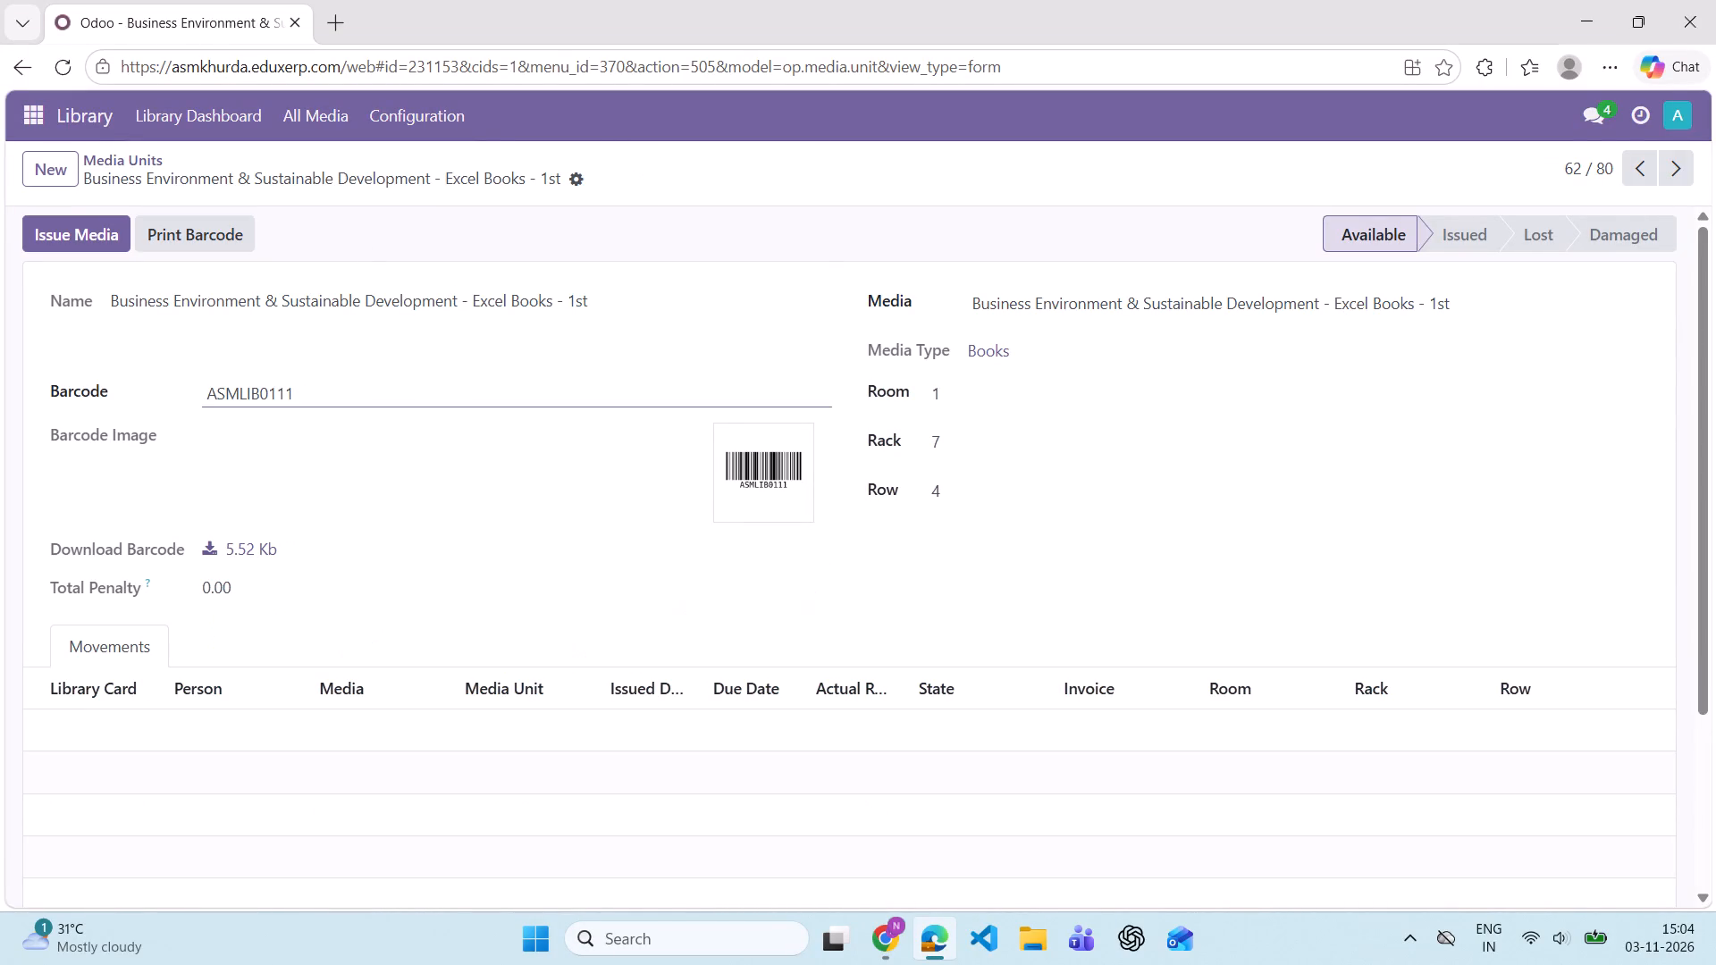
{"action": "key", "text": "0"}
{"action": "left_click", "coordinate": [1625, 162]}
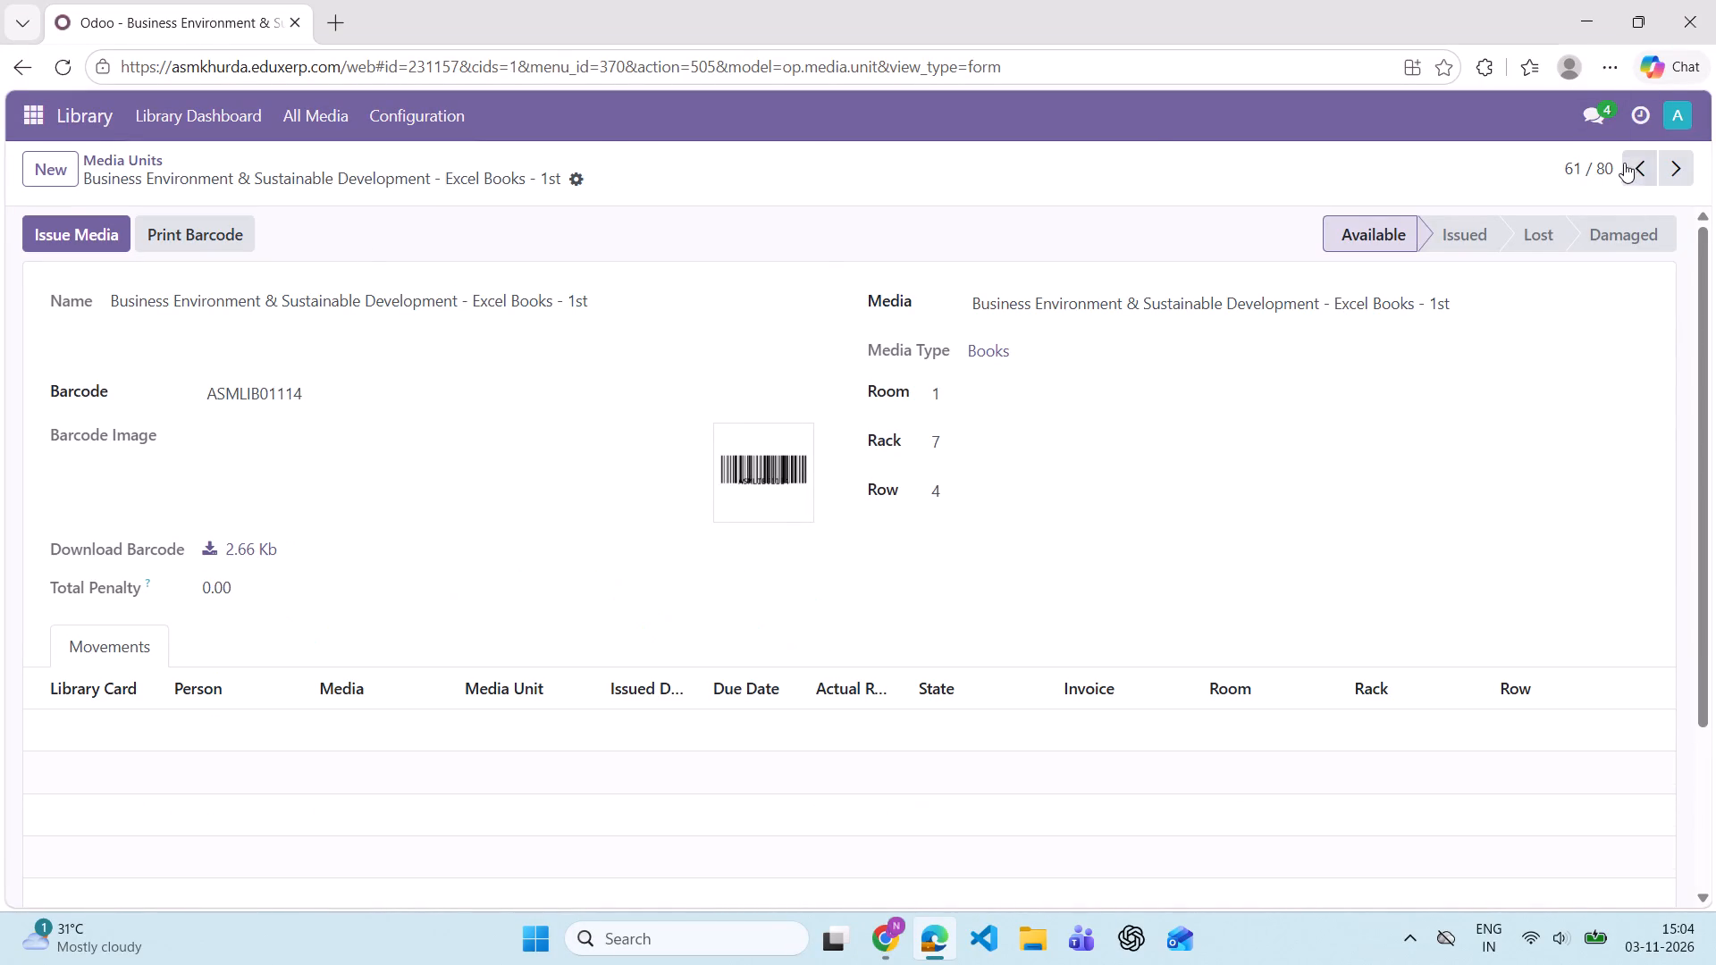
On media unit record 61, save the barcode as ASMLIB0111, restore it to ASMLIB01114 and go back to record 60.
{"action": "left_click", "coordinate": [445, 397]}
{"action": "key", "text": "BackSpace"}
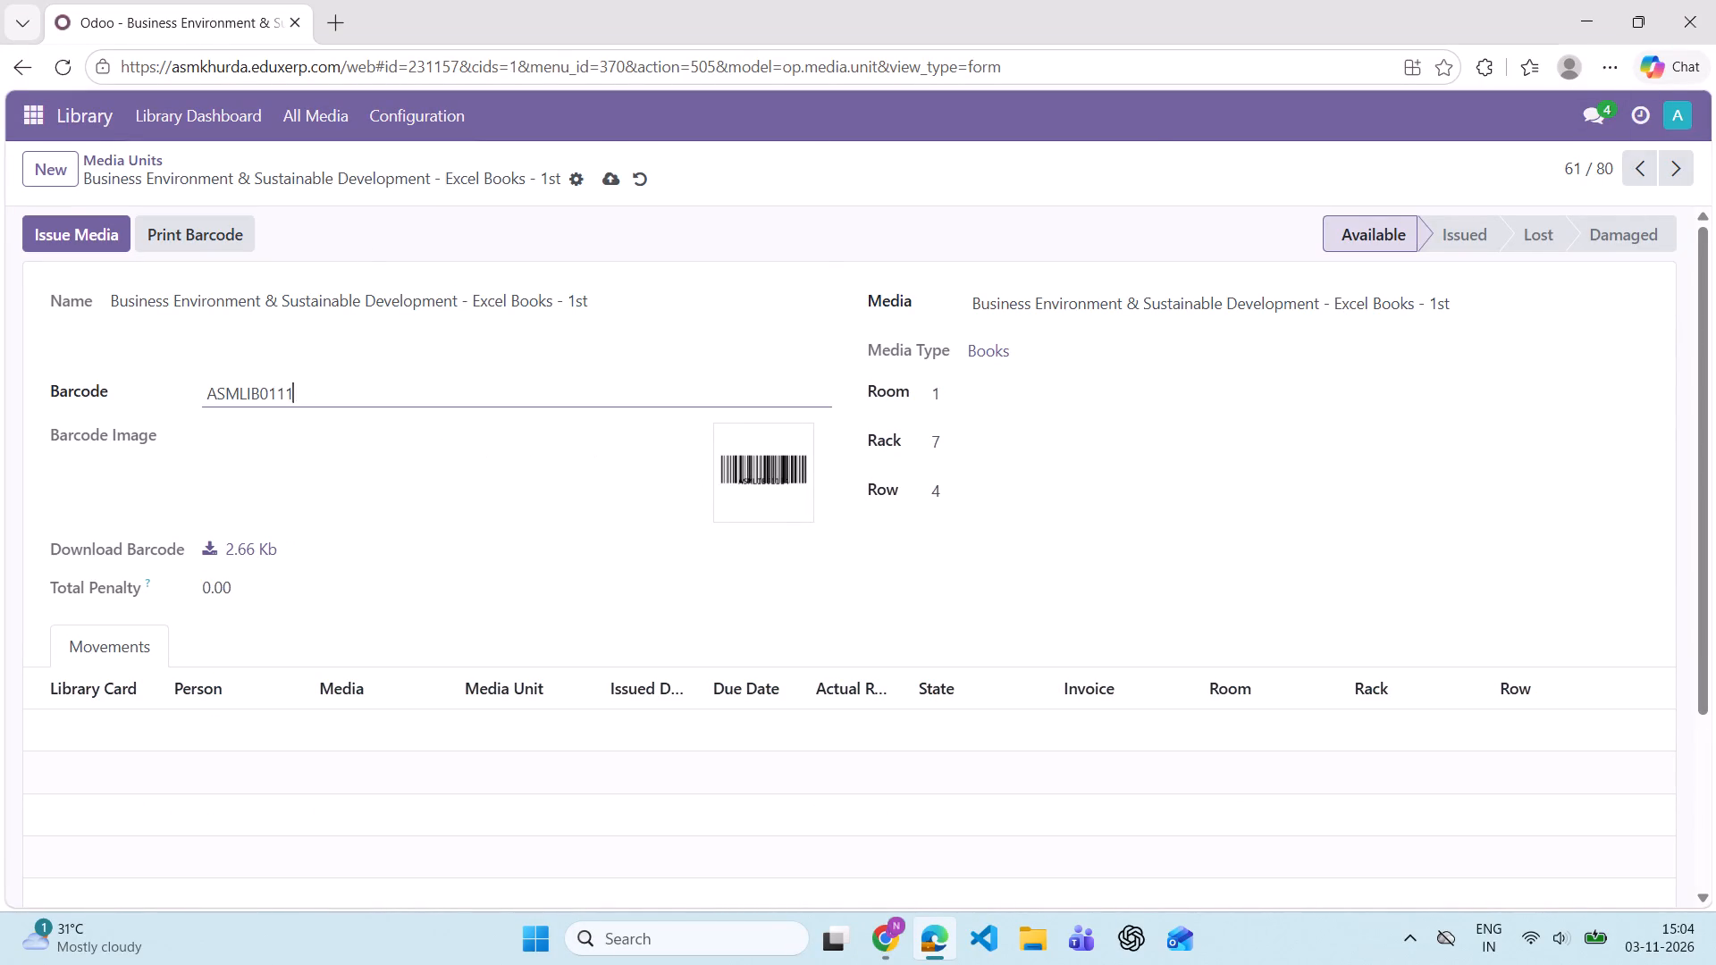
{"action": "left_click", "coordinate": [613, 173]}
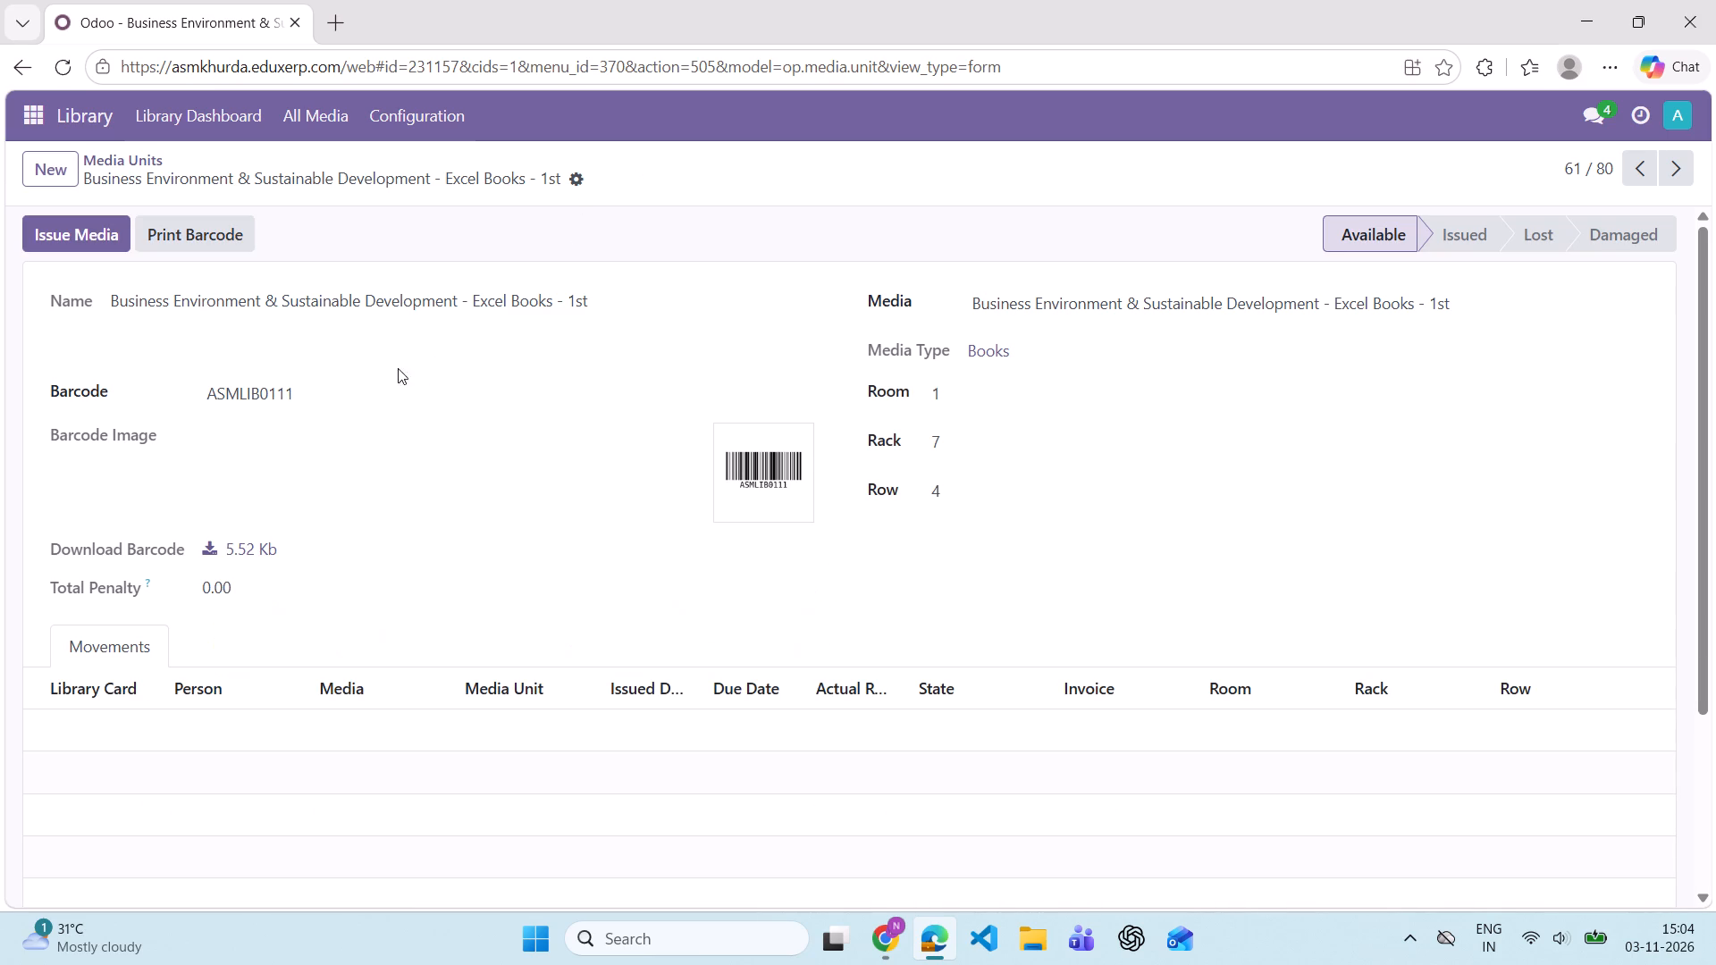
{"action": "left_click", "coordinate": [373, 408]}
{"action": "left_click", "coordinate": [379, 390]}
{"action": "key", "text": "4"}
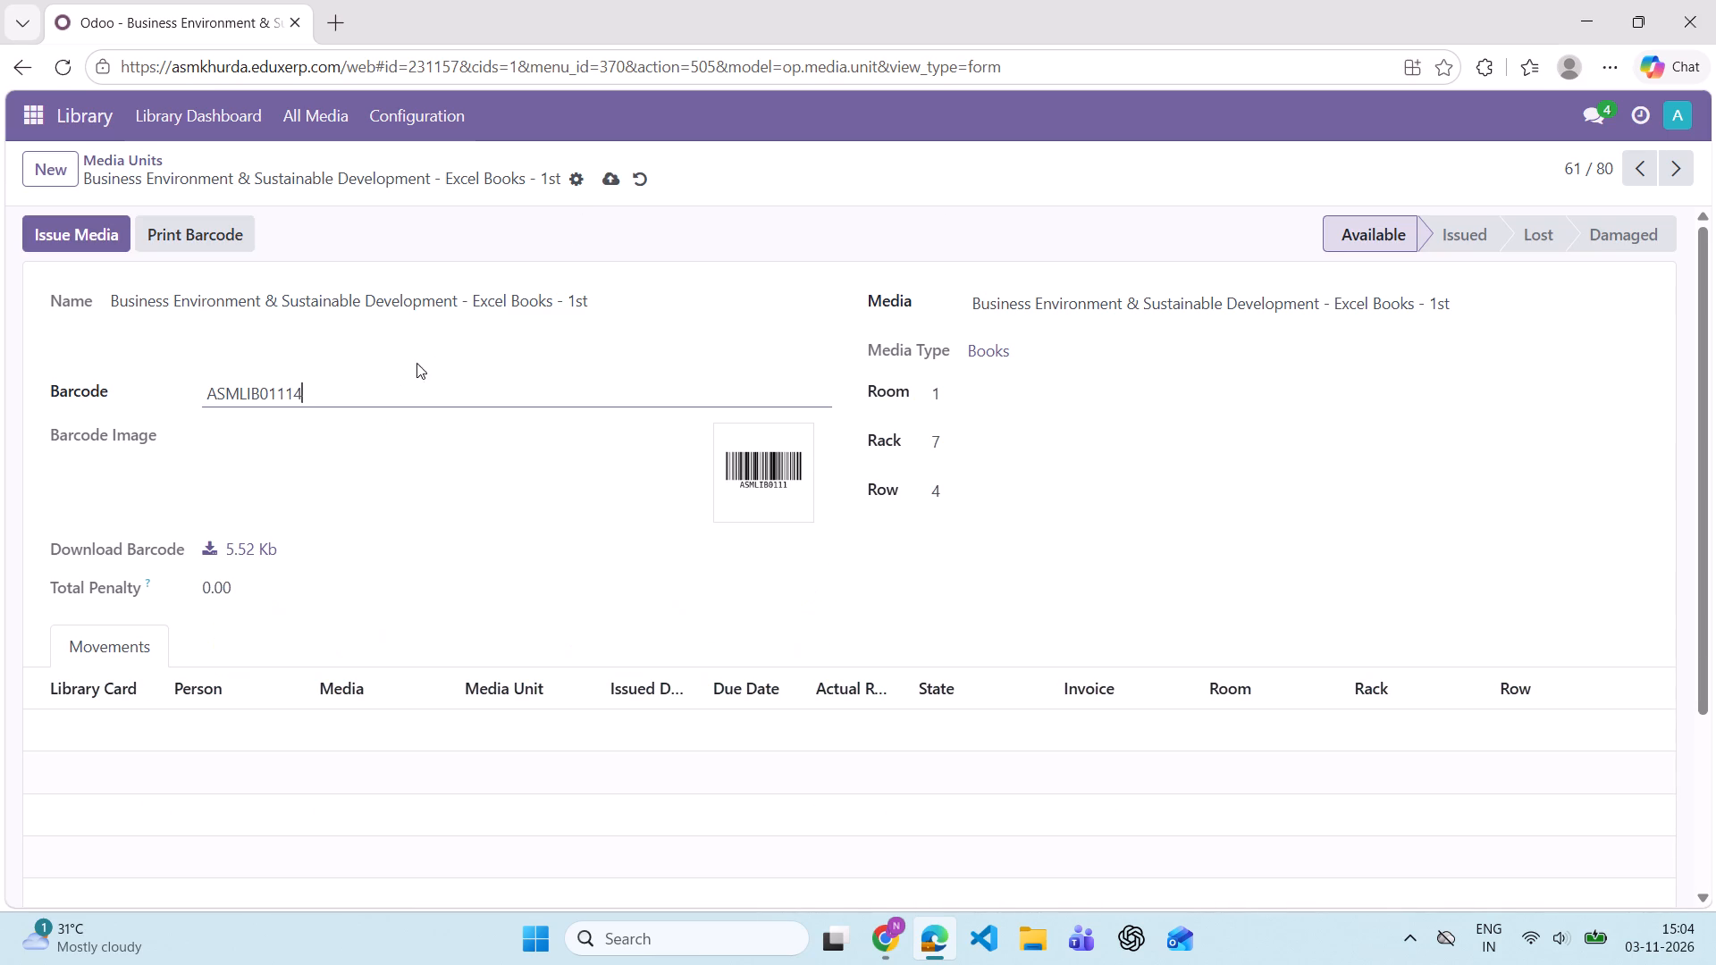
{"action": "left_click", "coordinate": [1646, 171]}
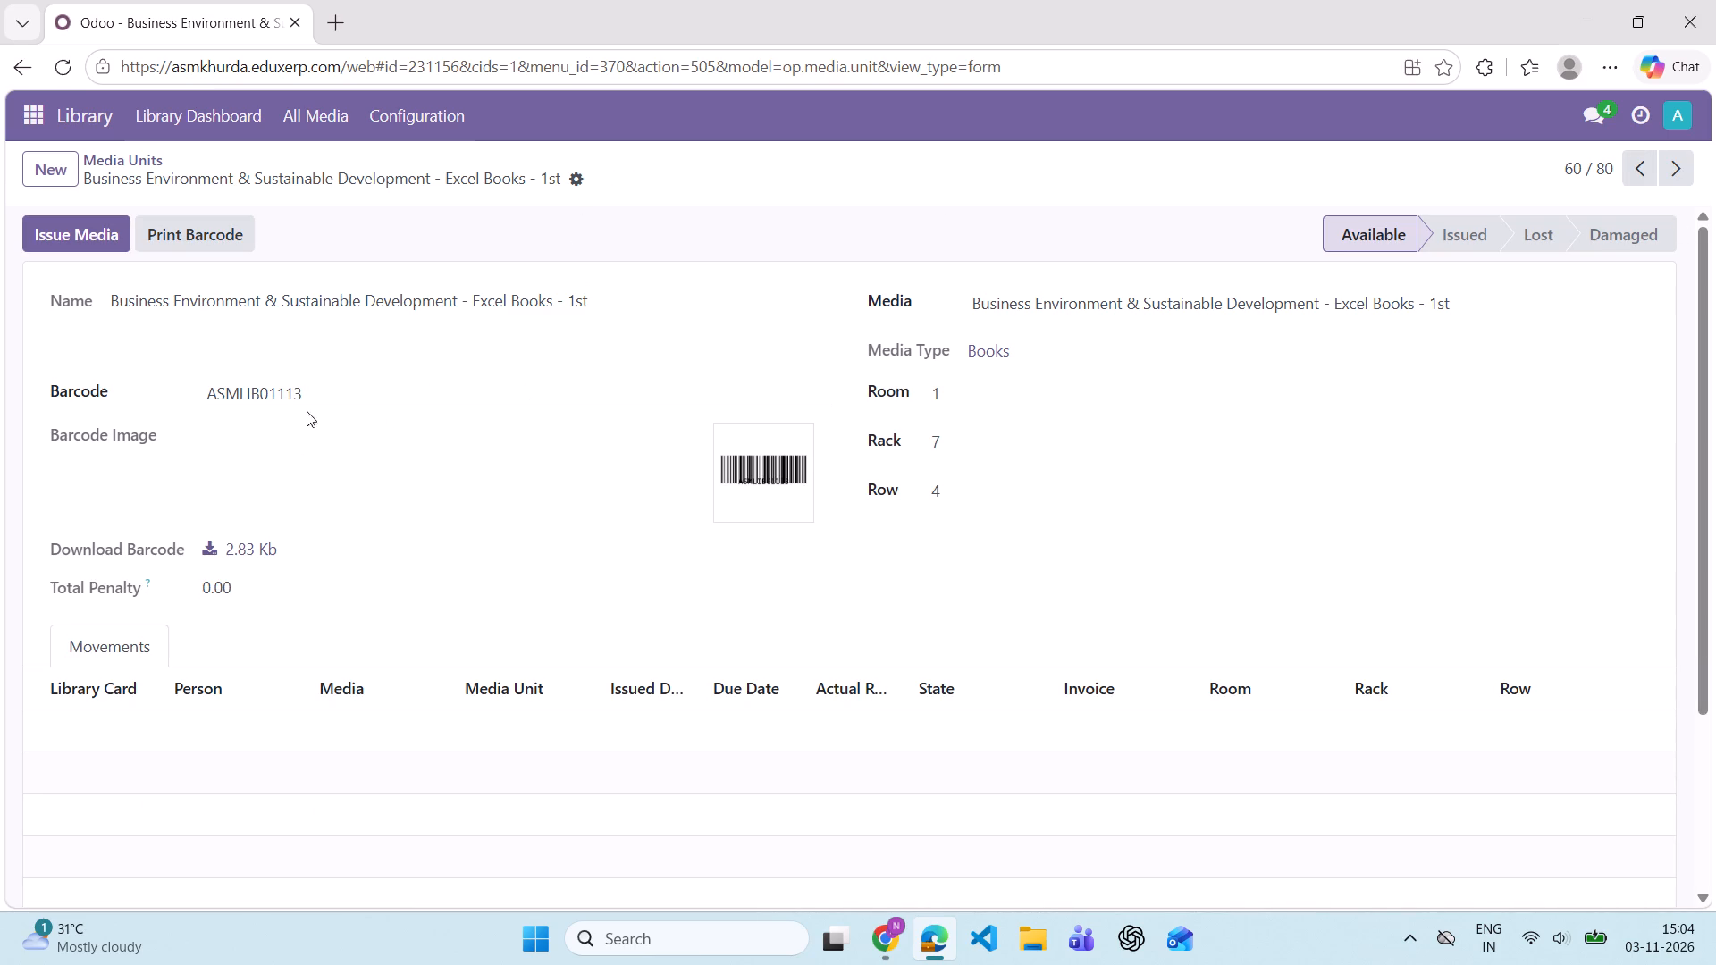
On media unit record 60, save the barcode as ASMLIB0111, restore it to ASMLIB01113 and go back to record 59.
{"action": "left_click", "coordinate": [324, 399]}
{"action": "key", "text": "BackSpace"}
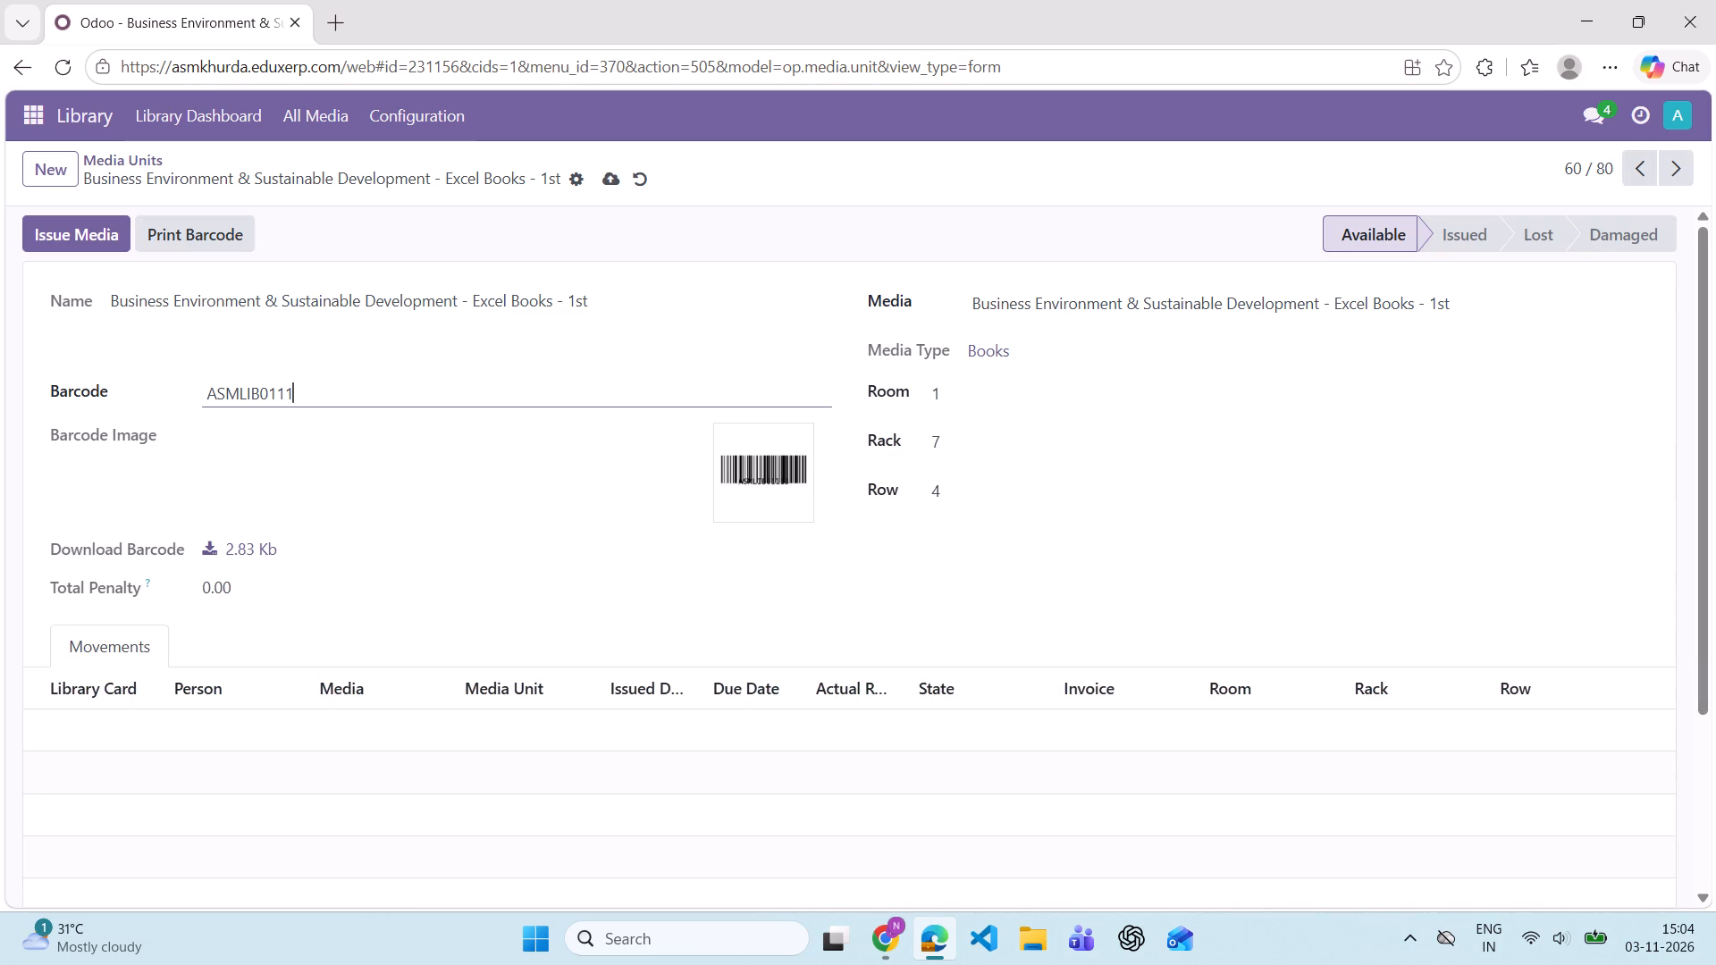
{"action": "left_click", "coordinate": [604, 178]}
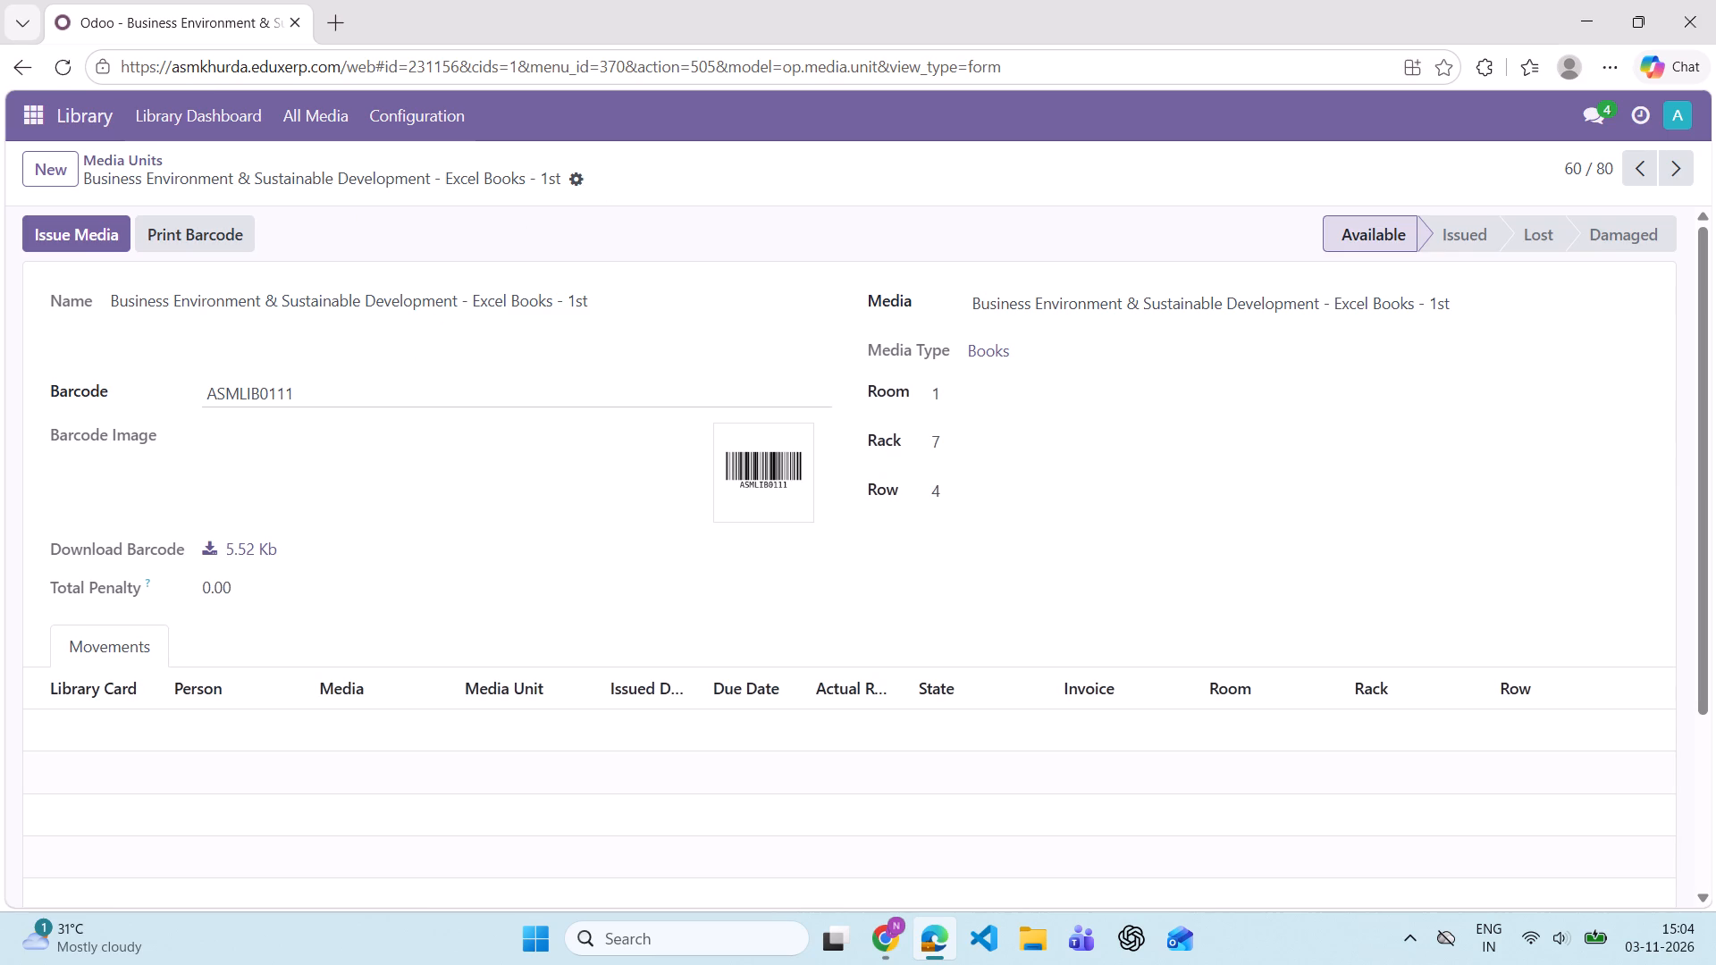
{"action": "left_click", "coordinate": [366, 392]}
{"action": "key", "text": "3"}
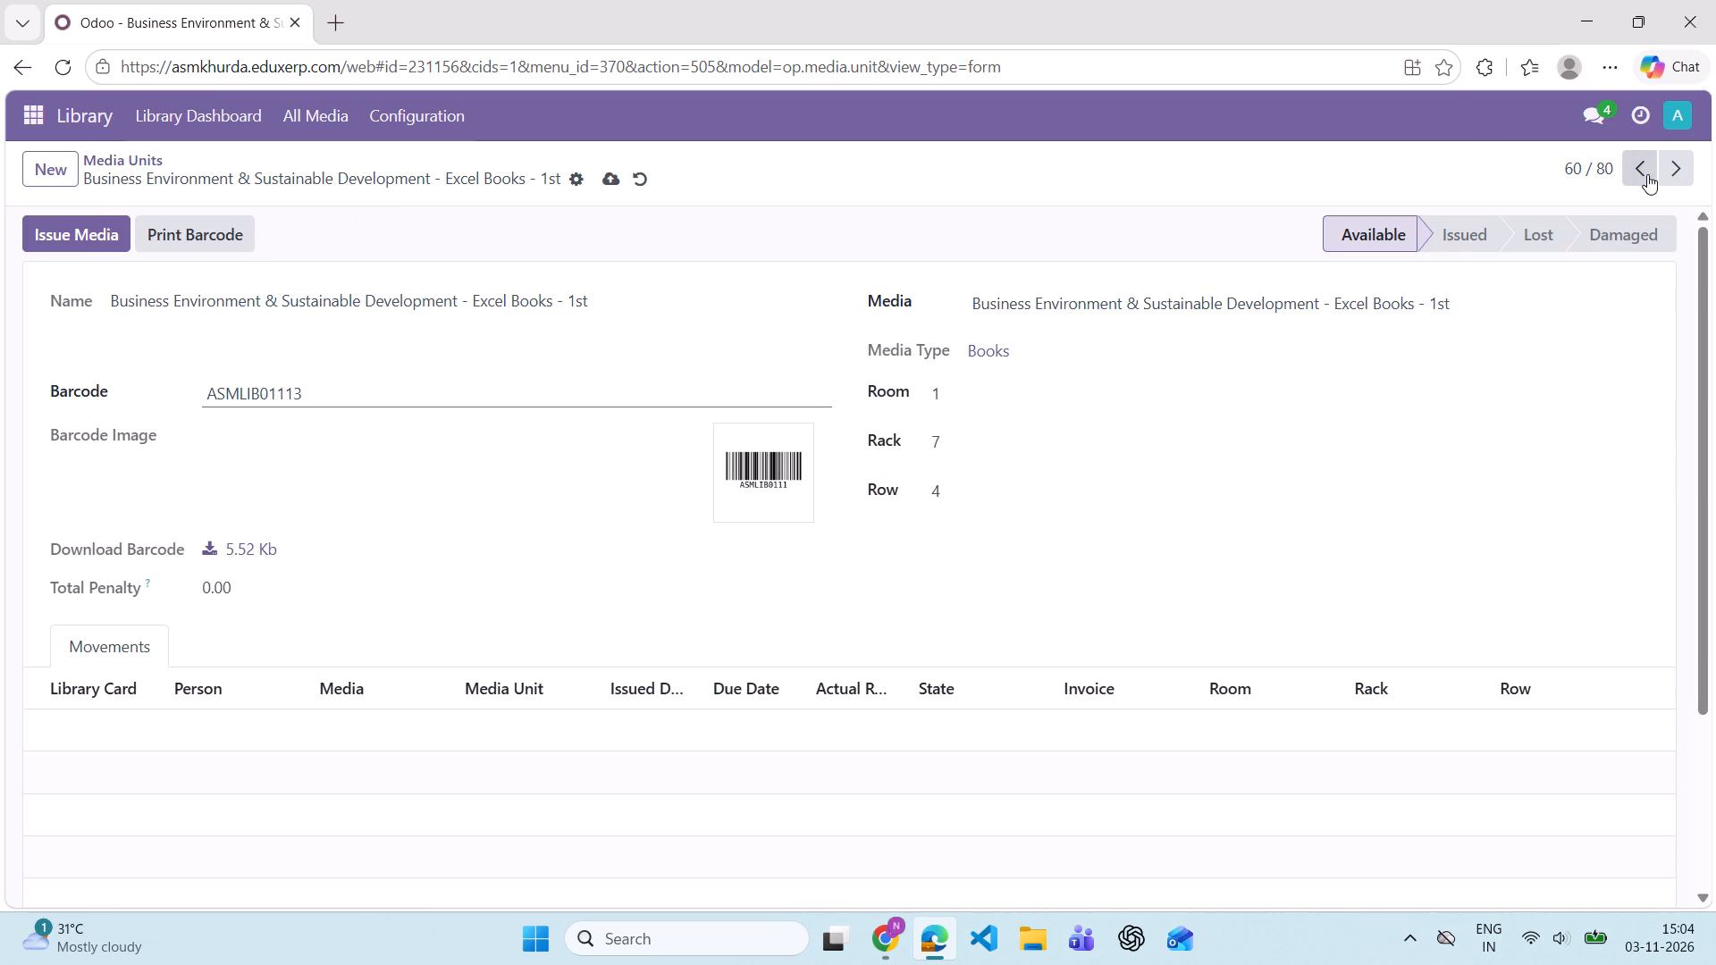
{"action": "left_click", "coordinate": [1647, 171]}
On media unit record 59, save the barcode as ASMLIB0110, restore it to ASMLIB01107 and go back to record 58.
{"action": "left_click", "coordinate": [418, 361]}
{"action": "left_click", "coordinate": [407, 390]}
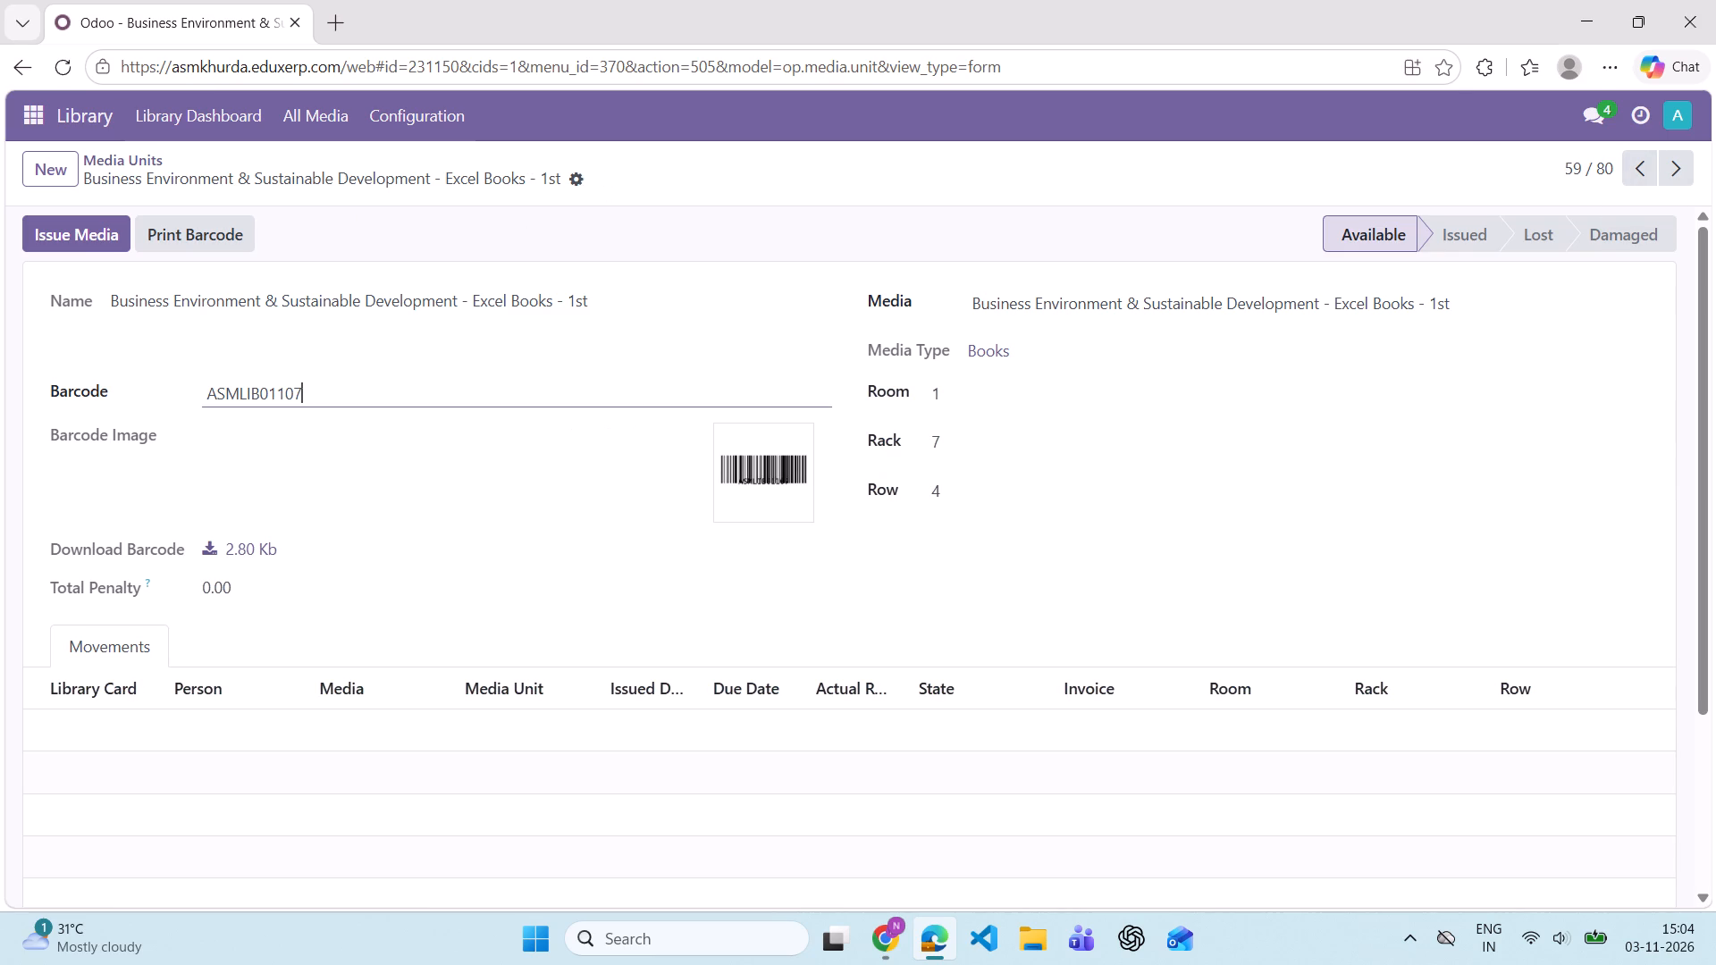
{"action": "key", "text": "BackSpace"}
{"action": "left_click", "coordinate": [618, 177]}
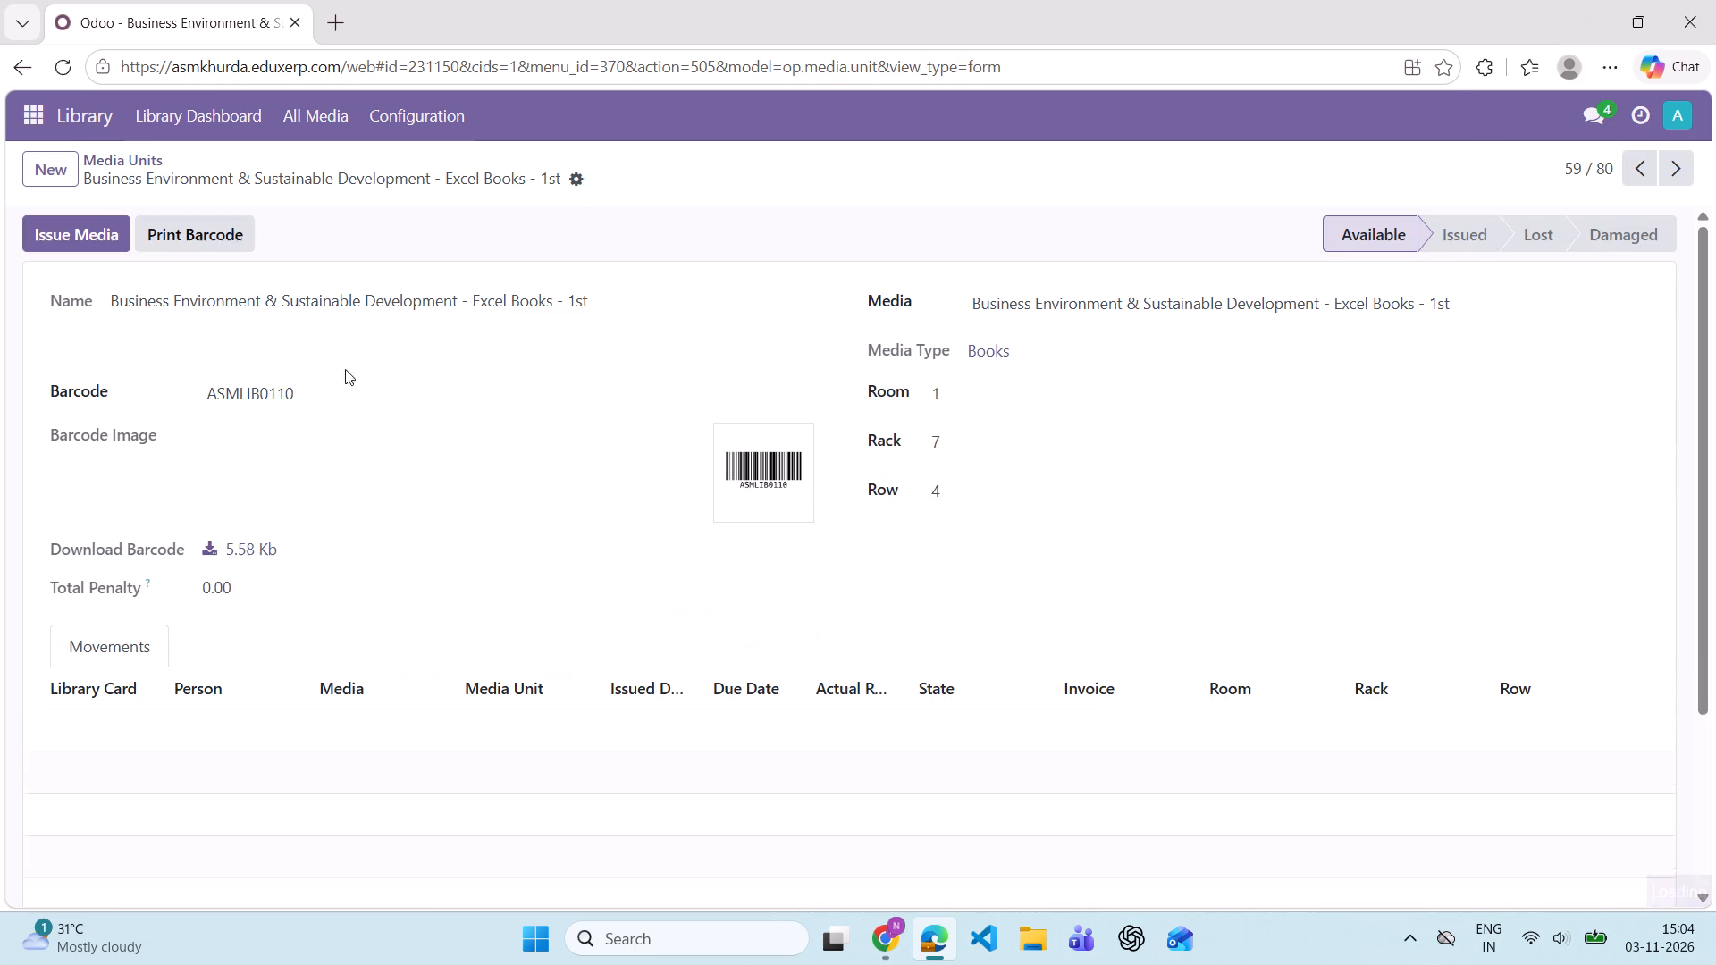
{"action": "left_click", "coordinate": [333, 395]}
{"action": "key", "text": "7"}
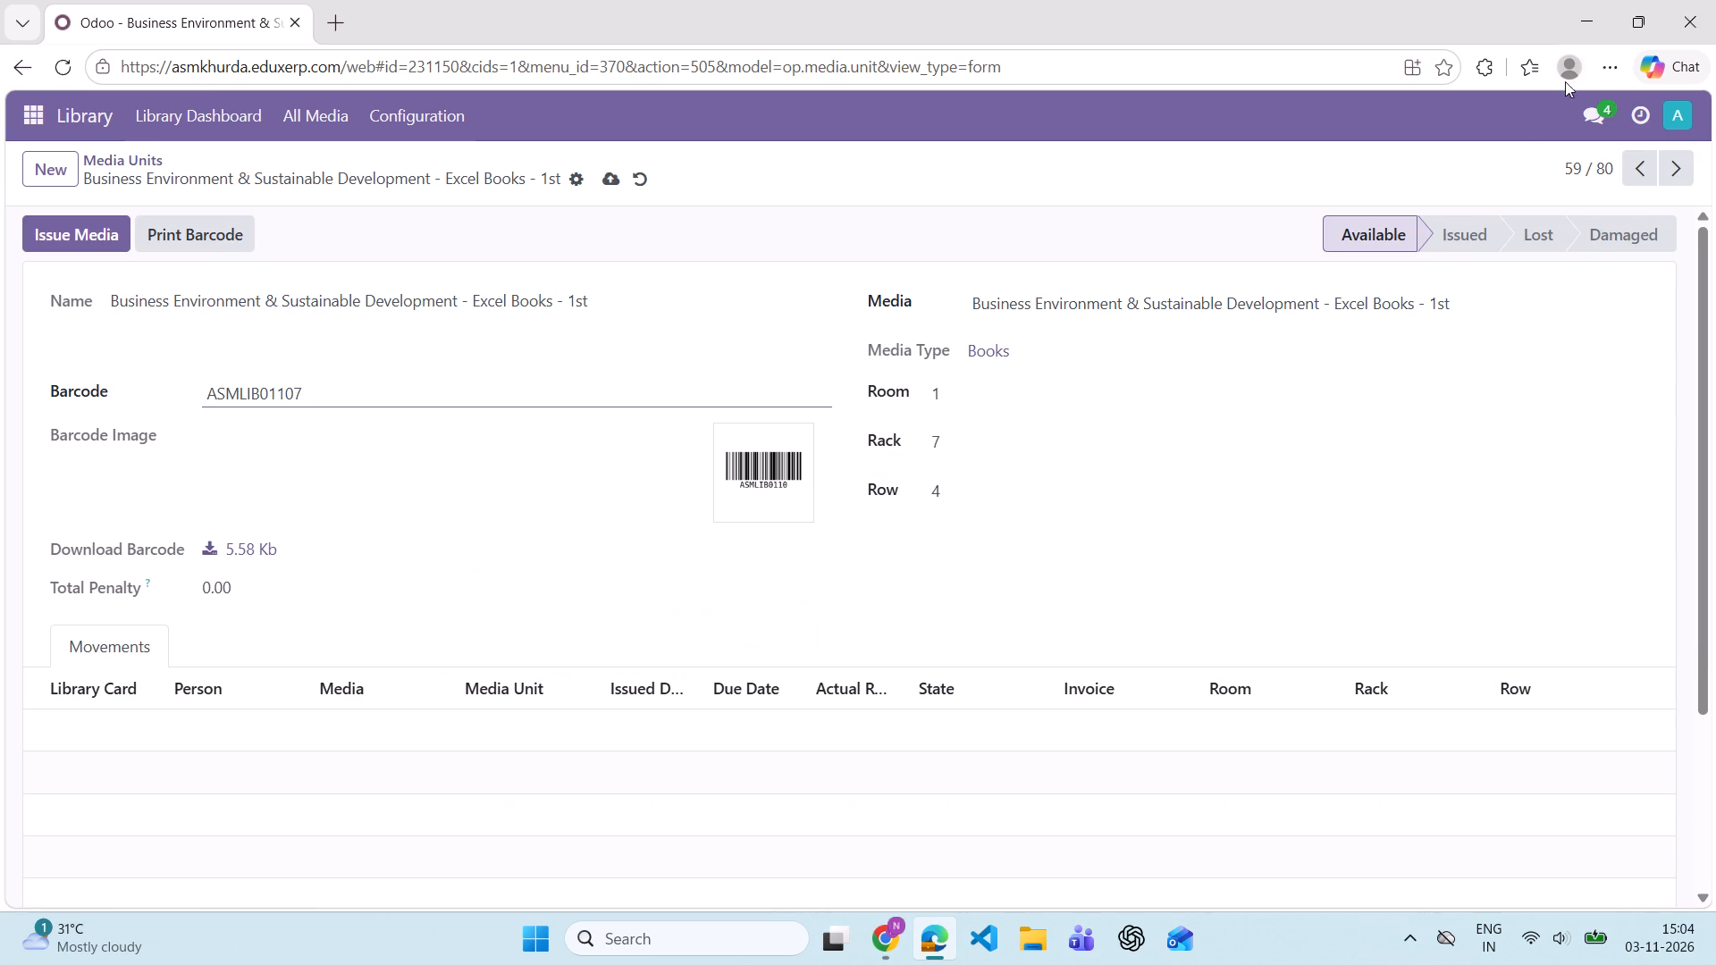
{"action": "left_click", "coordinate": [1641, 165]}
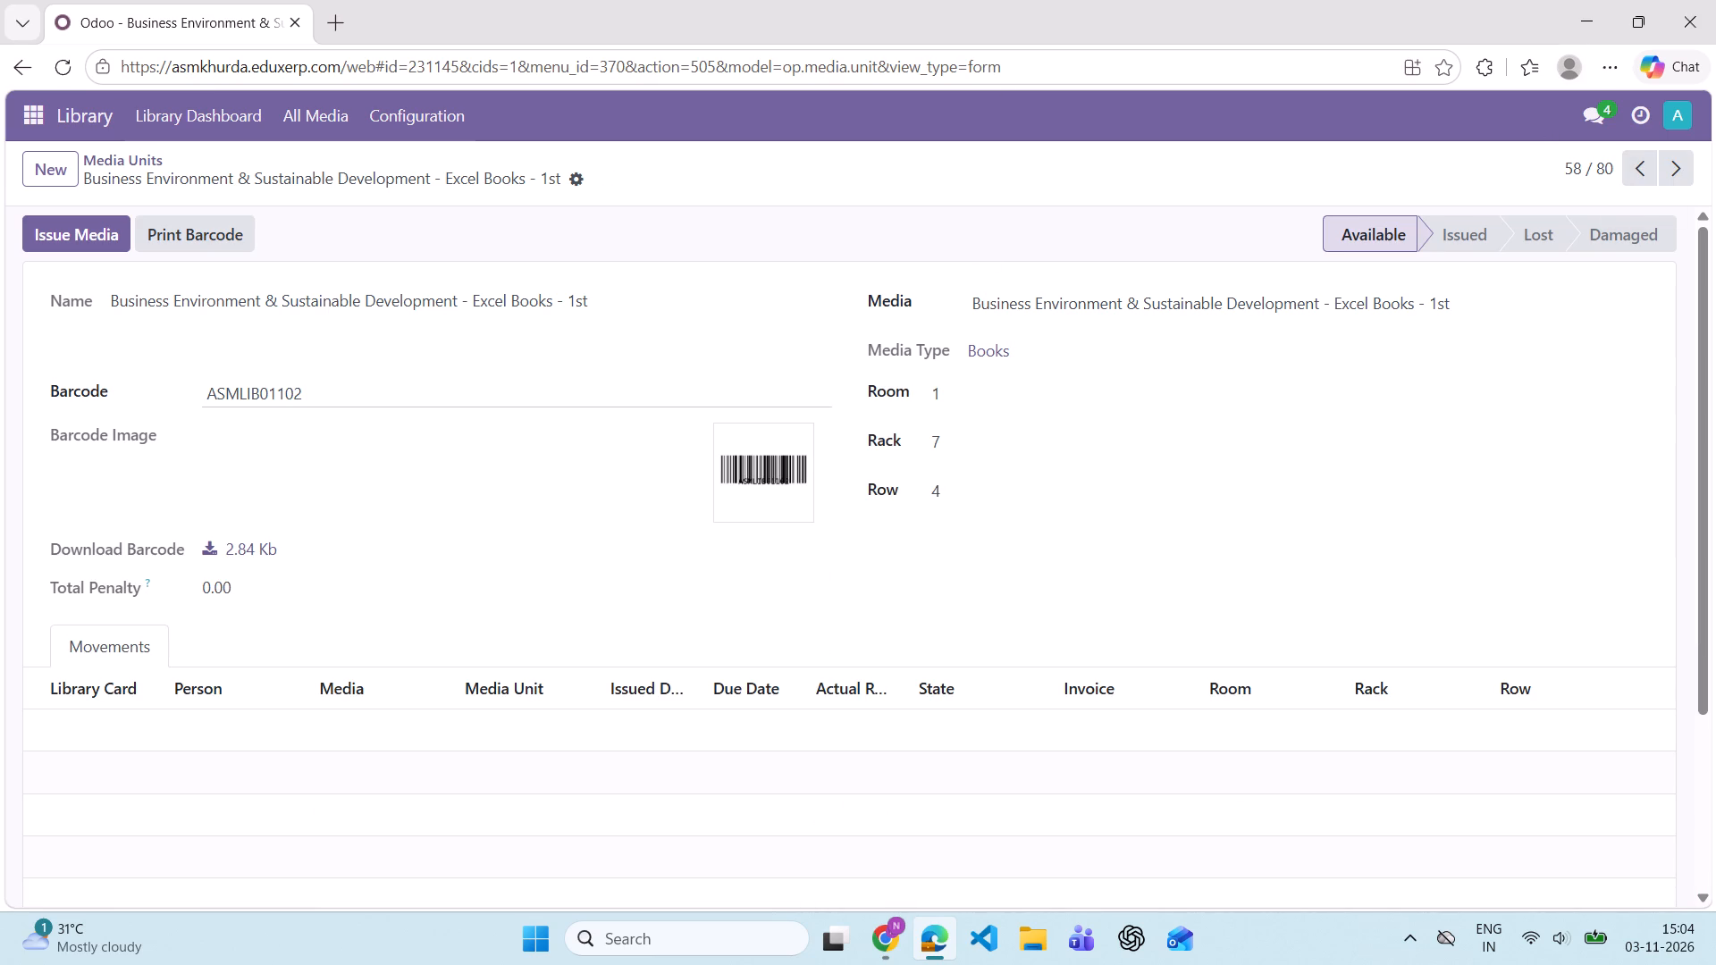
On media unit record 58, save the barcode as ASMLIB0110, restore it to ASMLIB01102 and go back to record 57.
{"action": "left_click", "coordinate": [371, 387]}
{"action": "key", "text": "BackSpace"}
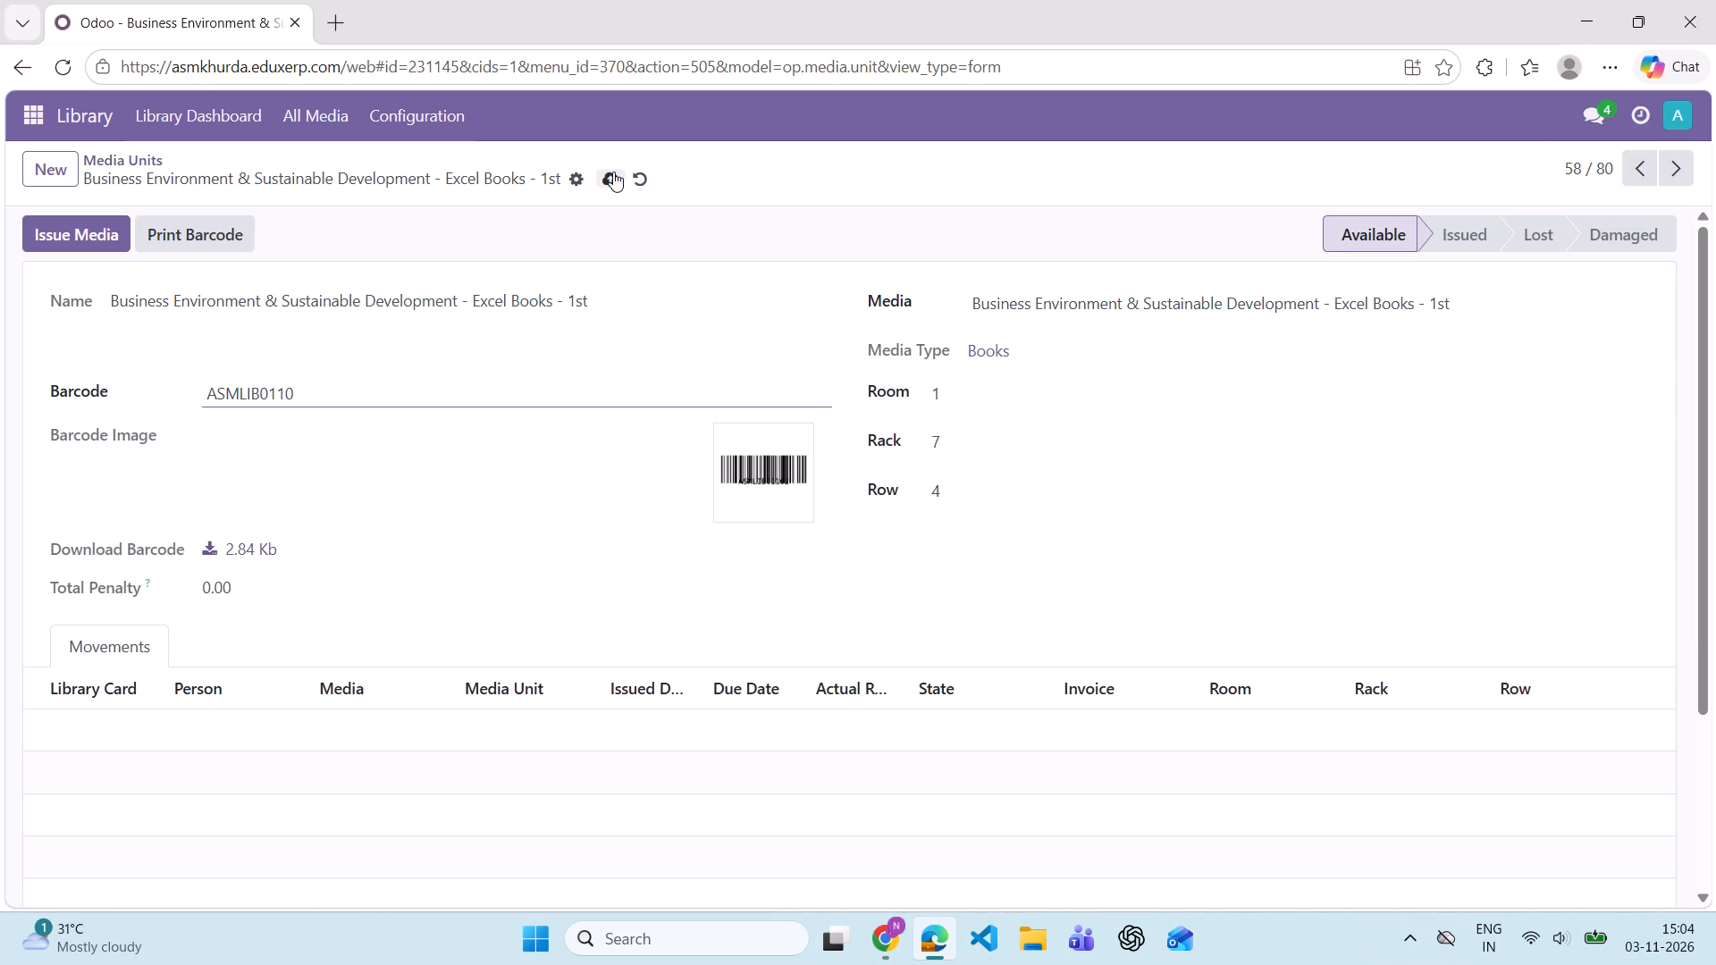
{"action": "left_click", "coordinate": [613, 172]}
{"action": "left_click", "coordinate": [328, 393]}
{"action": "key", "text": "2"}
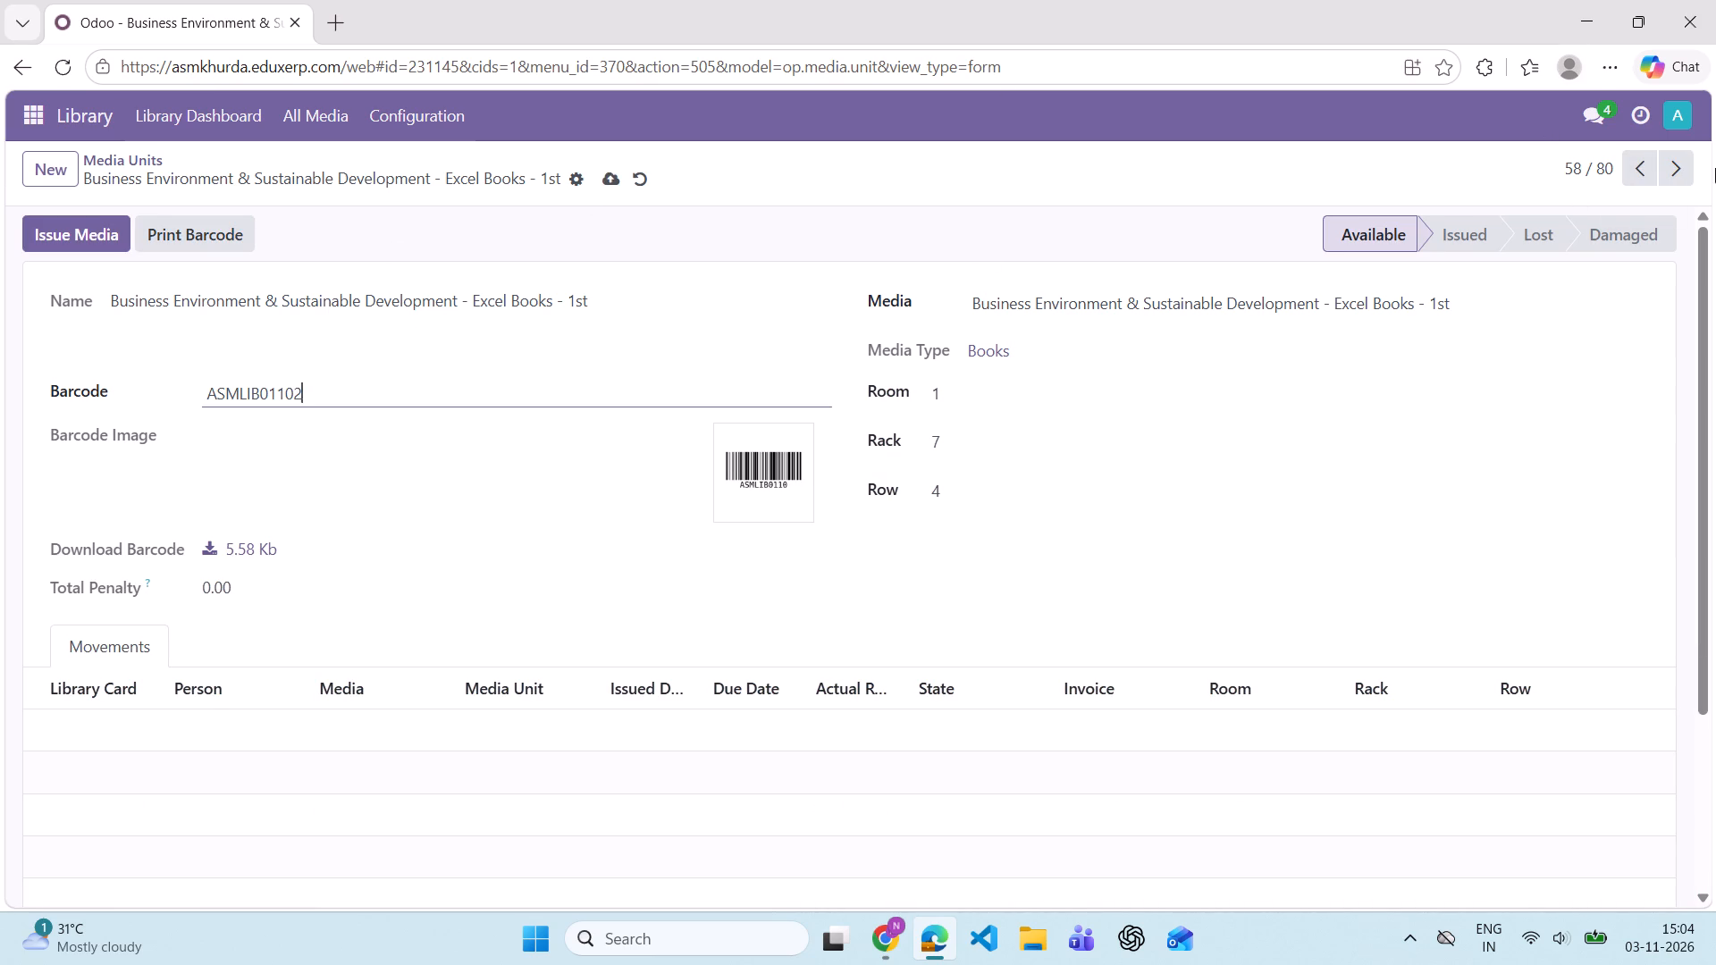
{"action": "left_click", "coordinate": [1623, 168]}
On media unit record 57, save the barcode as ASMLIB0110, restore it to ASMLIB01109 and go back to record 56.
{"action": "left_click", "coordinate": [555, 395]}
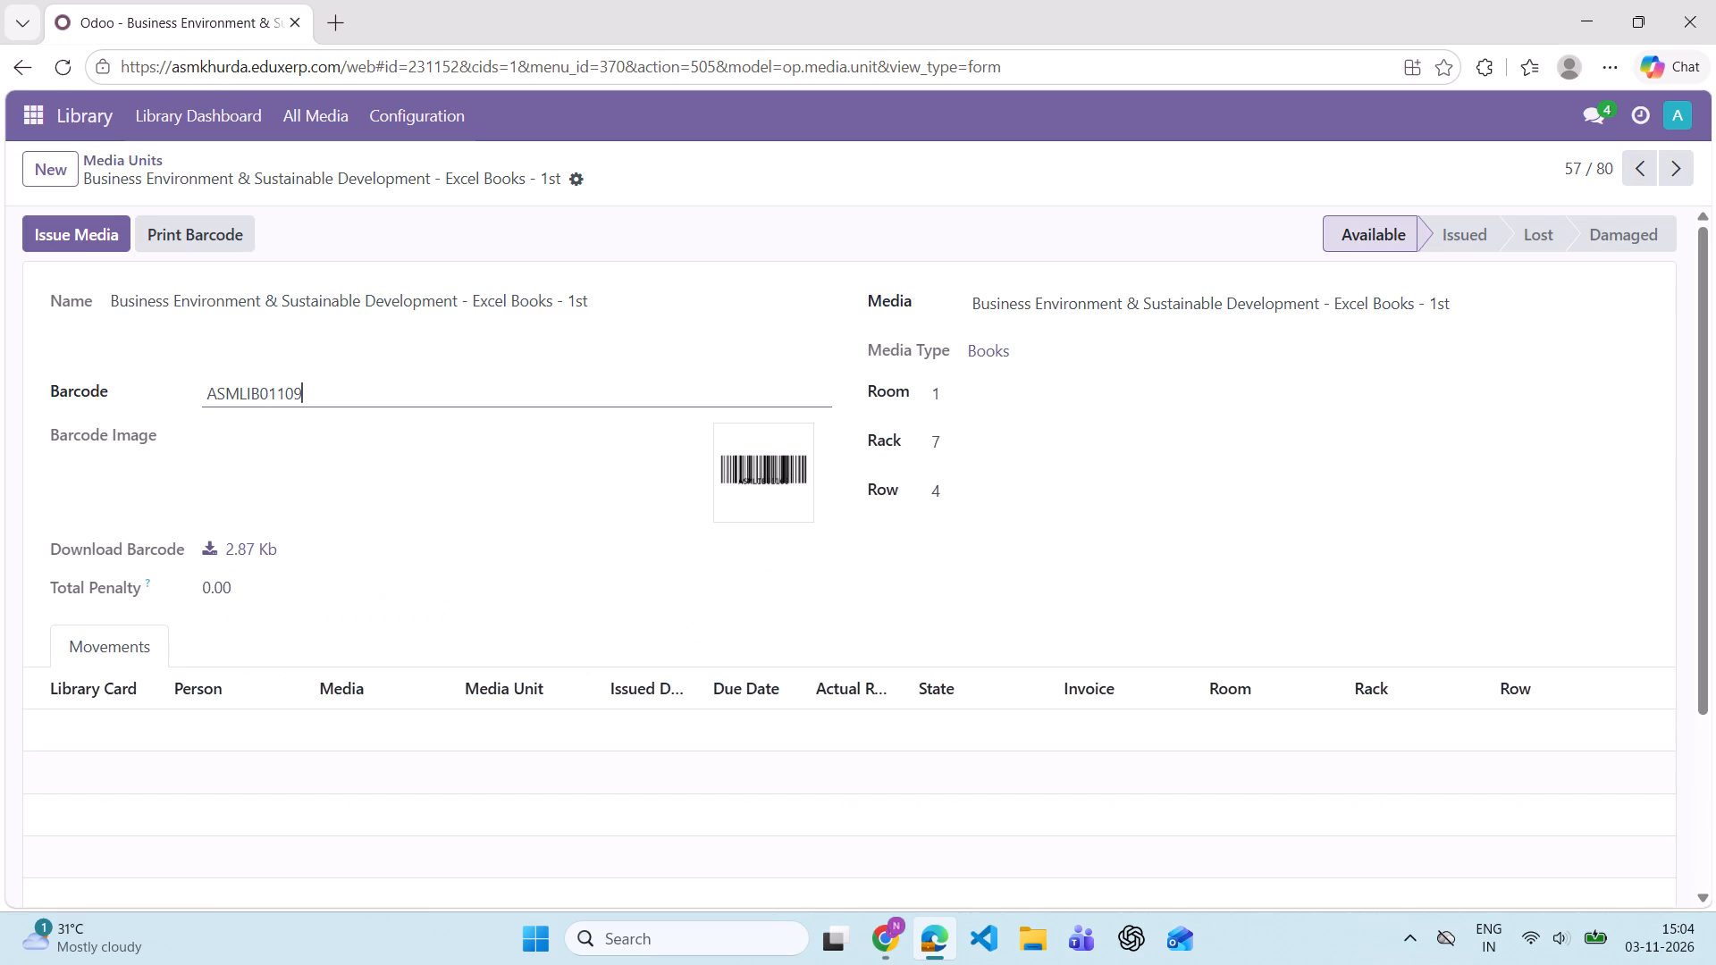
{"action": "key", "text": "BackSpace"}
{"action": "left_click", "coordinate": [614, 178]}
{"action": "left_click", "coordinate": [404, 399]}
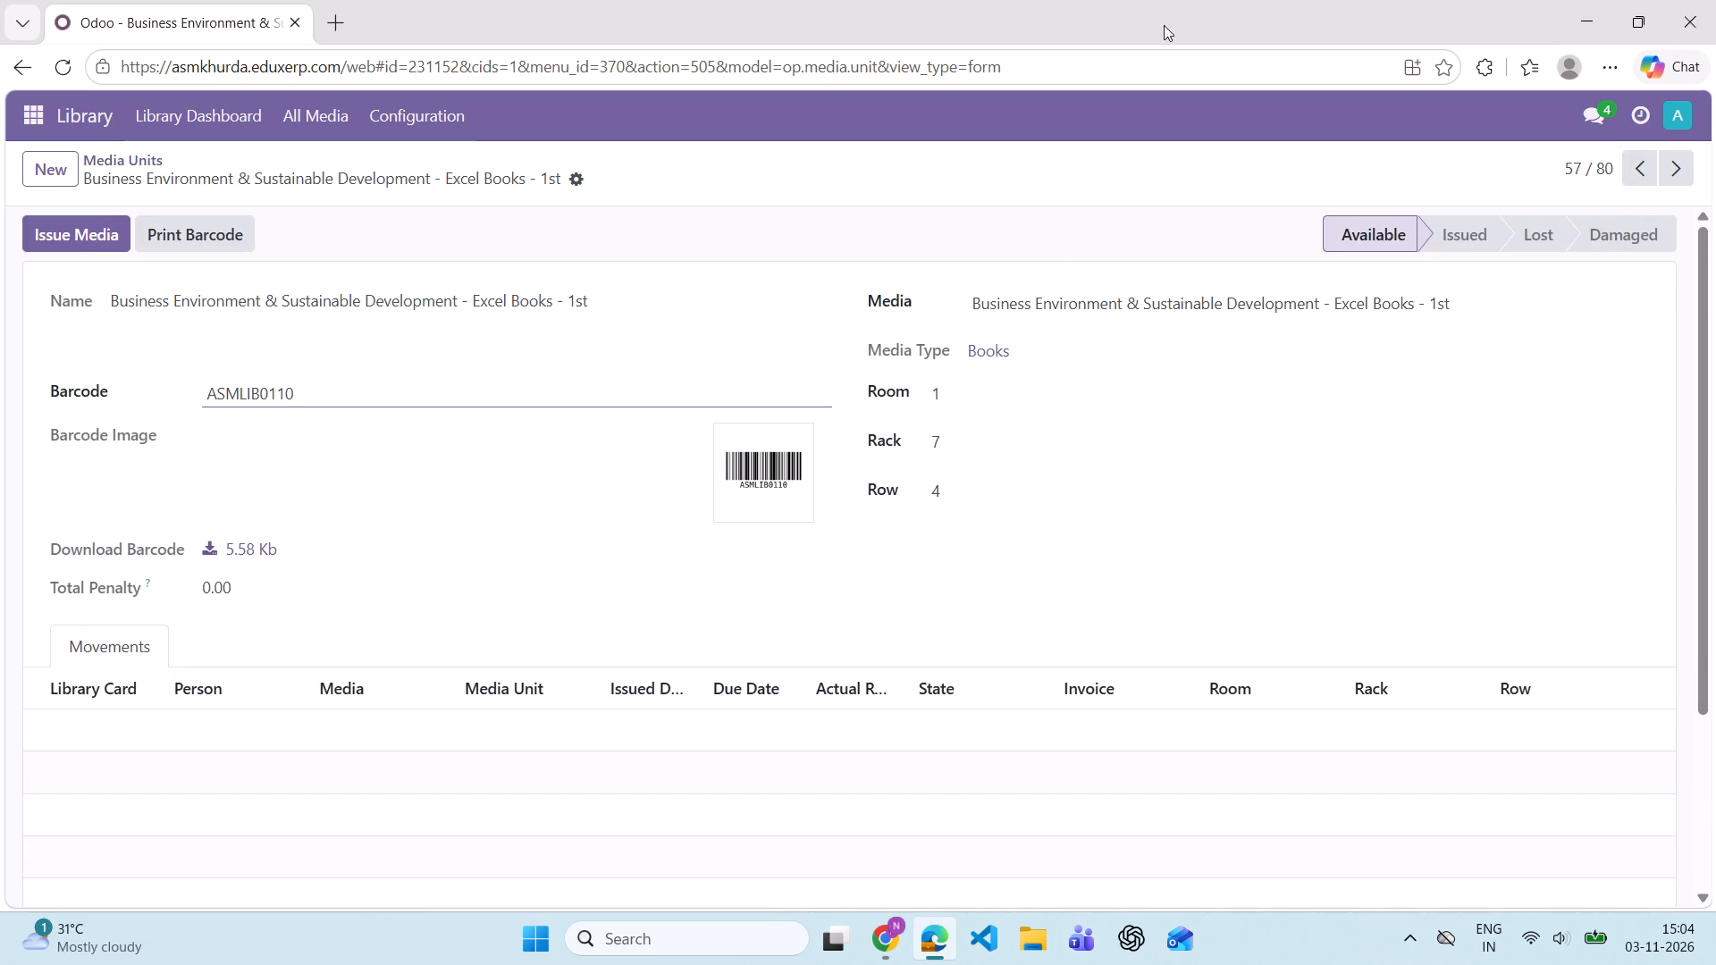
{"action": "key", "text": "9"}
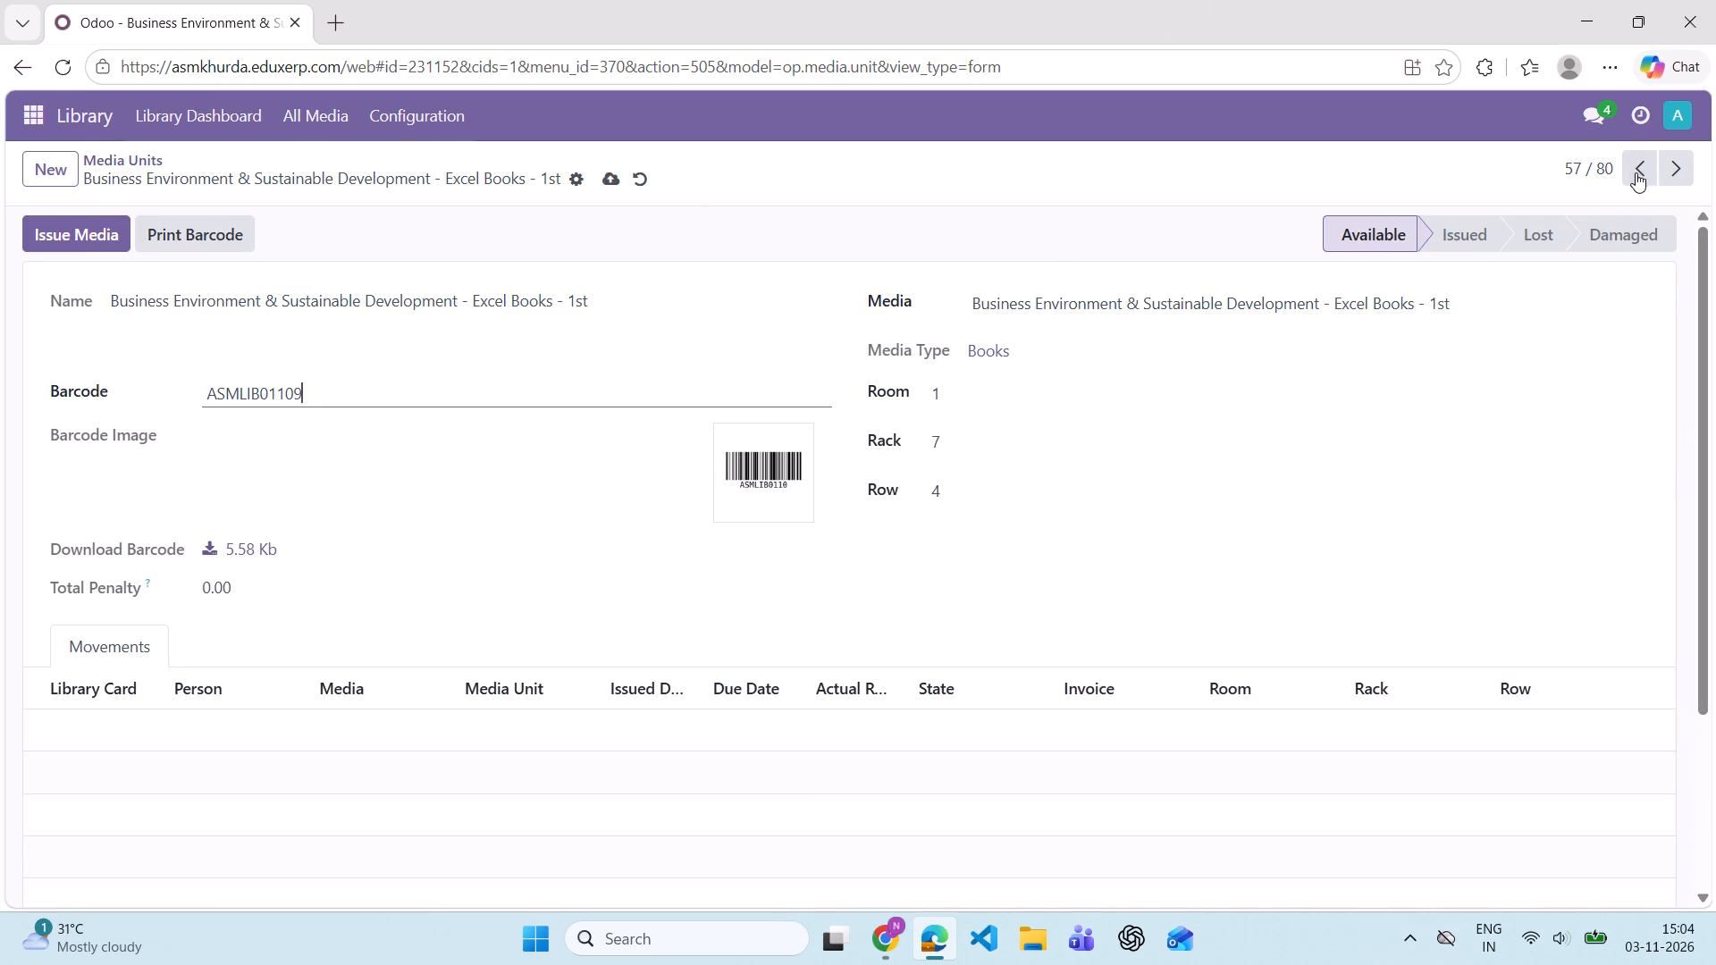
{"action": "left_click", "coordinate": [1631, 171]}
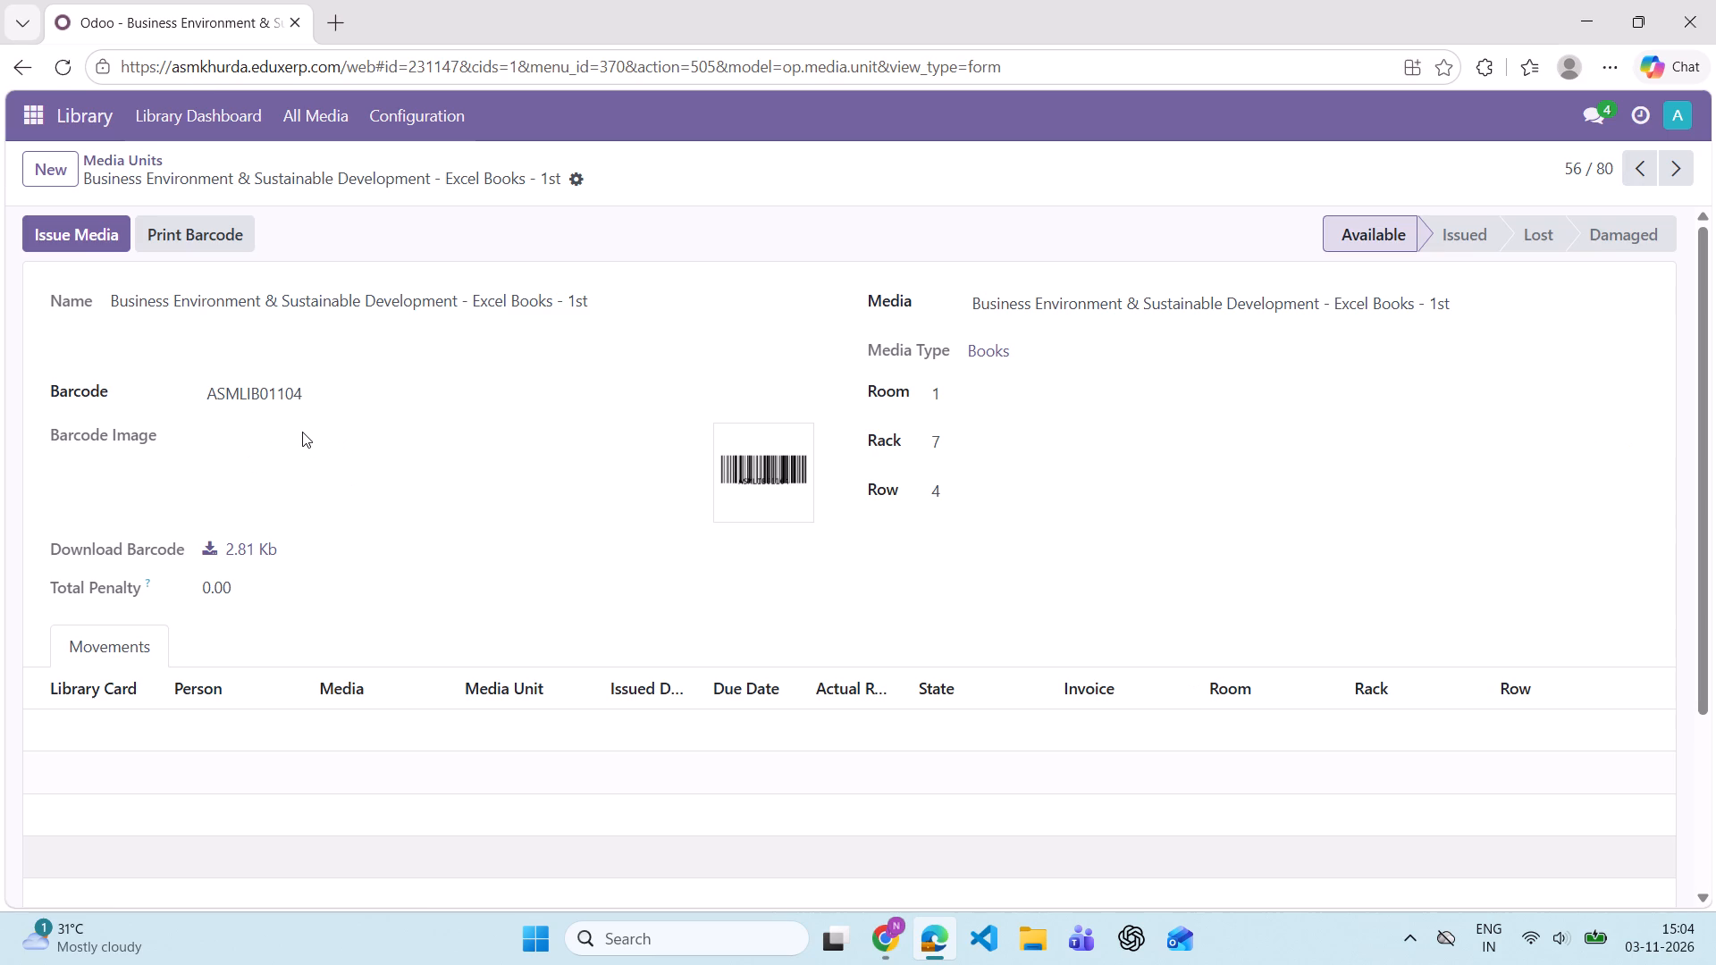